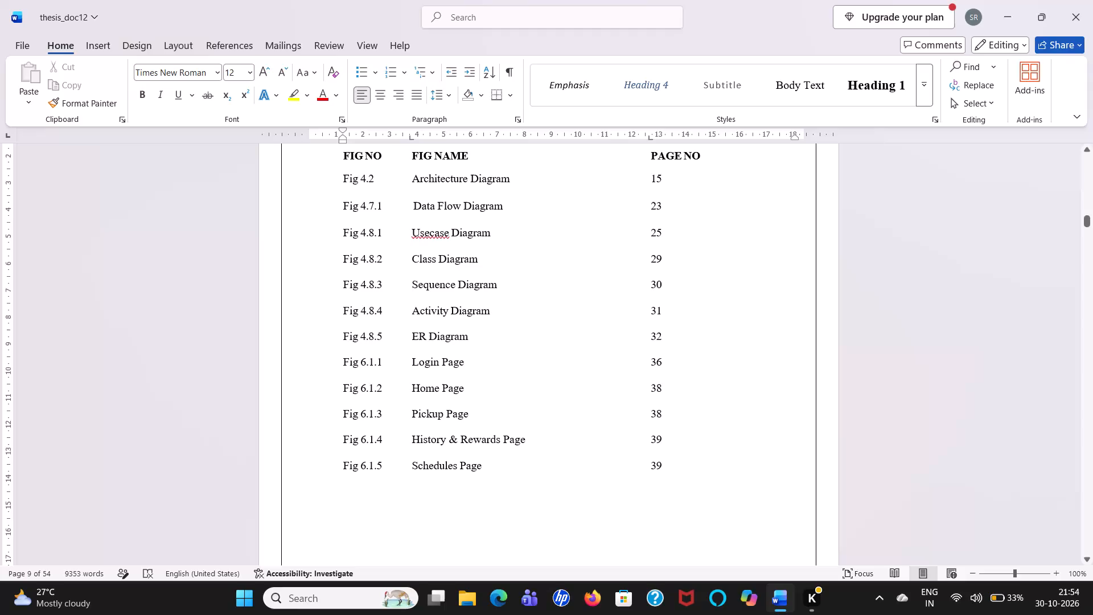
Set the page number of the Class Diagram entry in the List of Figures to 26.
click(663, 262)
key(BackSpace)
key(6)
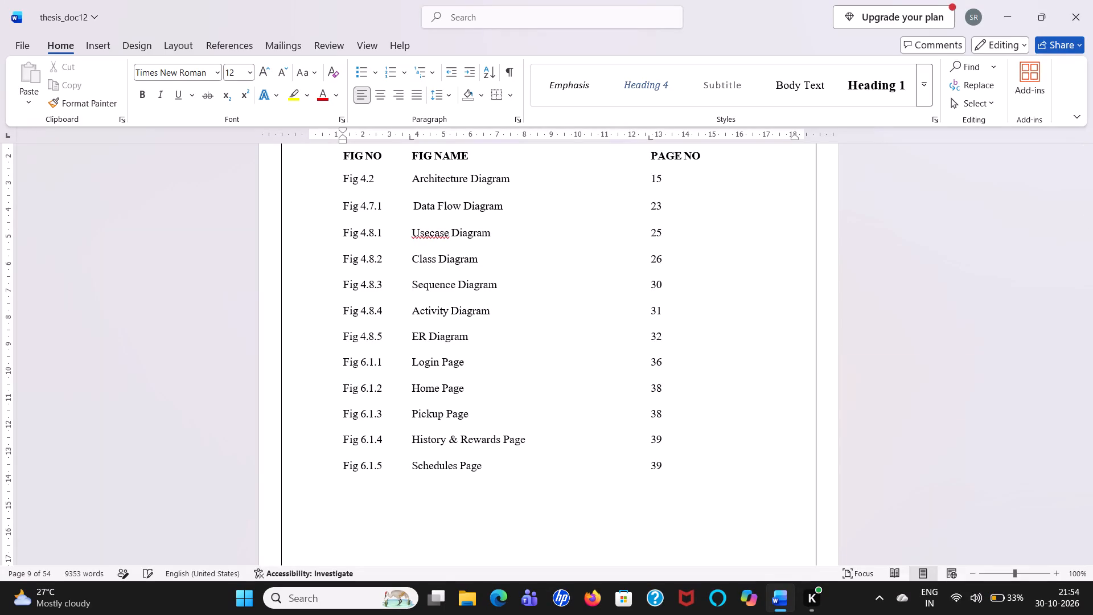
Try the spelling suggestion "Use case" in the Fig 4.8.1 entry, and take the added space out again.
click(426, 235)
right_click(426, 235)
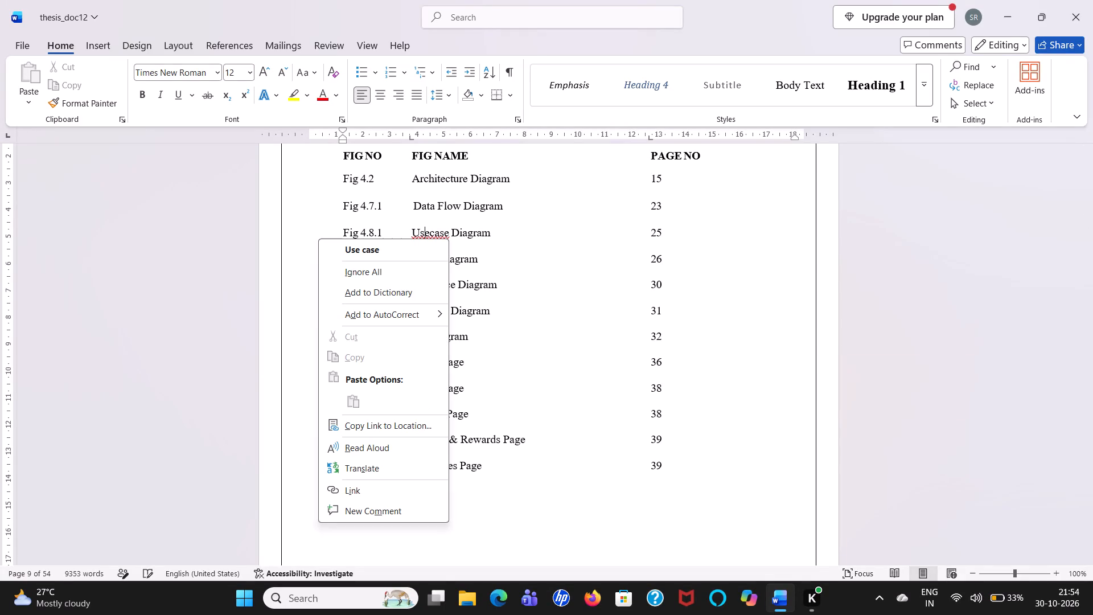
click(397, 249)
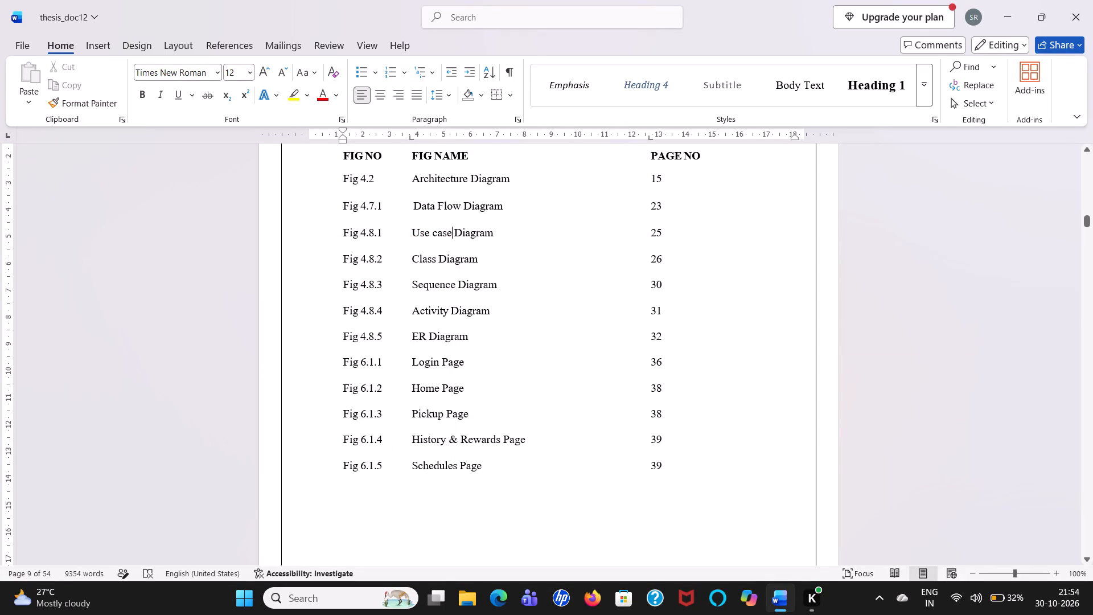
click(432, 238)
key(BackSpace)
Look through the thesis body up to the Chapter 4 figures to compare their captions with the List of Figures.
scroll(667, 256, up, 2)
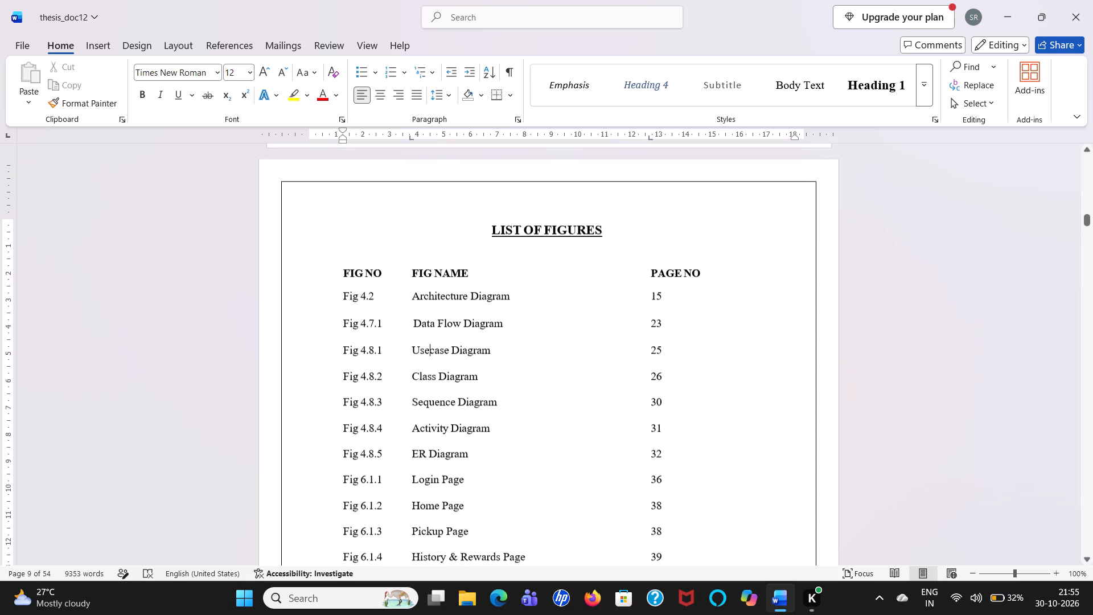
scroll(664, 298, down, 16)
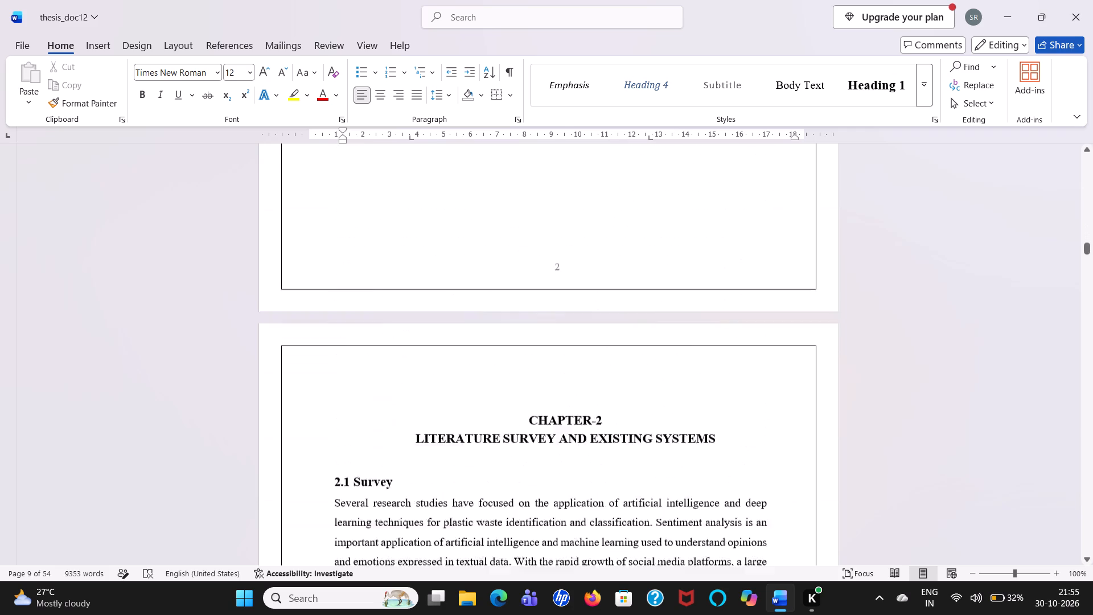
scroll(664, 298, down, 16)
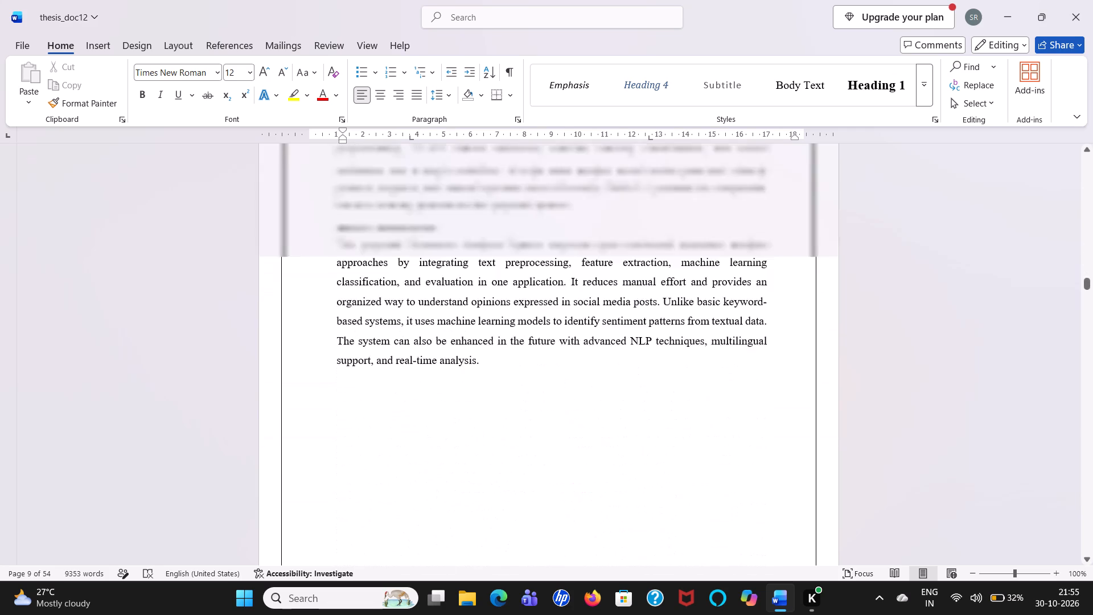
scroll(664, 298, down, 7)
scroll(664, 298, up, 1)
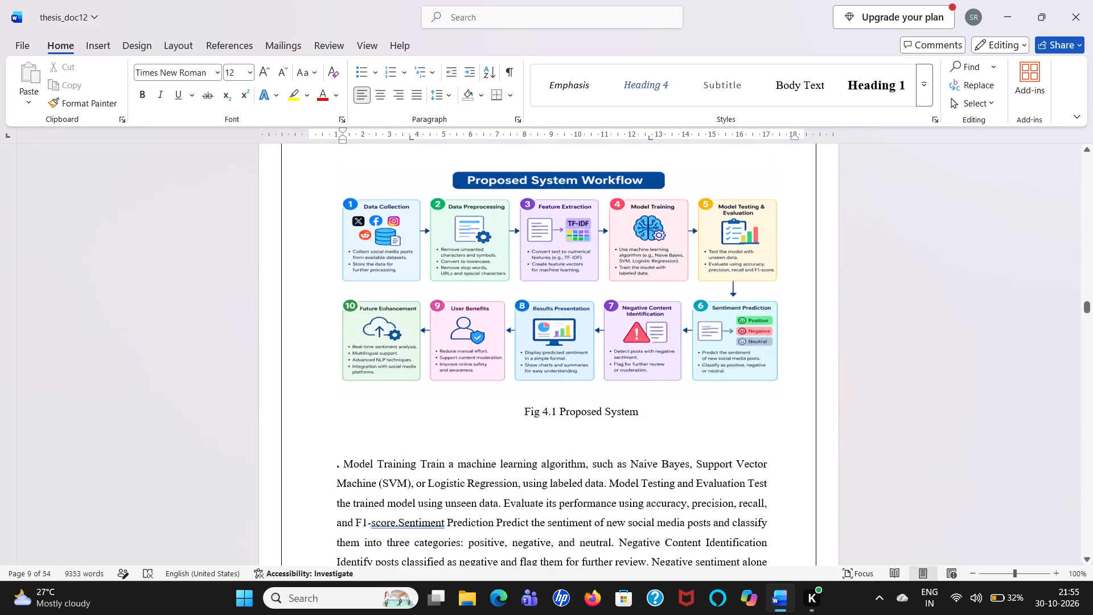
scroll(599, 352, down, 3)
scroll(599, 352, up, 4)
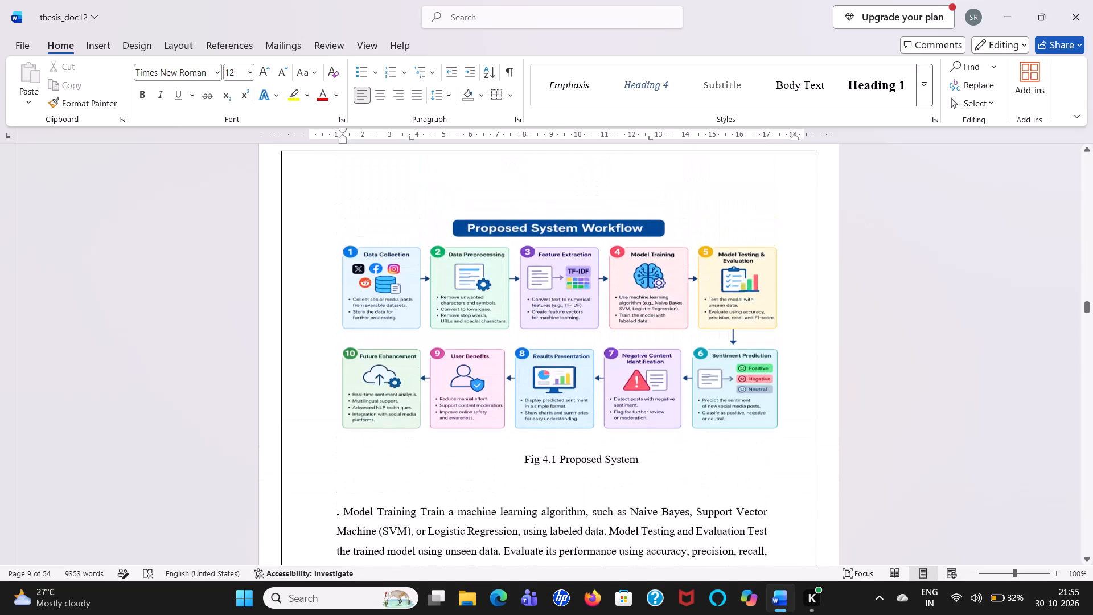
scroll(599, 352, up, 14)
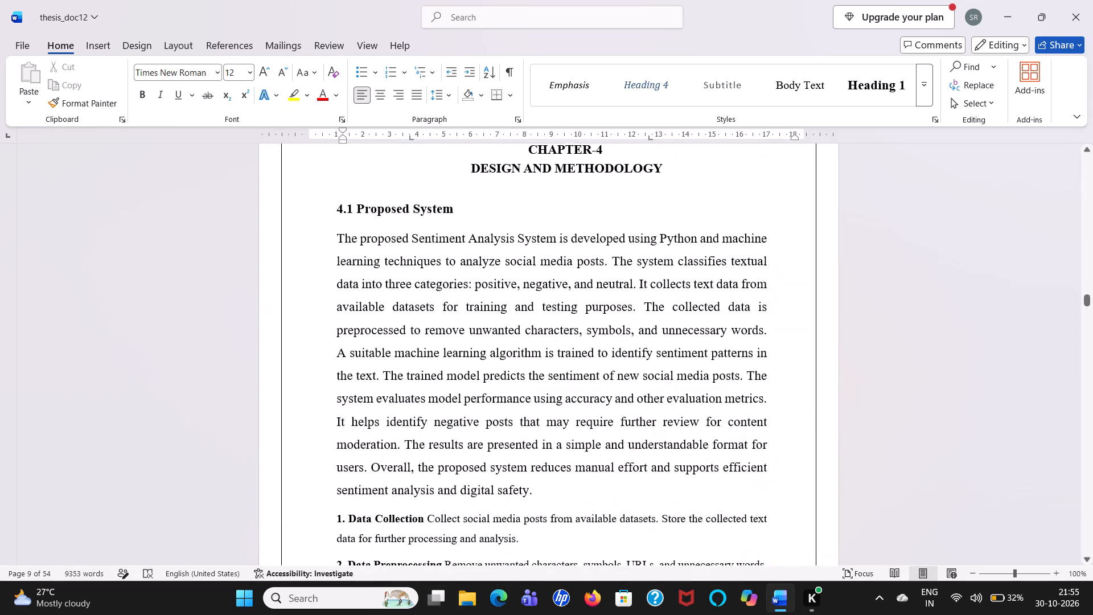
scroll(599, 352, up, 8)
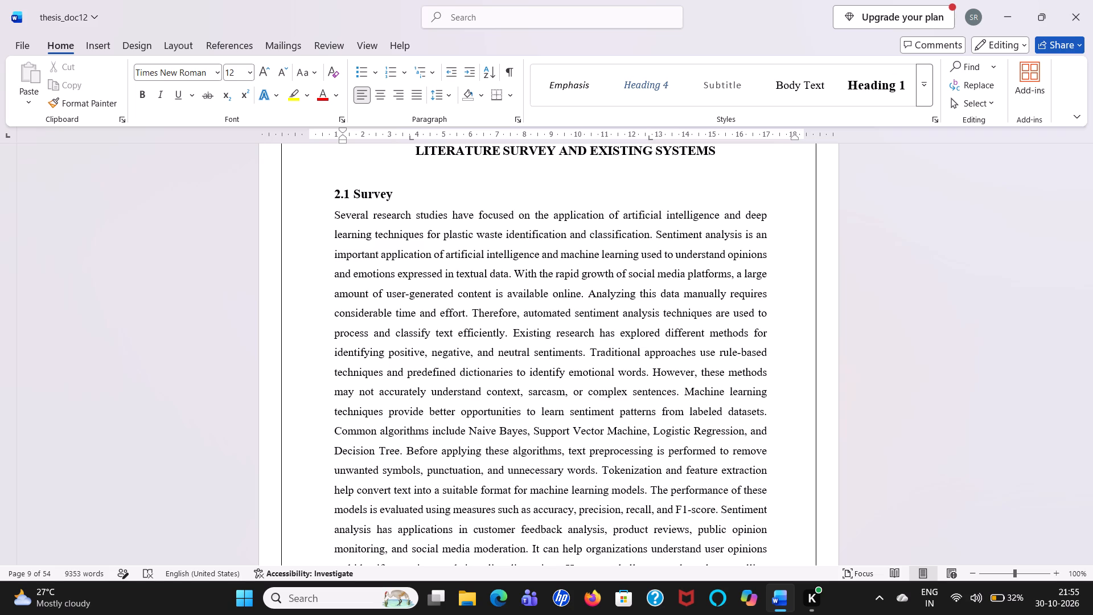
scroll(599, 352, up, 10)
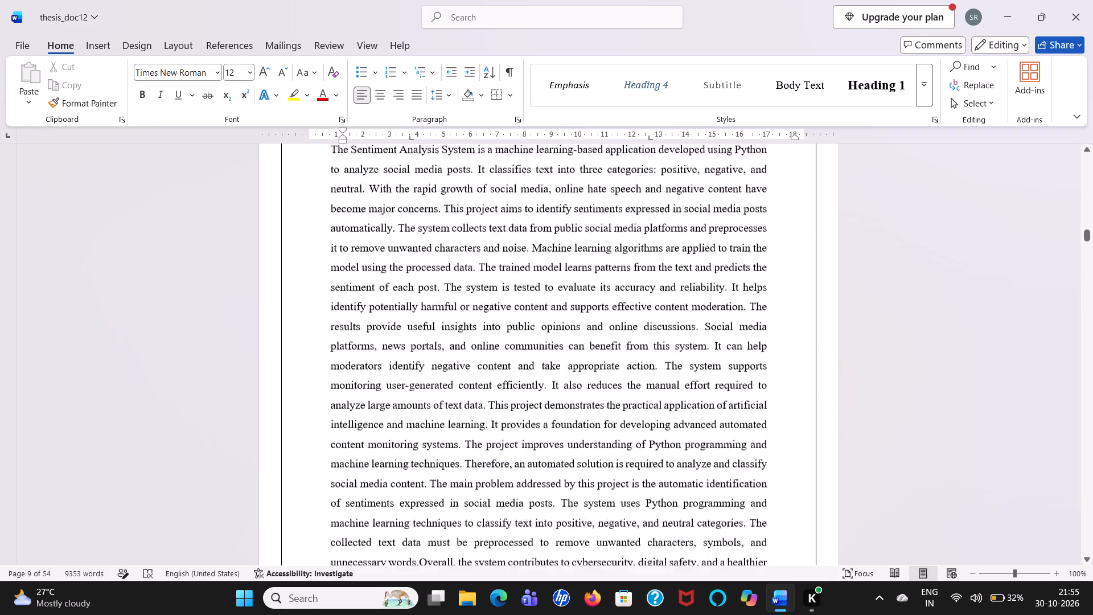
scroll(599, 352, up, 8)
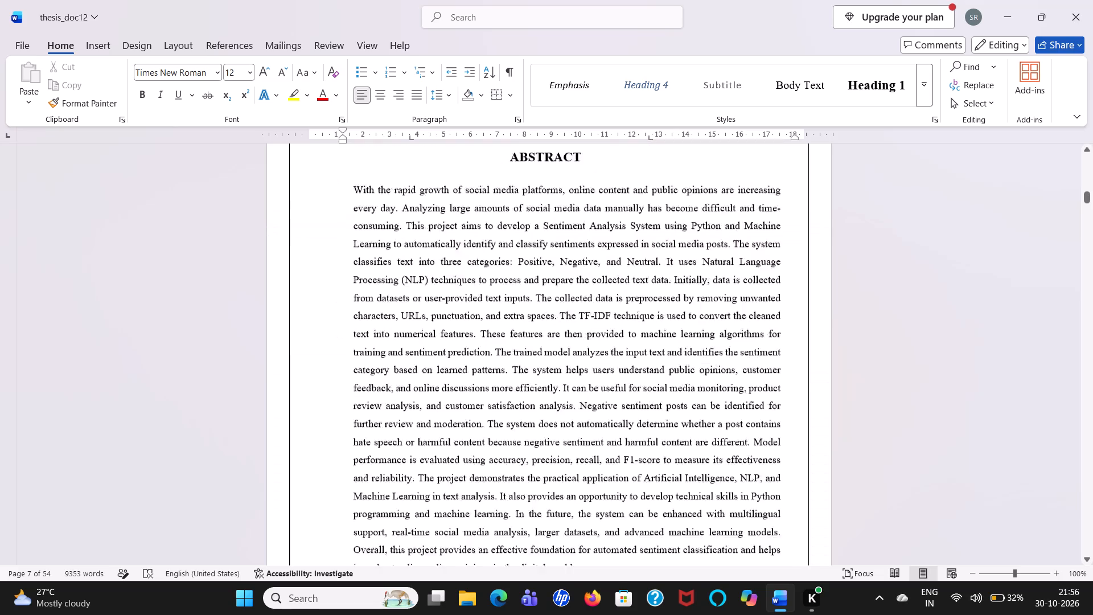
scroll(599, 352, down, 5)
scroll(599, 352, up, 1)
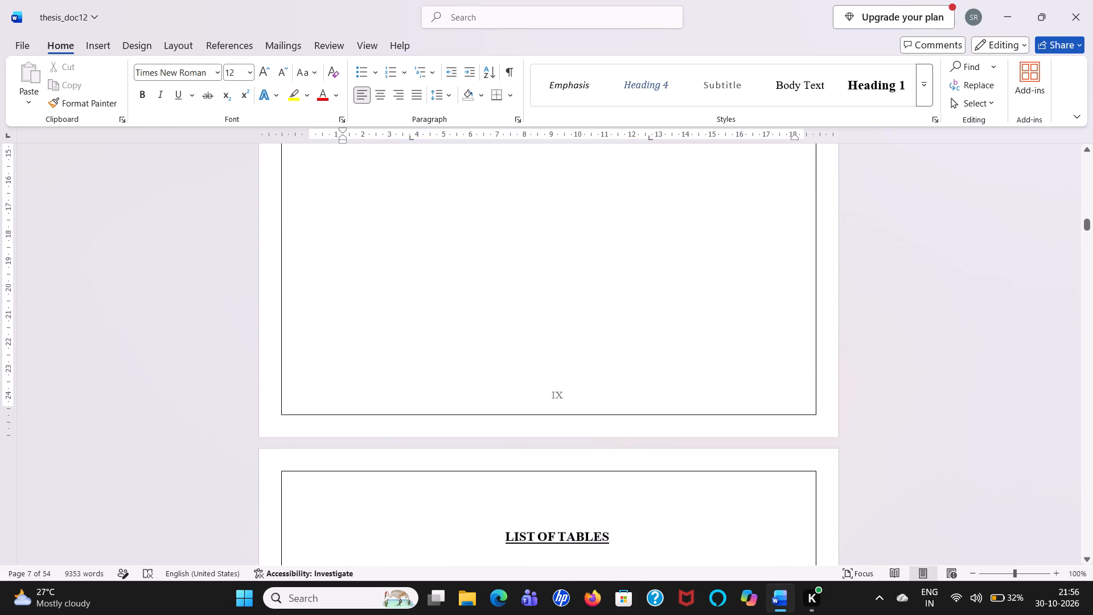
scroll(599, 352, up, 1)
scroll(659, 263, up, 2)
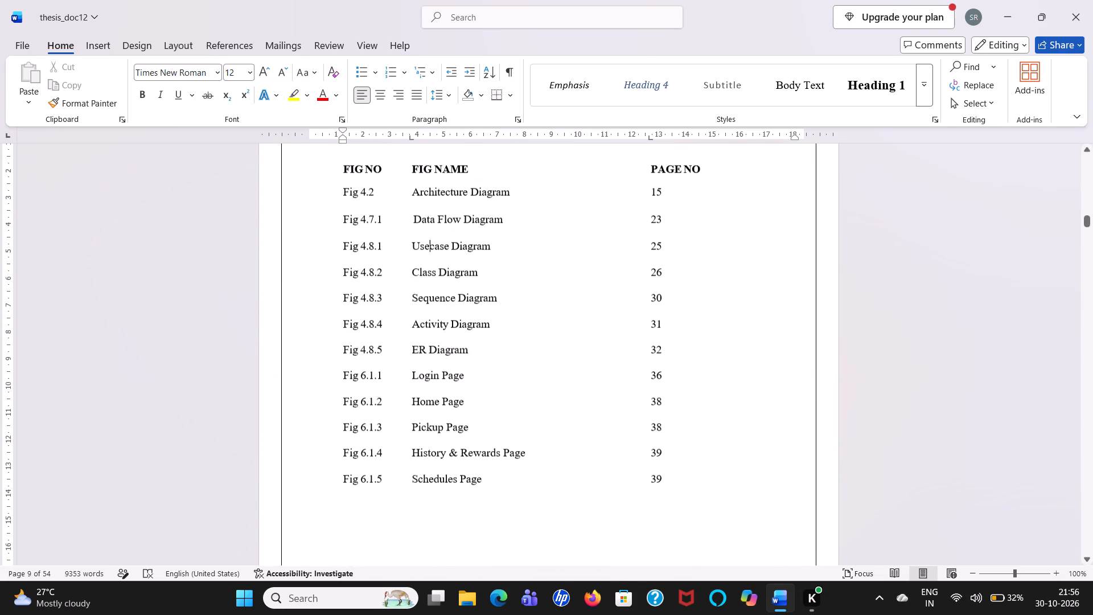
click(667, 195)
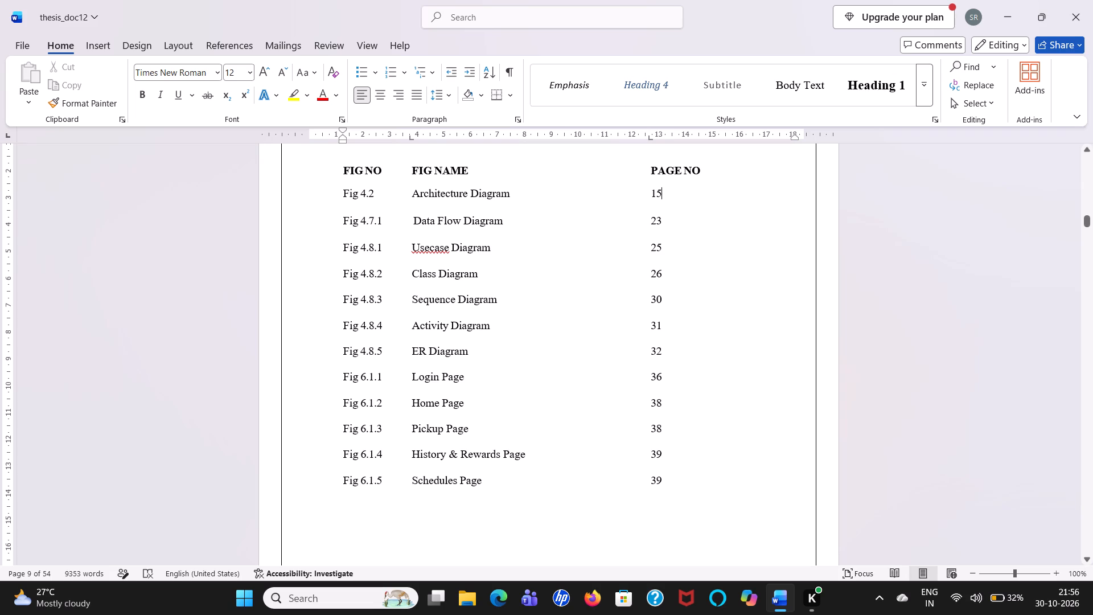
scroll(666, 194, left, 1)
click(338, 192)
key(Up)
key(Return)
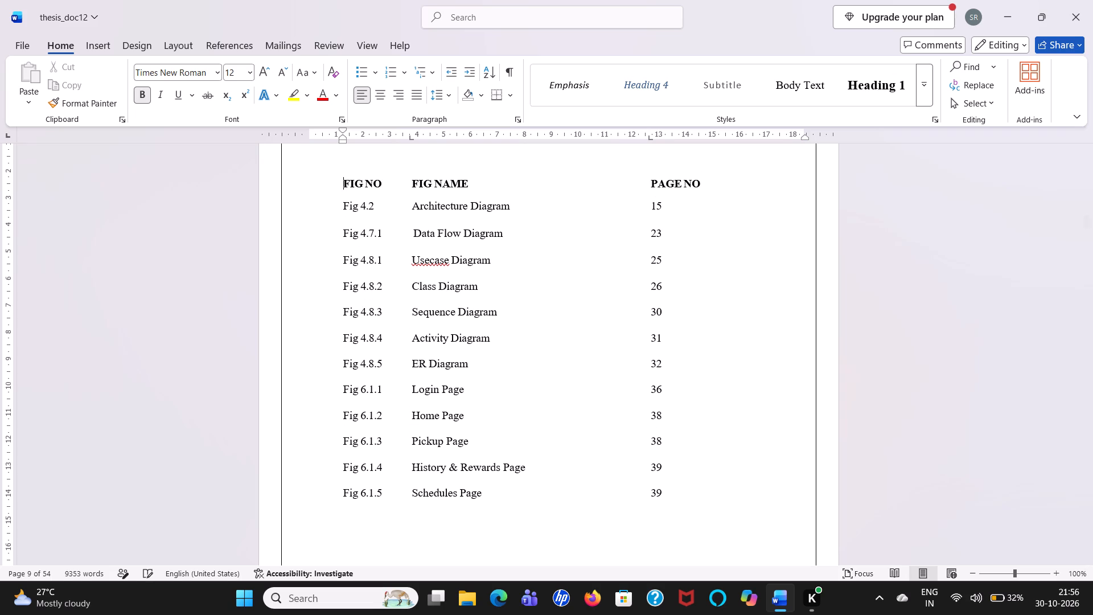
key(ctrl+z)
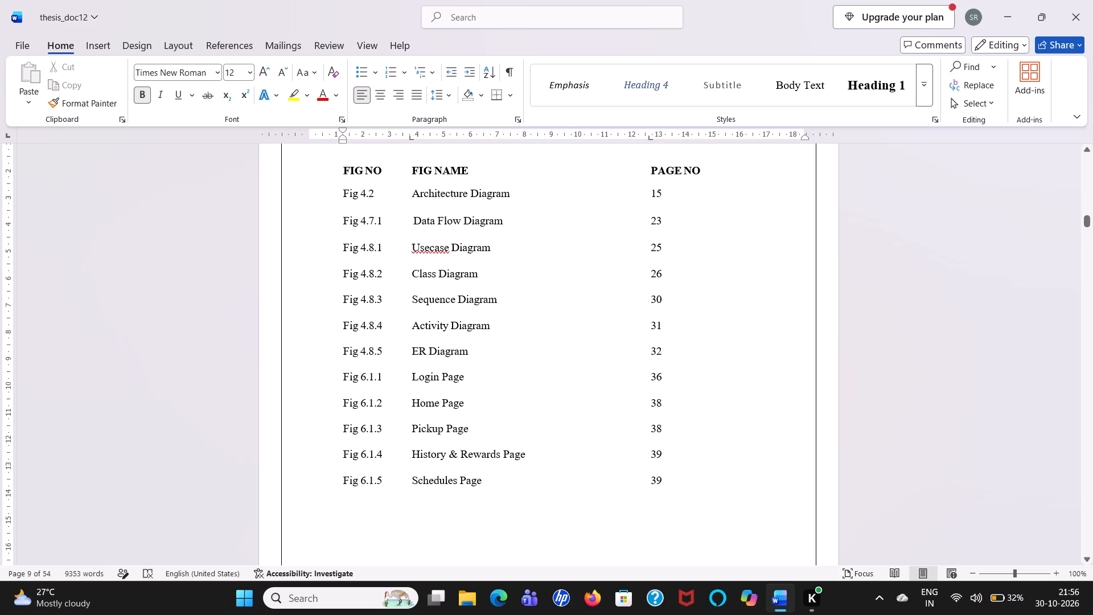
Duplicate the Fig 4.2 Architecture Diagram row directly beneath itself, leaving no blank line before the Fig 4.7.1 entry.
drag(664, 191, 337, 188)
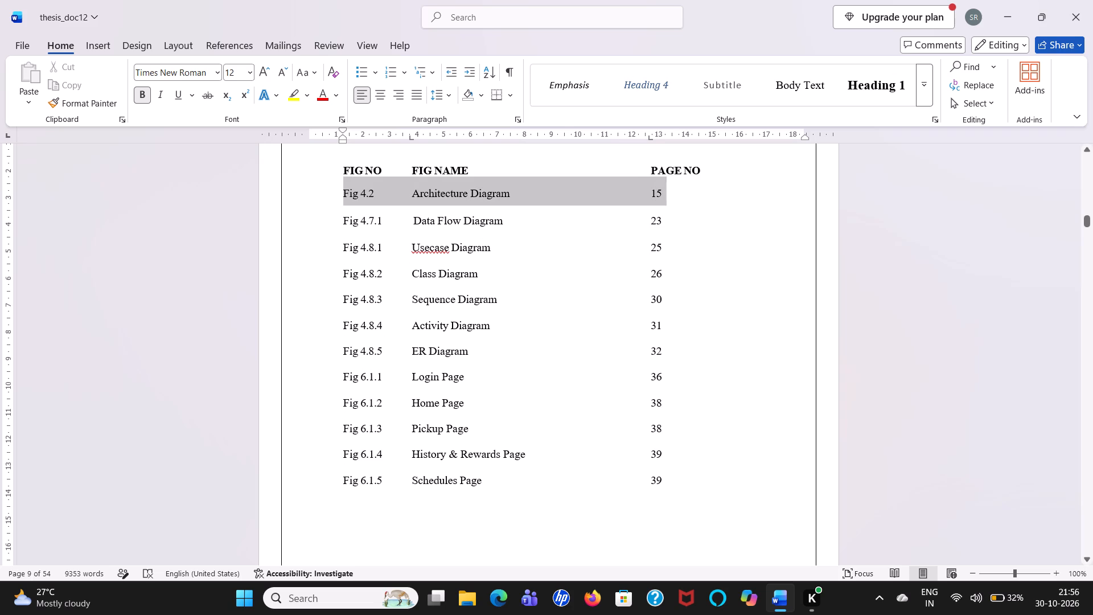
drag(337, 188, 335, 190)
key(ctrl+c)
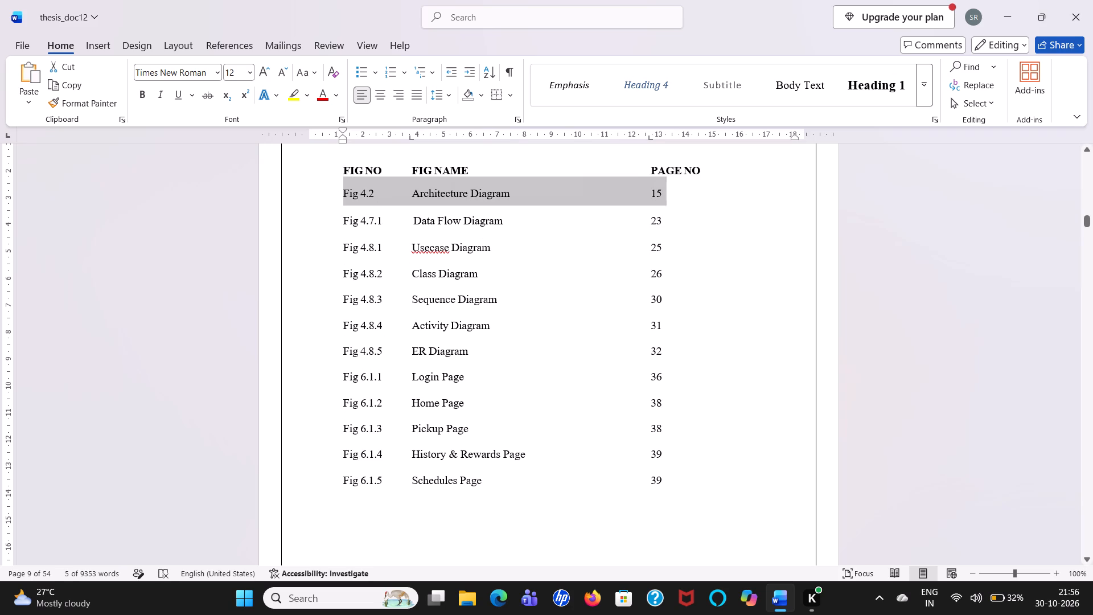
key(Return)
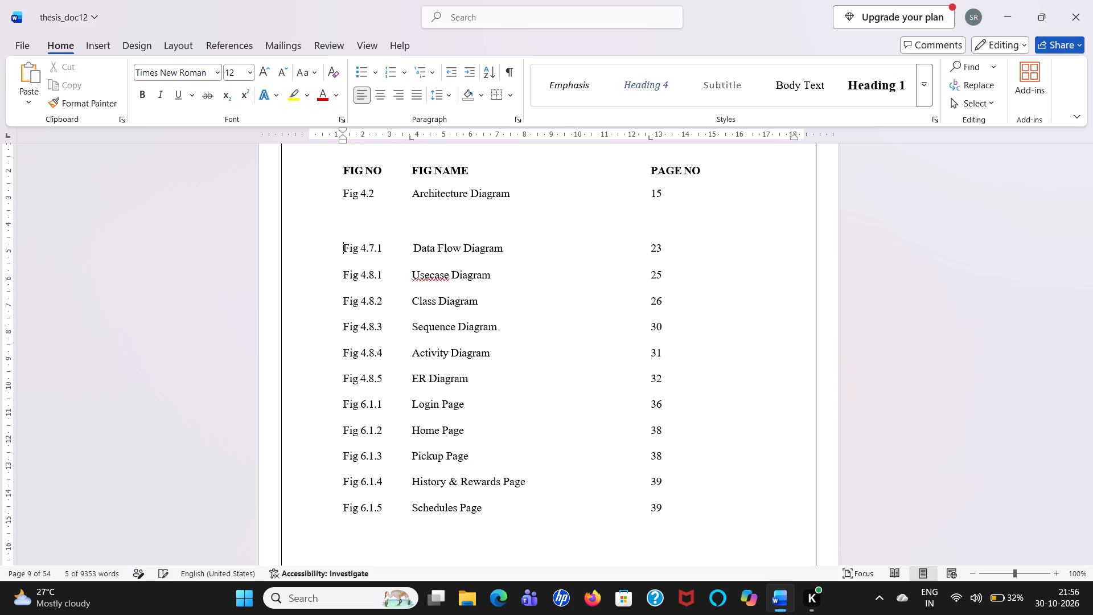
click(348, 217)
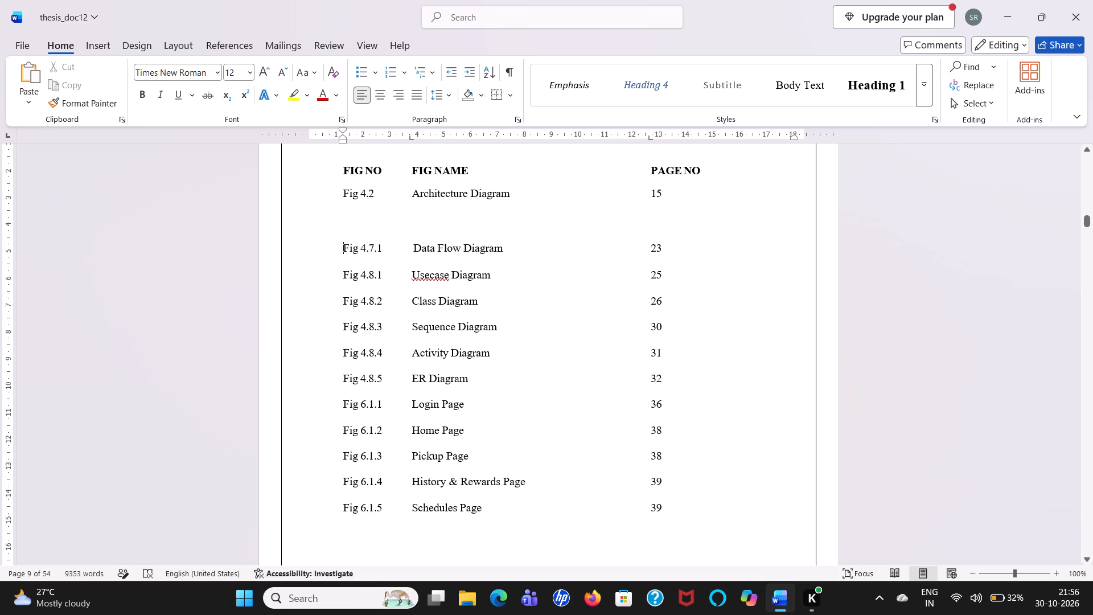
key(ctrl+v)
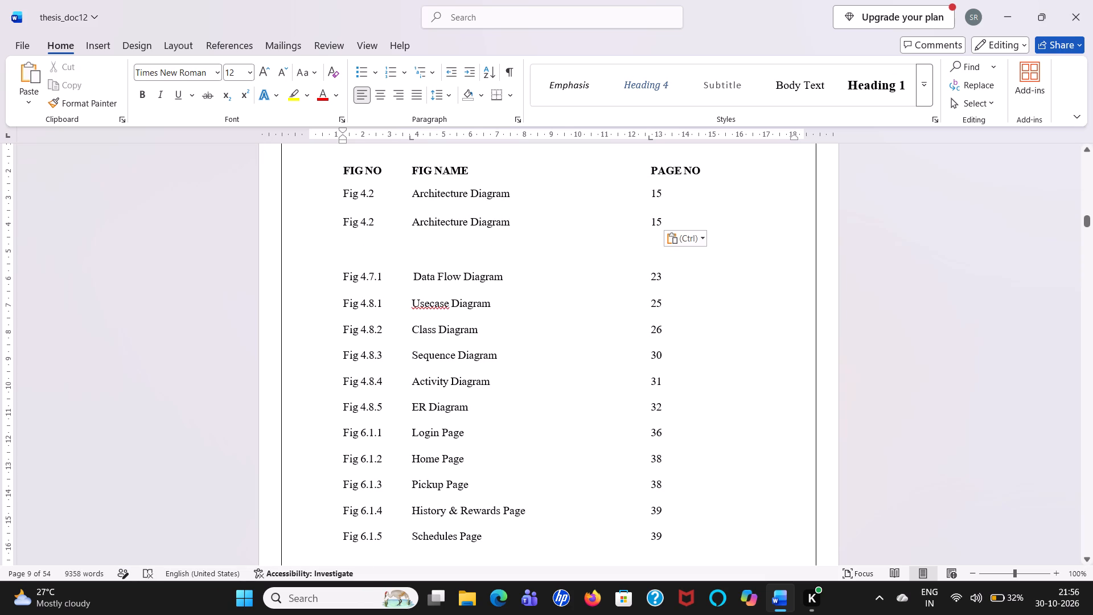
key(BackSpace)
key(BackSpace)
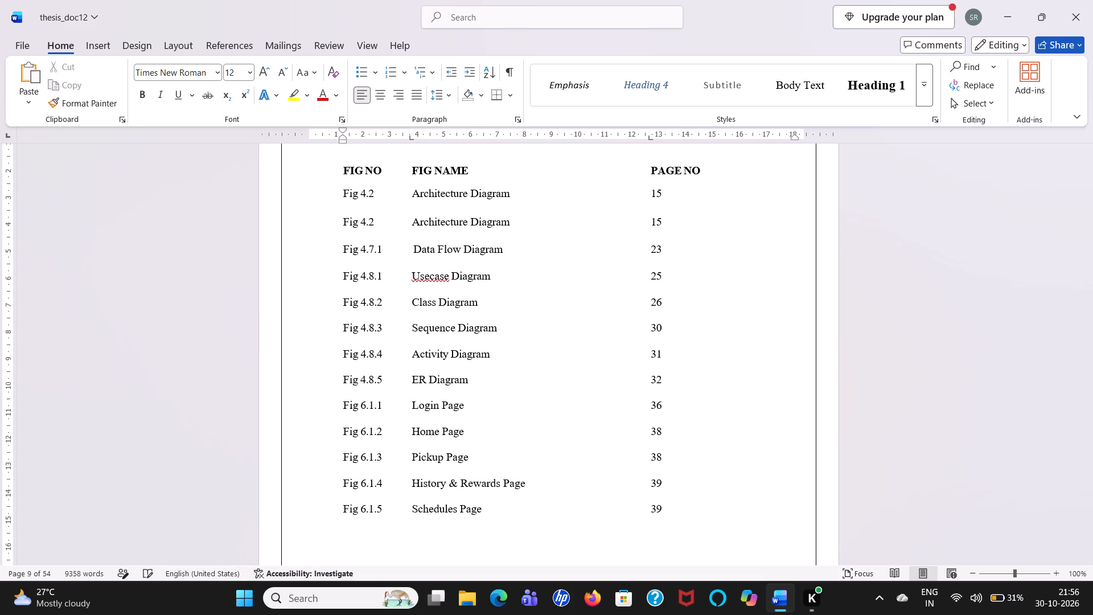
Change the figure number of the first Architecture Diagram row to Fig 4.1.
click(375, 195)
key(BackSpace)
key(1)
Replace the figure name in the Fig 4.1 row with "proposed System".
click(515, 190)
key(BackSpace)
key(BackSpace)
key(BackSpace)
key(BackSpace)
key(BackSpace)
key(BackSpace)
key(BackSpace)
key(BackSpace)
key(BackSpace)
key(BackSpace)
key(BackSpace)
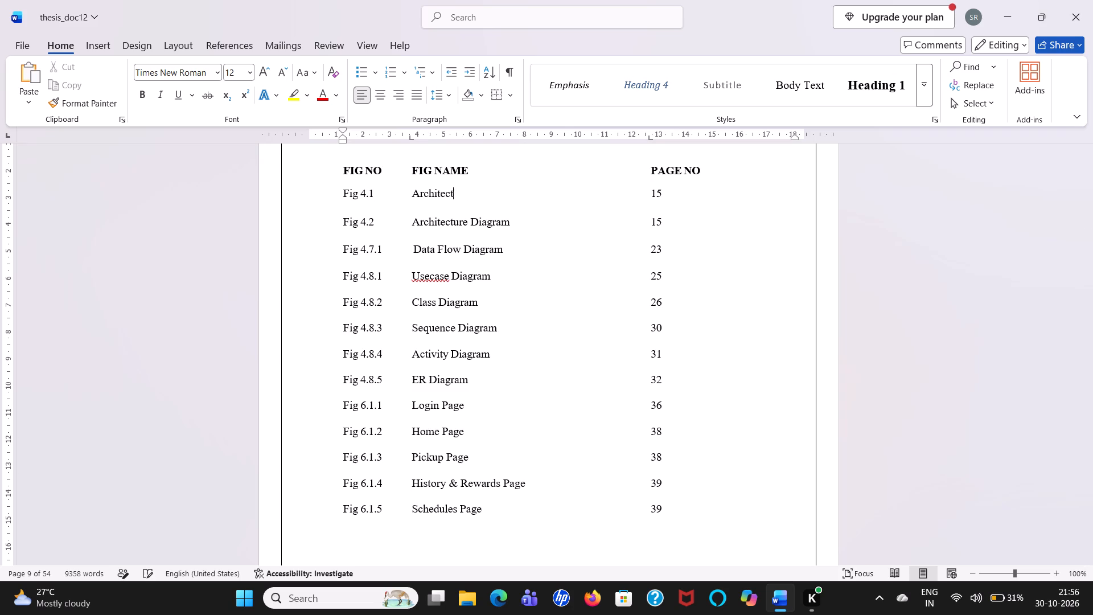
key(BackSpace)
key(BackSpace)
key(BackSpace)
key(BackSpace)
key(BackSpace)
key(BackSpace)
key(BackSpace)
key(BackSpace)
key(BackSpace)
text(pro)
key(p)
text(osed System)
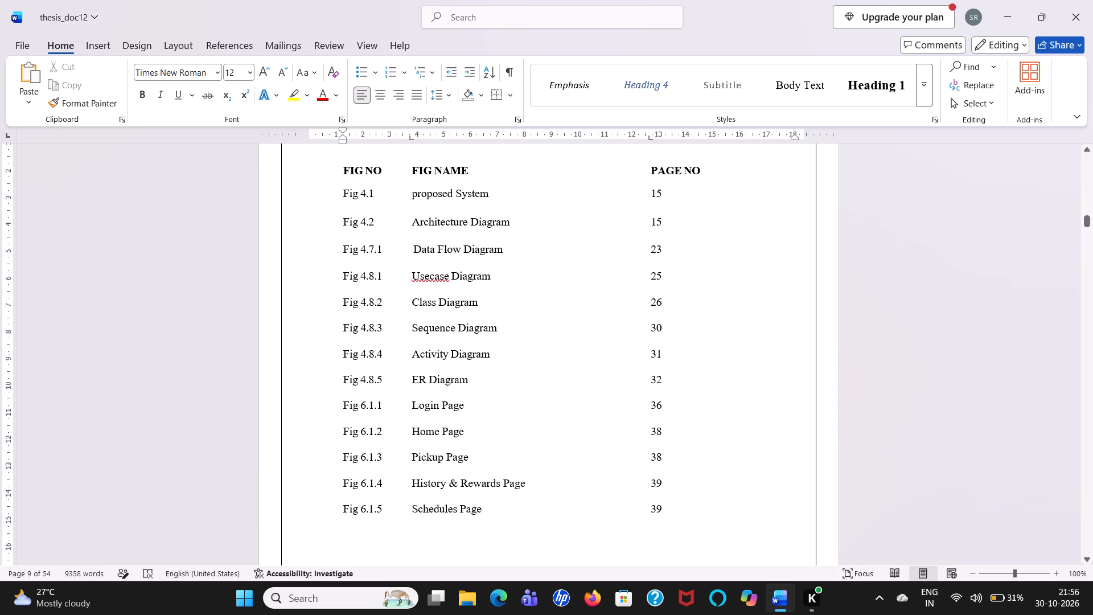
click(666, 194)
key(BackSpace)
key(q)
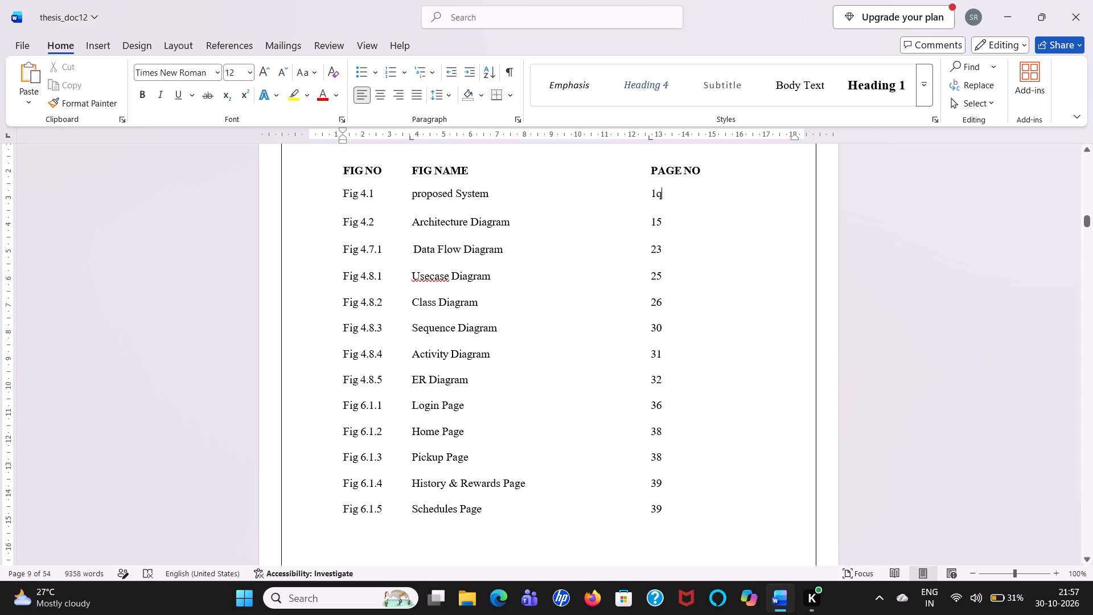
Capitalise the first letter of the Fig 4.1 figure name so it reads "Proposed System".
click(418, 195)
key(BackSpace)
key(shift+p)
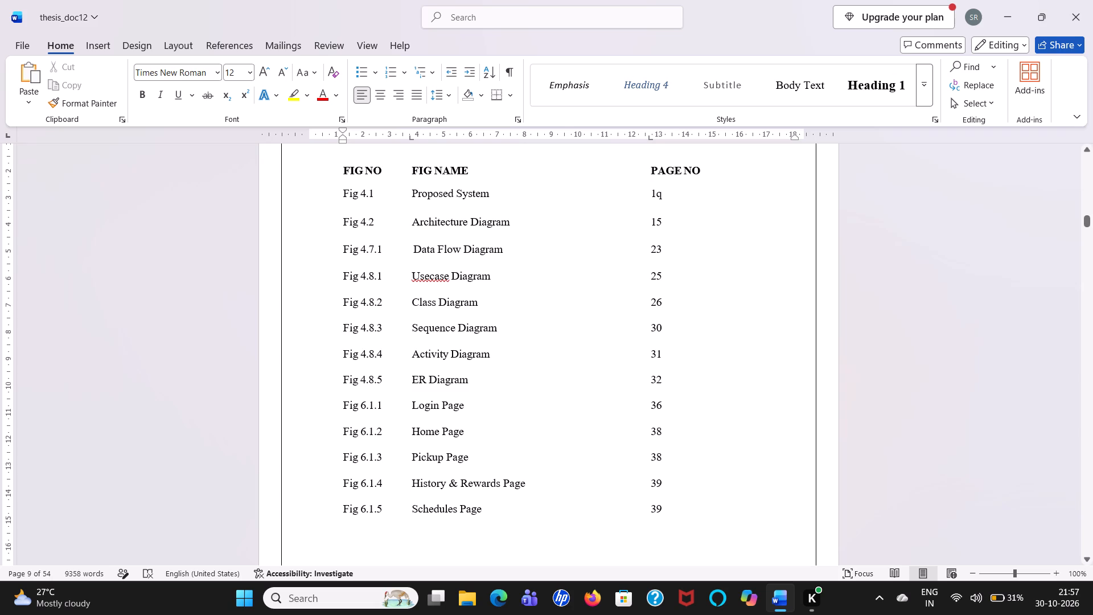
Set the page number of the Fig 4.1 Proposed System entry to 14.
click(667, 198)
key(BackSpace)
key(4)
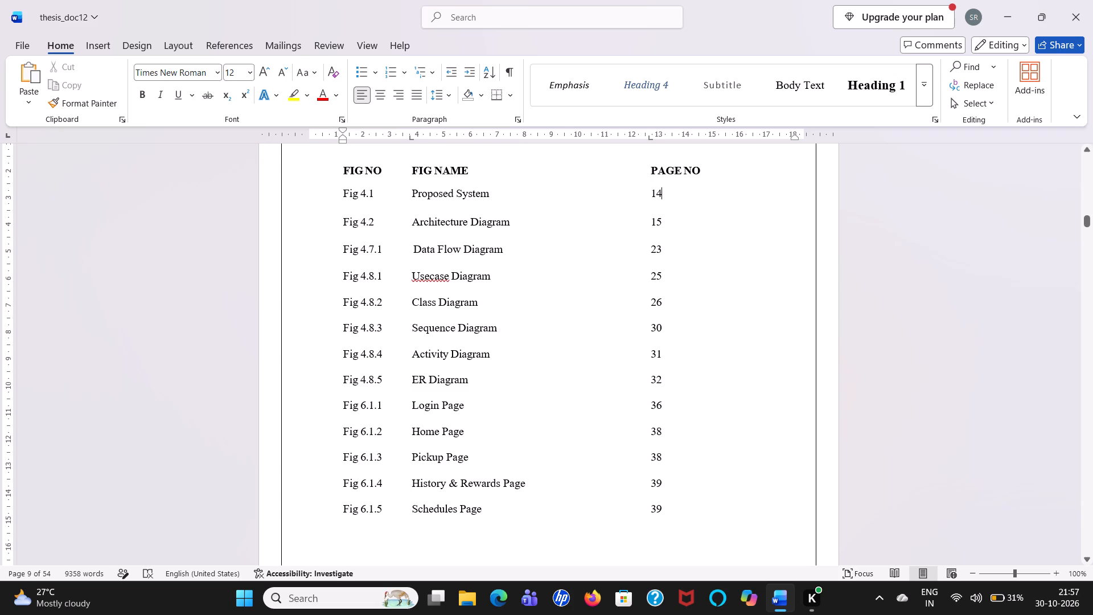
Set the page number of the Fig 4.2 Architecture Diagram entry to 19.
click(663, 227)
key(BackSpace)
key(9)
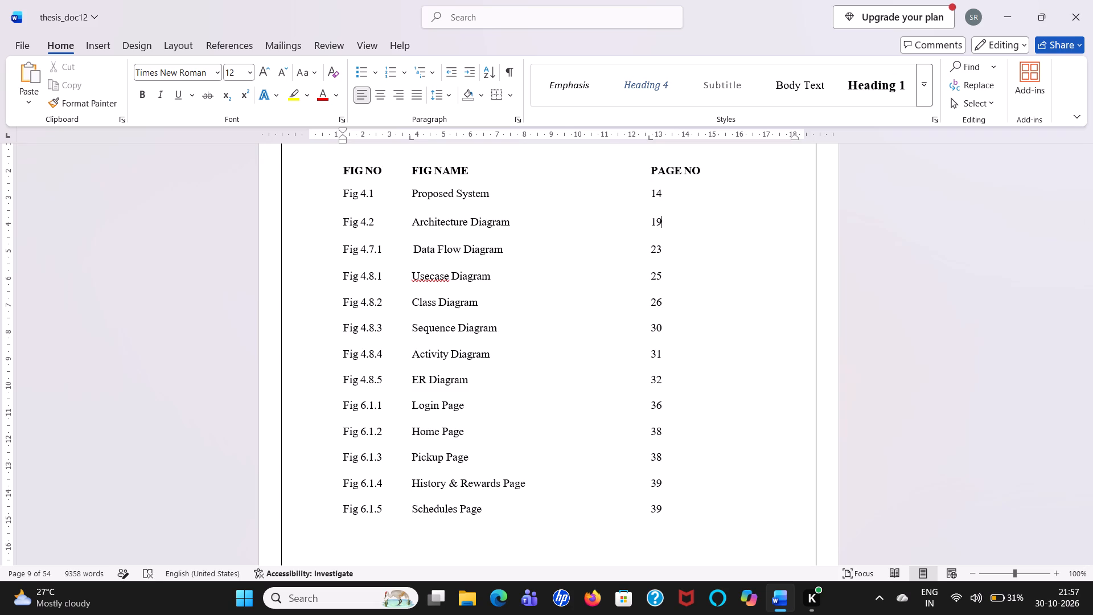
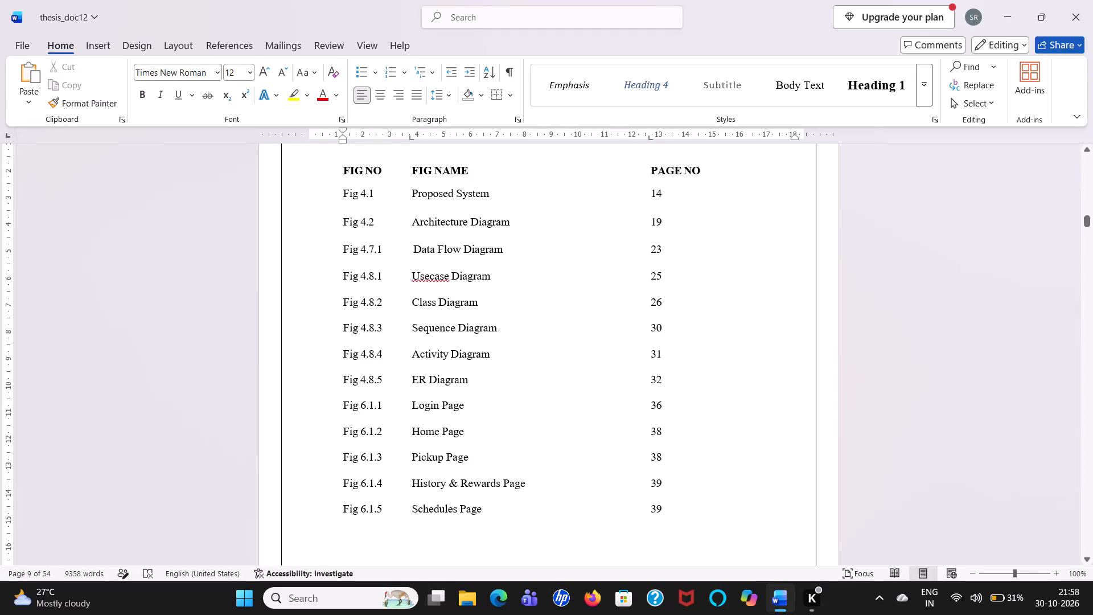
Set the page number of the Fig 4.7.1 Data Flow Diagram entry to 29.
click(665, 254)
key(BackSpace)
key(9)
Set the page number of the Fig 4.8.1 Usecase Diagram entry to 32.
click(660, 273)
key(BackSpace)
key(BackSpace)
text(32)
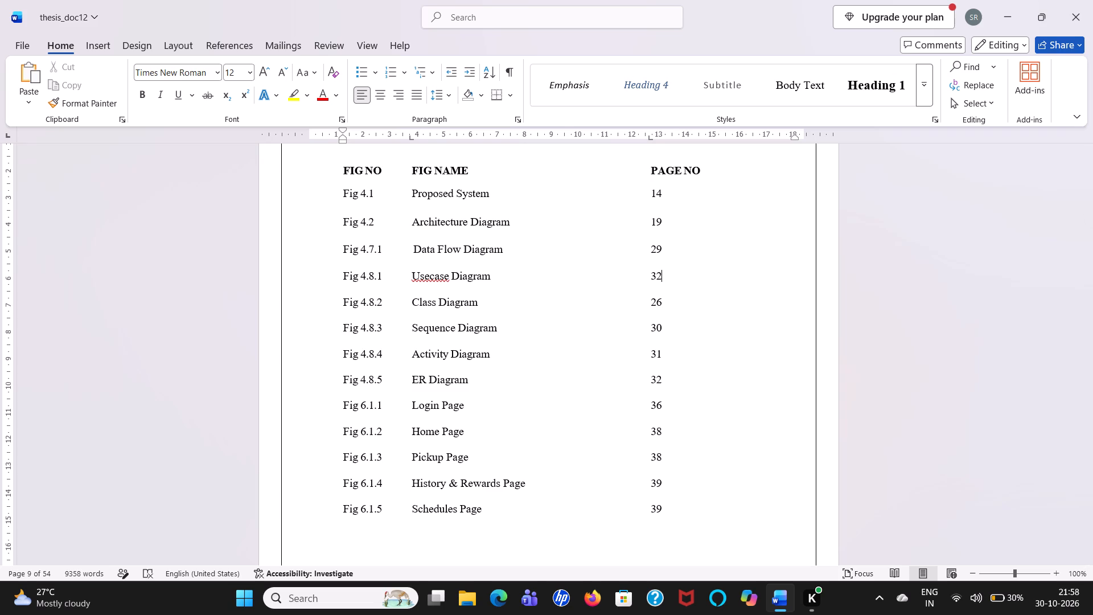
Set the page number of the Fig 4.8.2 Class Diagram entry to 33.
click(666, 304)
key(BackSpace)
key(BackSpace)
text(33)
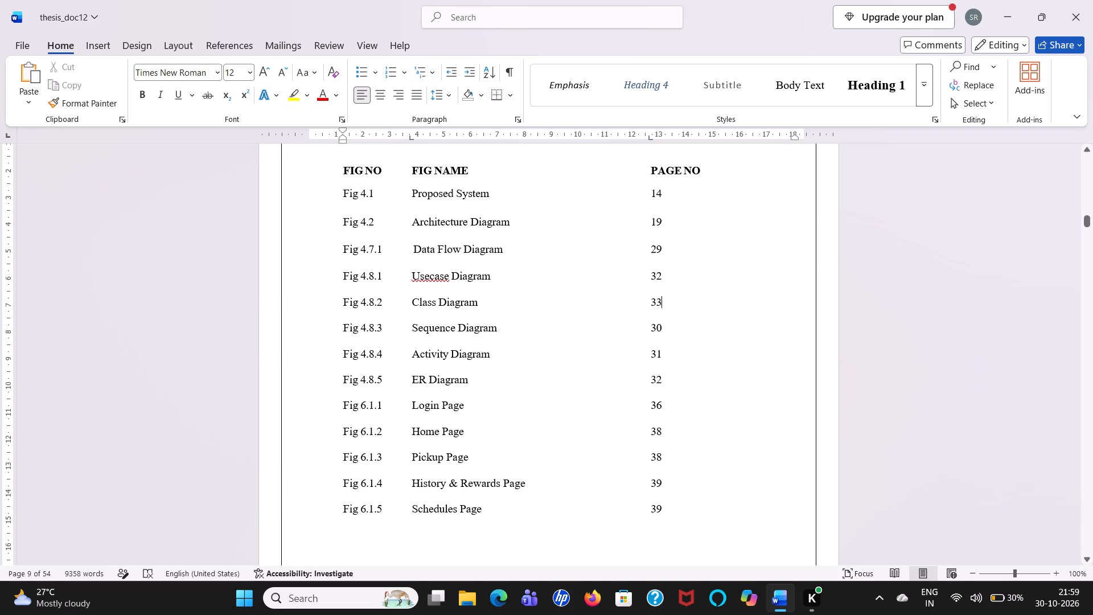
Set the page number of the Fig 4.8.3 Sequence Diagram entry to 34.
click(665, 331)
key(BackSpace)
key(4)
Check in the Chapter 4 body which page carries the Fig 4.1 Proposed System figure.
scroll(698, 382, down, 2)
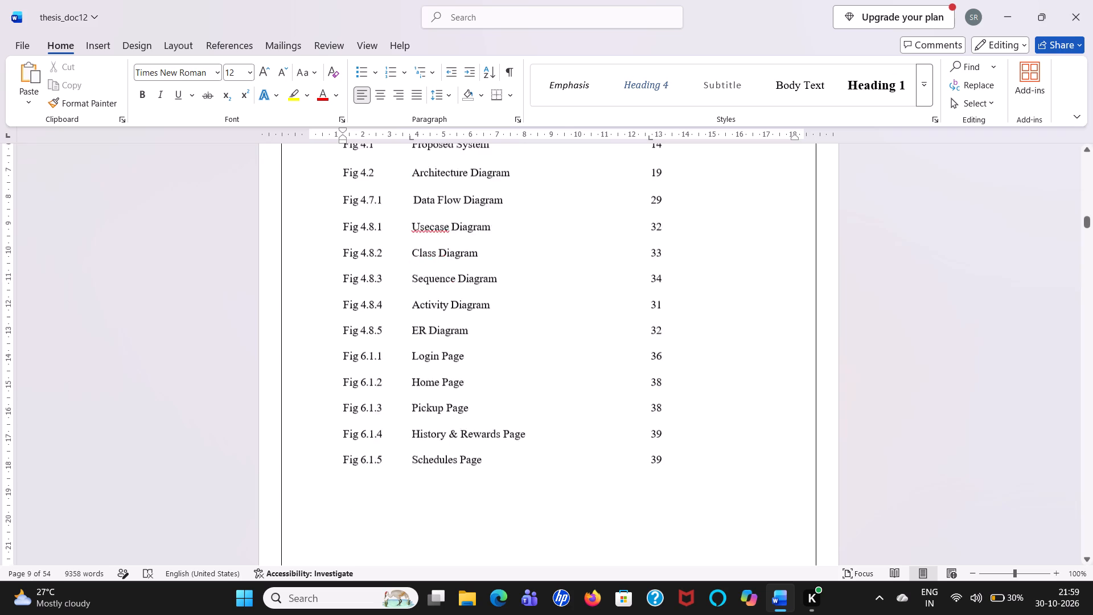
scroll(698, 382, down, 14)
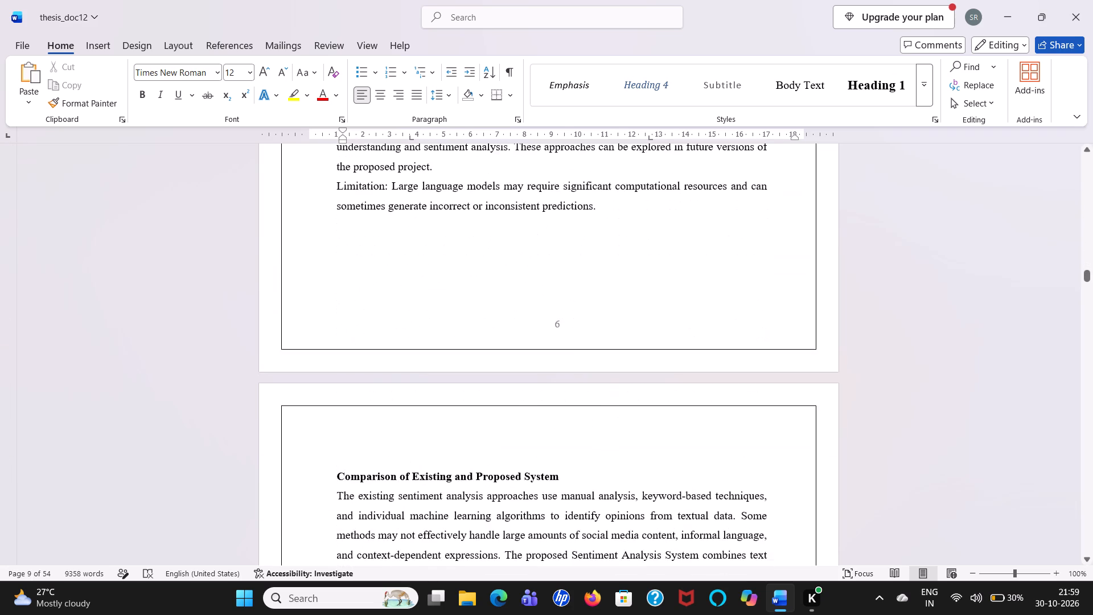
scroll(698, 382, down, 10)
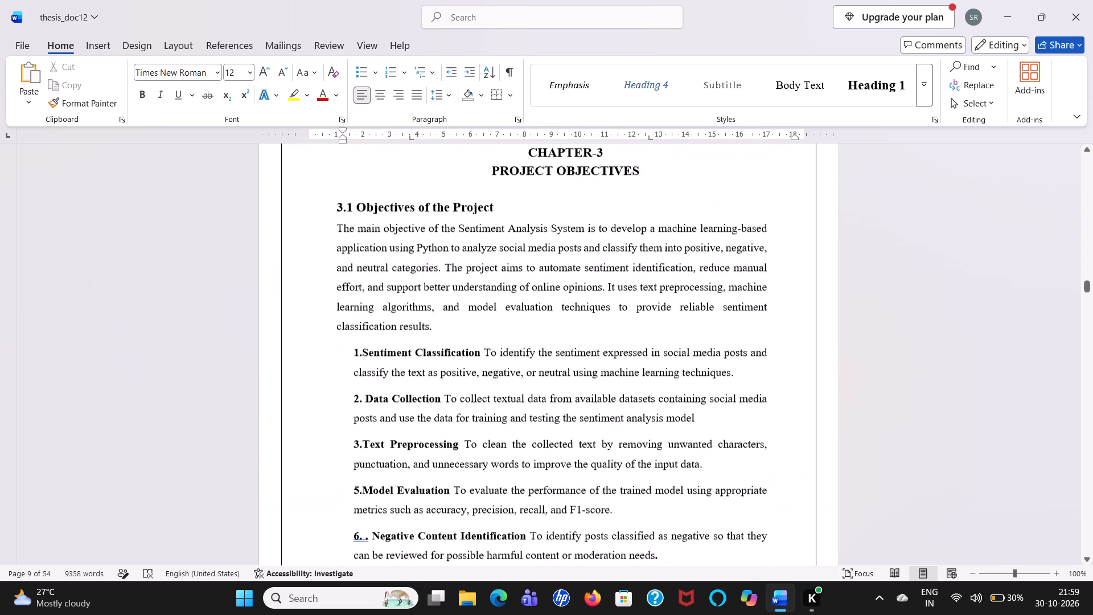
scroll(698, 382, down, 11)
scroll(698, 382, up, 3)
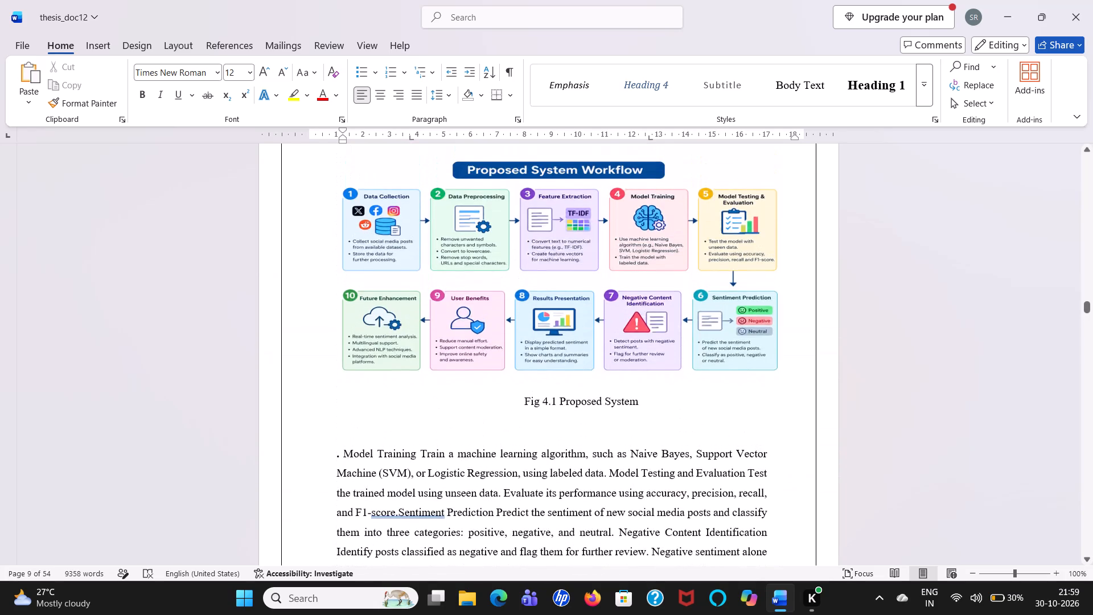
scroll(698, 382, down, 3)
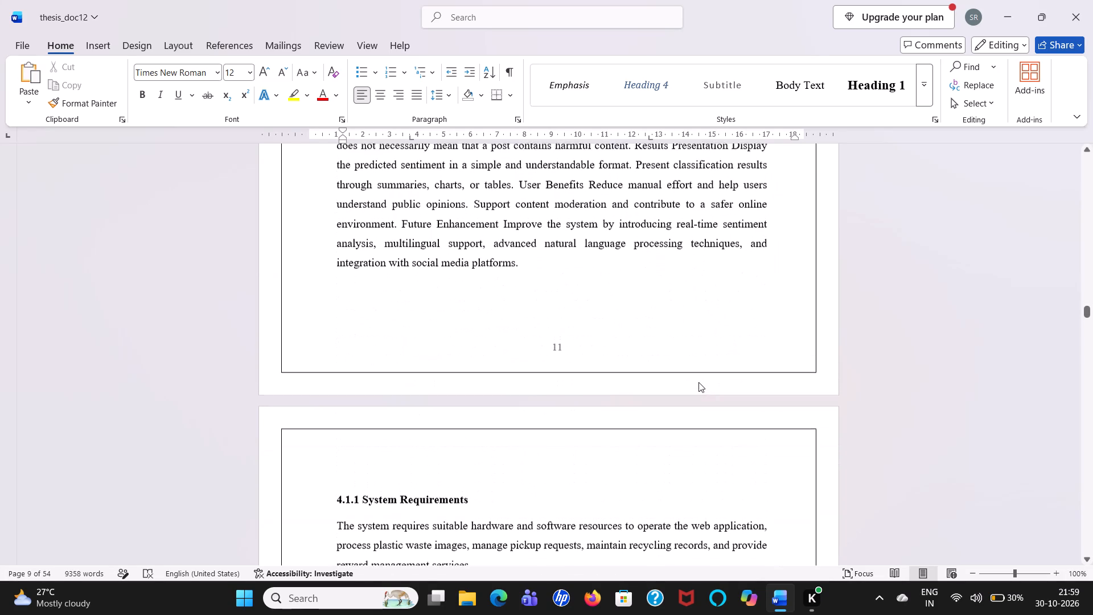
Look back through the front matter, from the certificate and acknowledgement pages to the List of Figures.
scroll(698, 382, up, 12)
scroll(698, 382, up, 13)
scroll(698, 382, up, 20)
scroll(698, 382, up, 1)
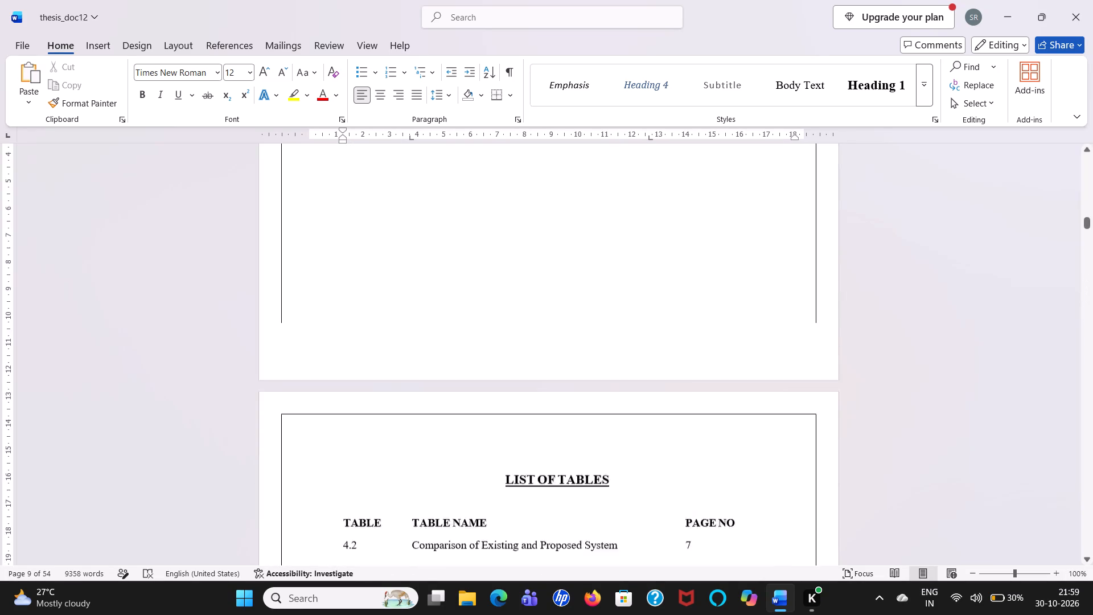
scroll(698, 382, up, 20)
scroll(698, 382, up, 20)
scroll(698, 382, up, 20)
scroll(698, 382, down, 7)
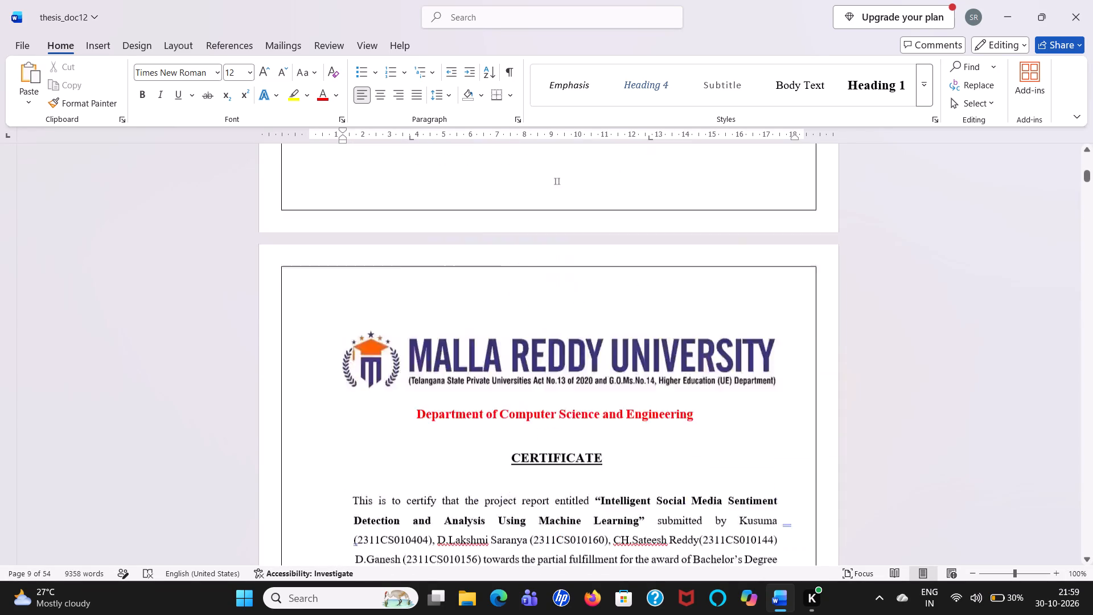
scroll(698, 382, down, 11)
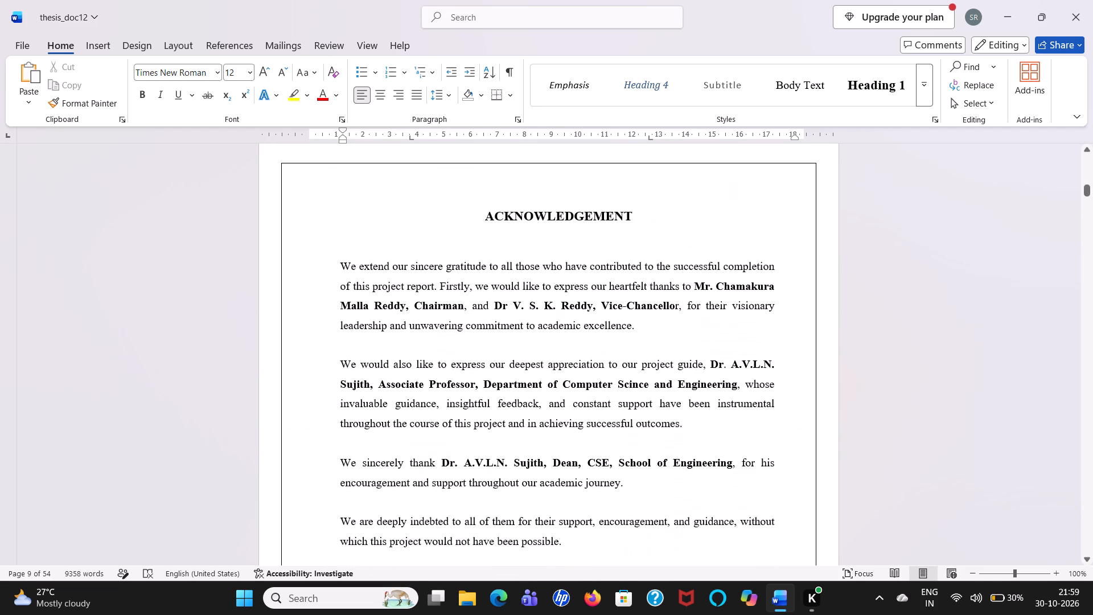
scroll(698, 382, down, 5)
scroll(698, 382, up, 1)
right_click(698, 382)
scroll(698, 382, down, 1)
scroll(644, 424, down, 4)
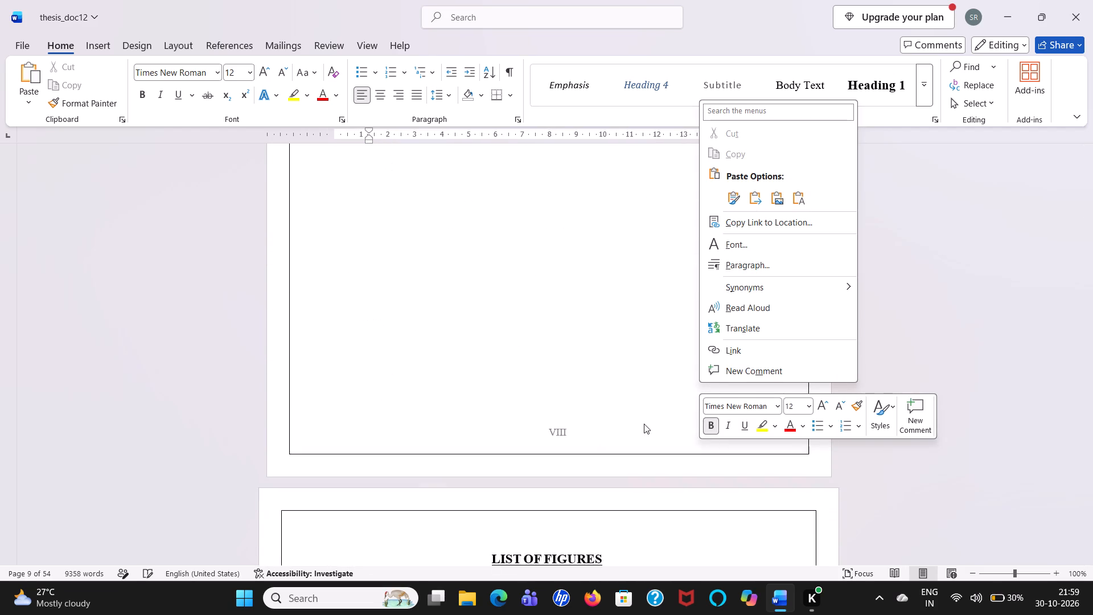
scroll(644, 424, down, 2)
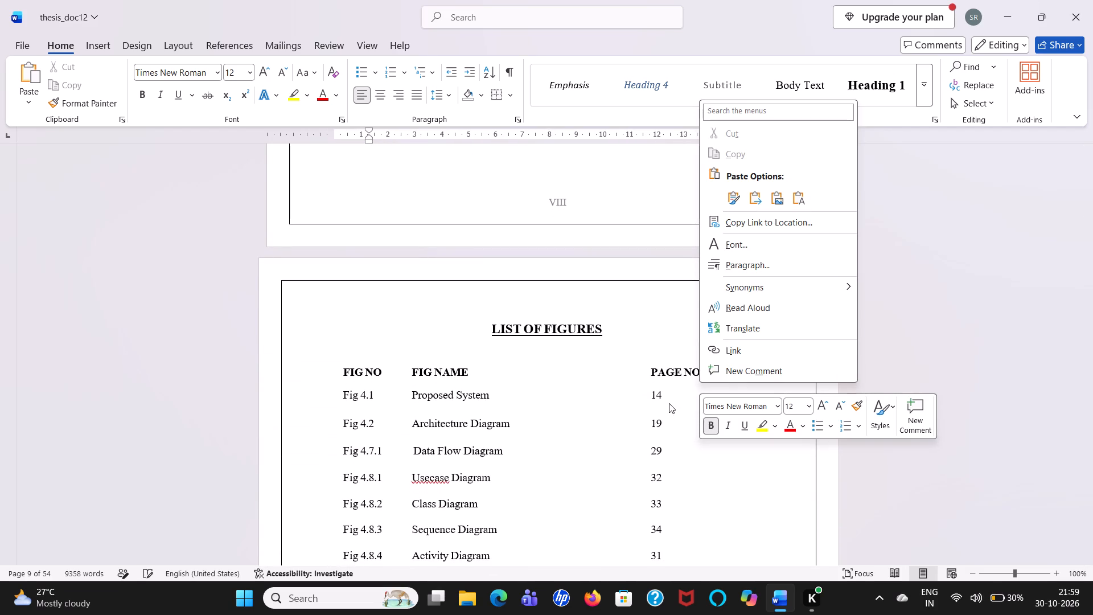
click(669, 402)
Review the chapter and section page numbers in the table of contents alongside the List of Figures entries.
scroll(669, 402, up, 1)
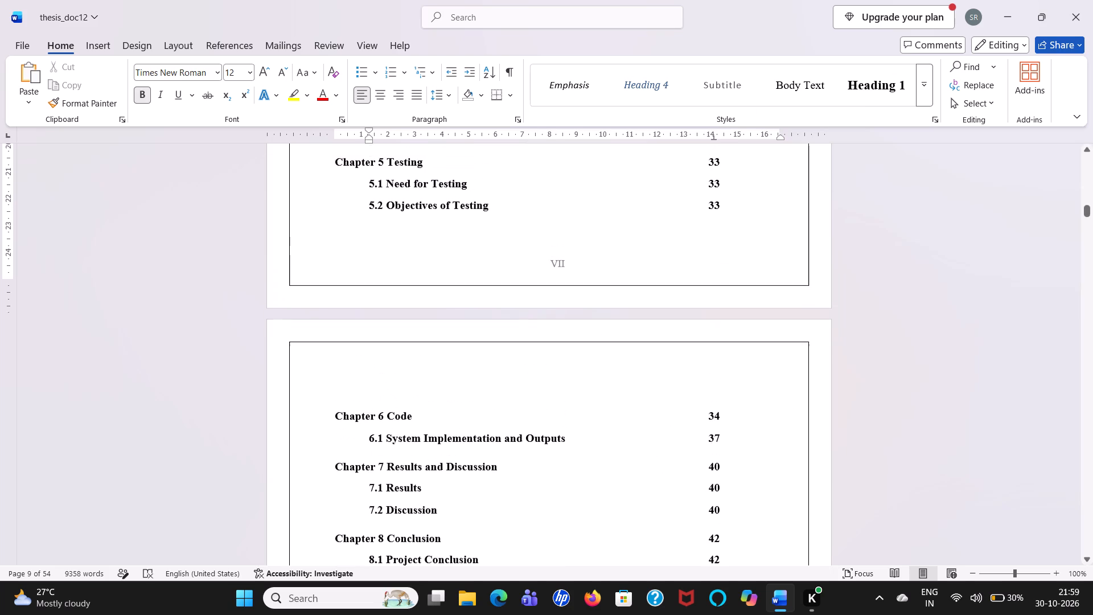
scroll(669, 402, up, 3)
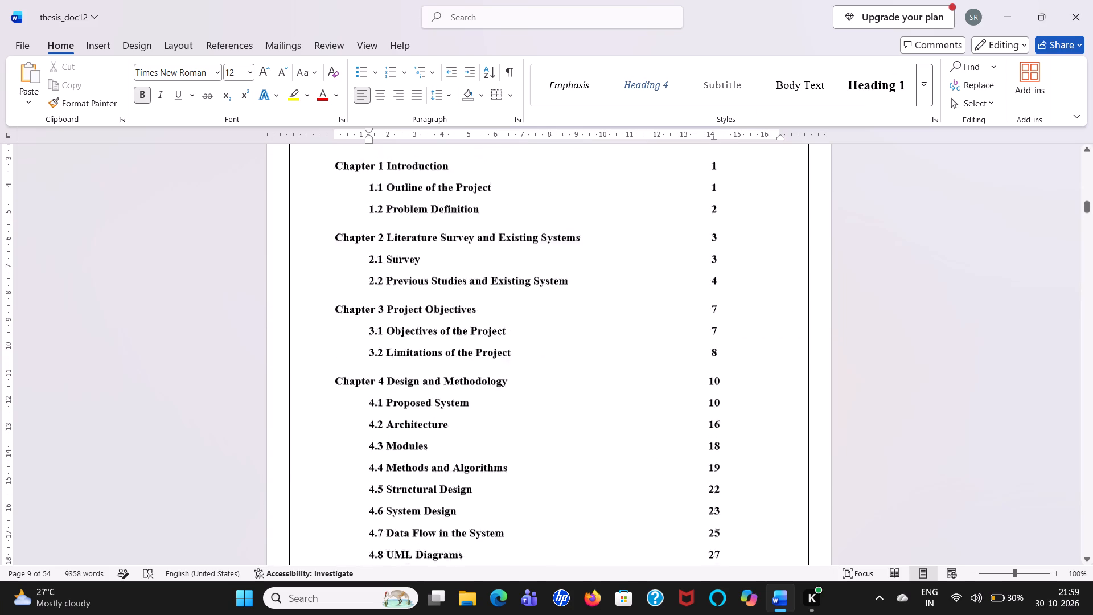
scroll(669, 402, up, 1)
scroll(727, 322, down, 6)
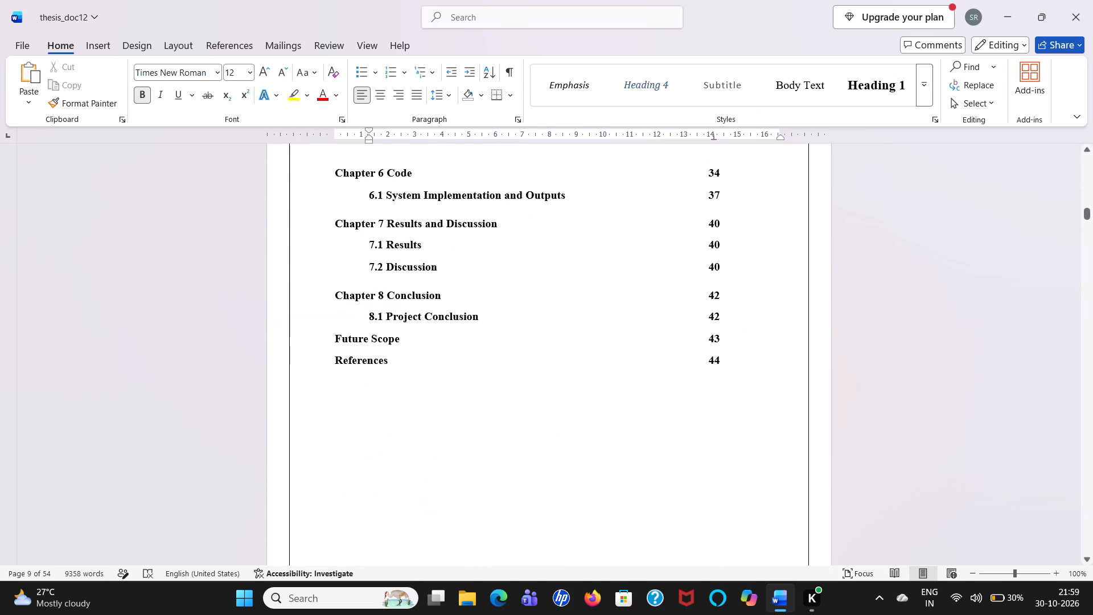
scroll(727, 322, down, 2)
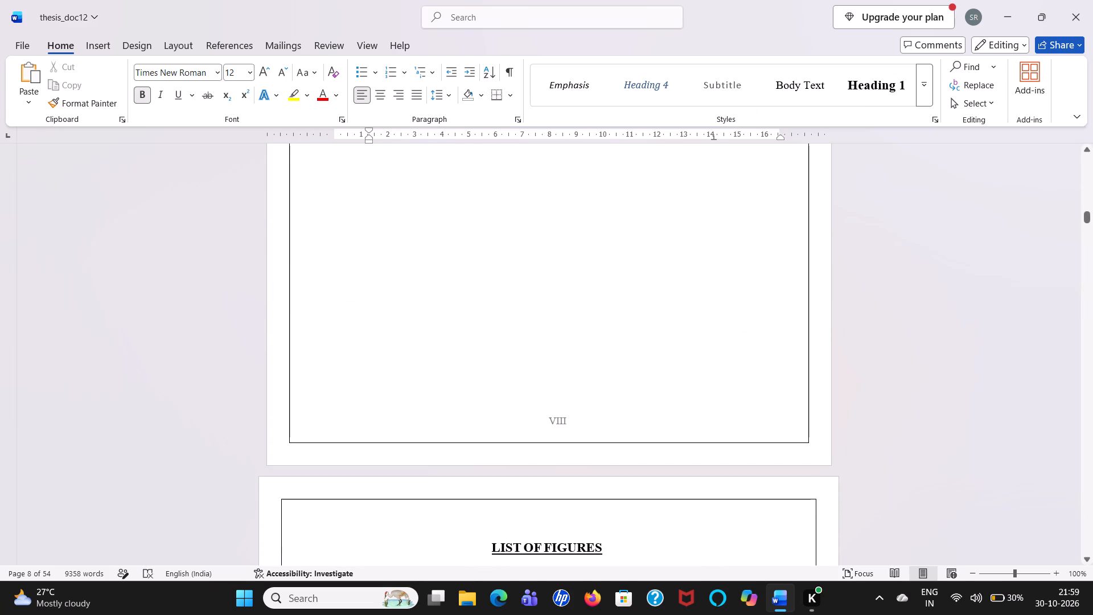
scroll(727, 322, up, 4)
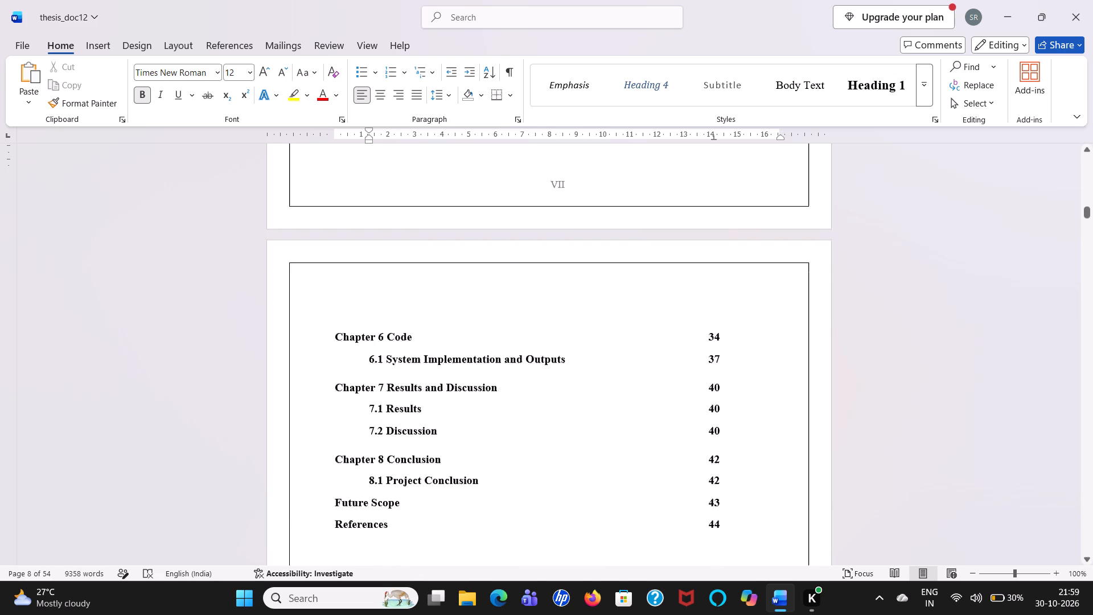
scroll(727, 322, down, 4)
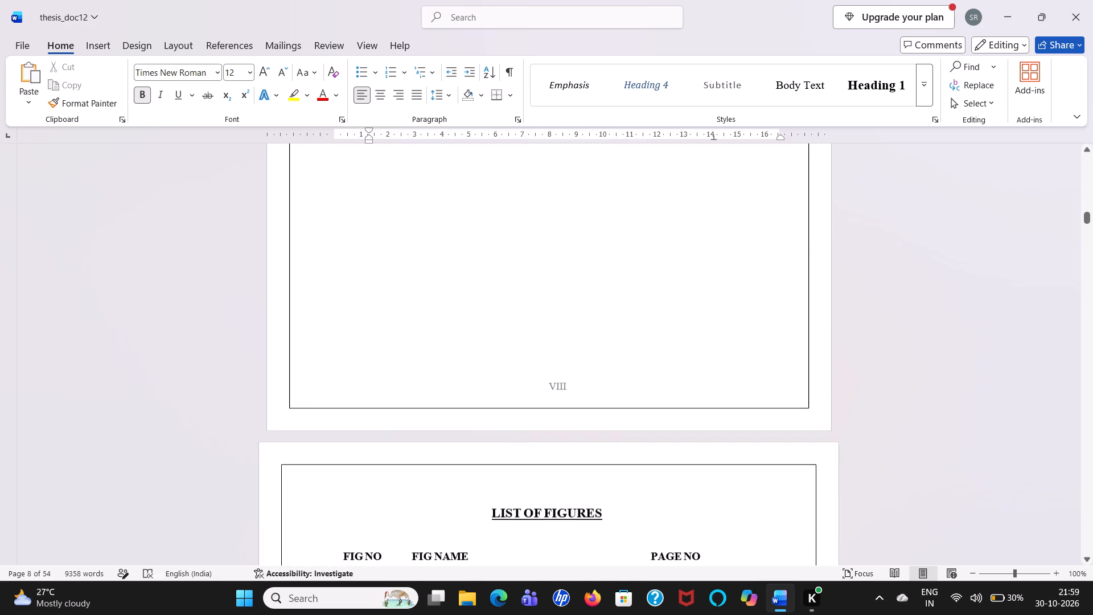
scroll(727, 322, down, 3)
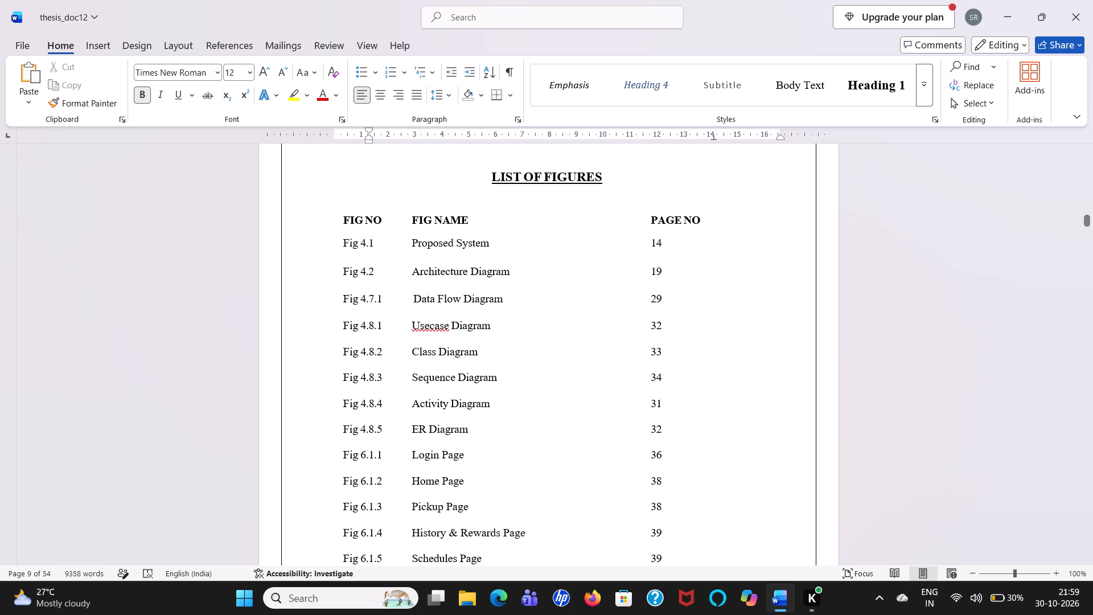
scroll(652, 370, down, 1)
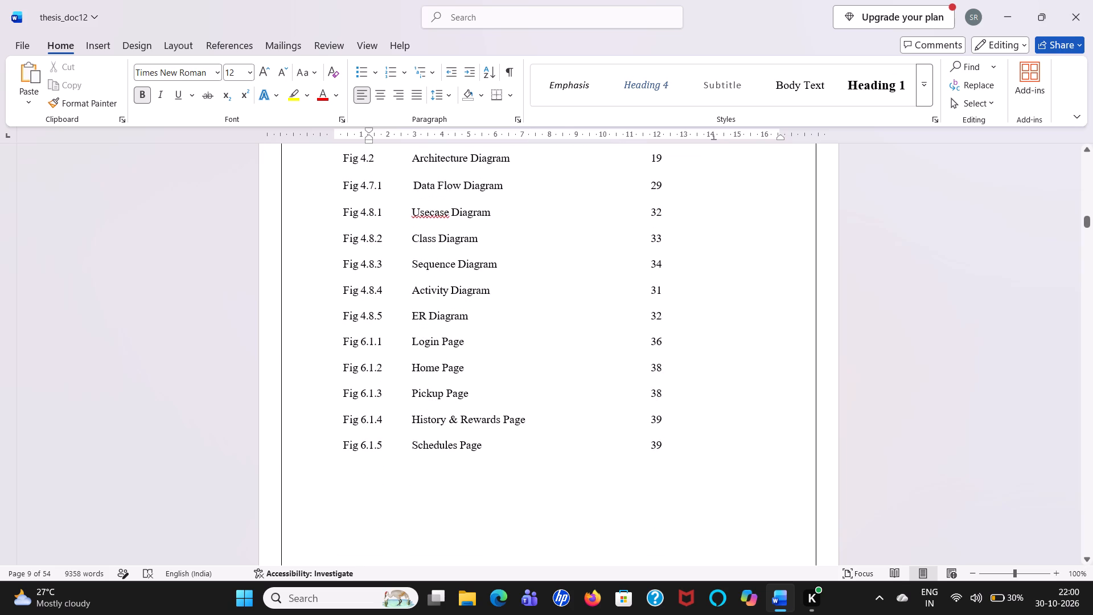
scroll(652, 370, up, 1)
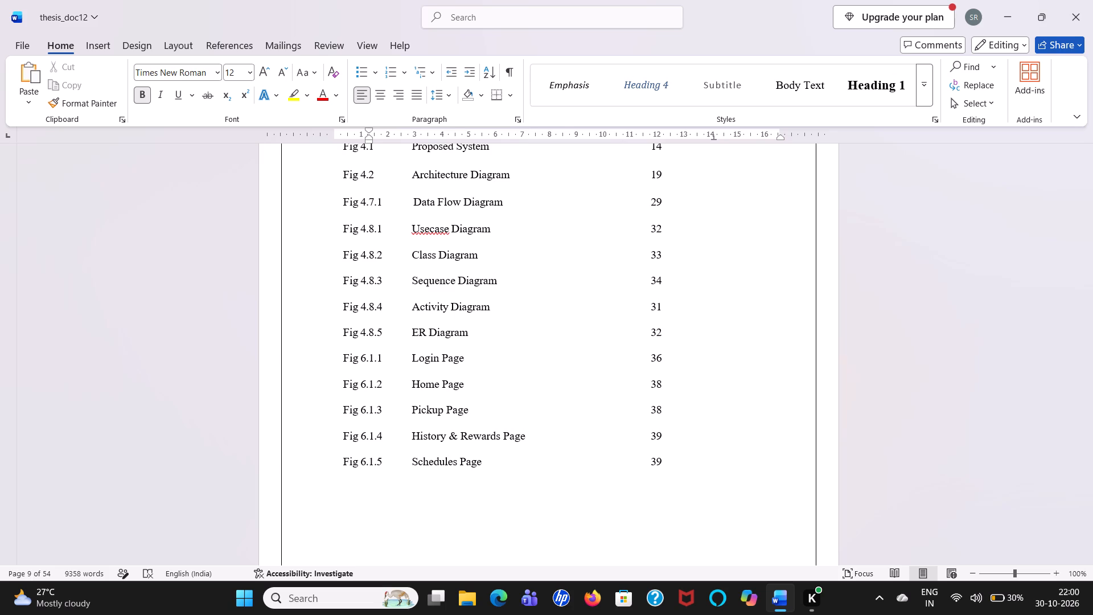
Find the Fig 4.1 Proposed System figure in the Chapter 4 body and check which page it is on.
scroll(654, 400, down, 16)
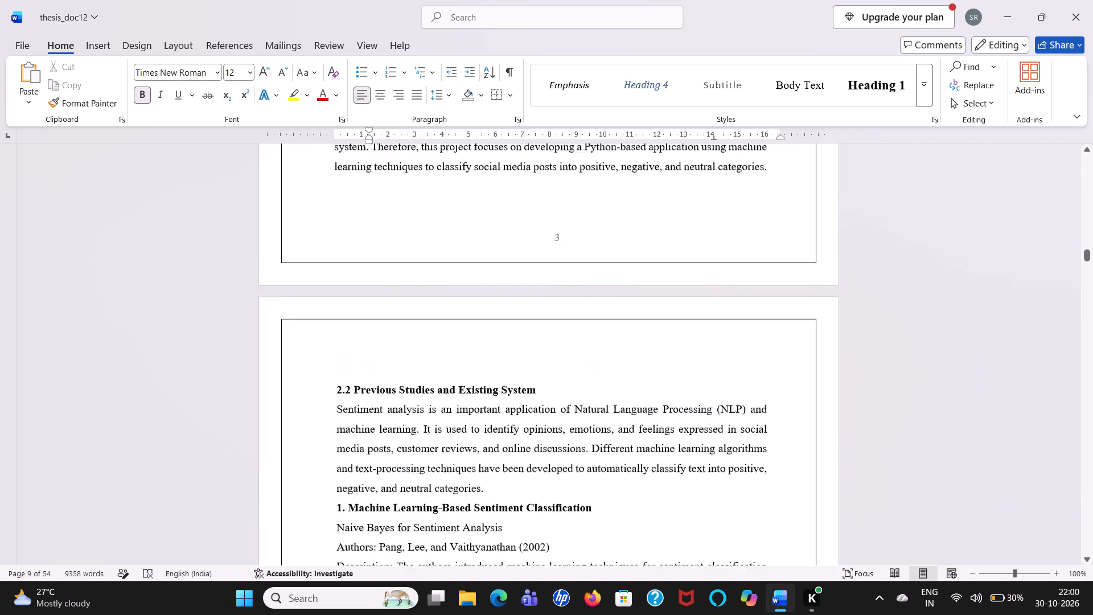
scroll(654, 400, down, 12)
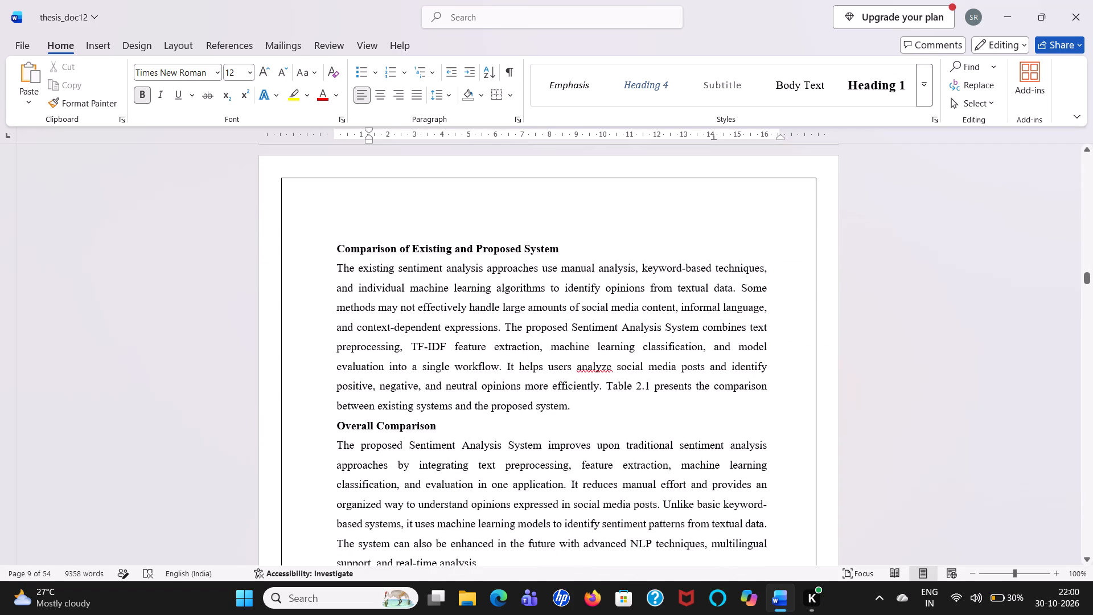
scroll(654, 400, down, 6)
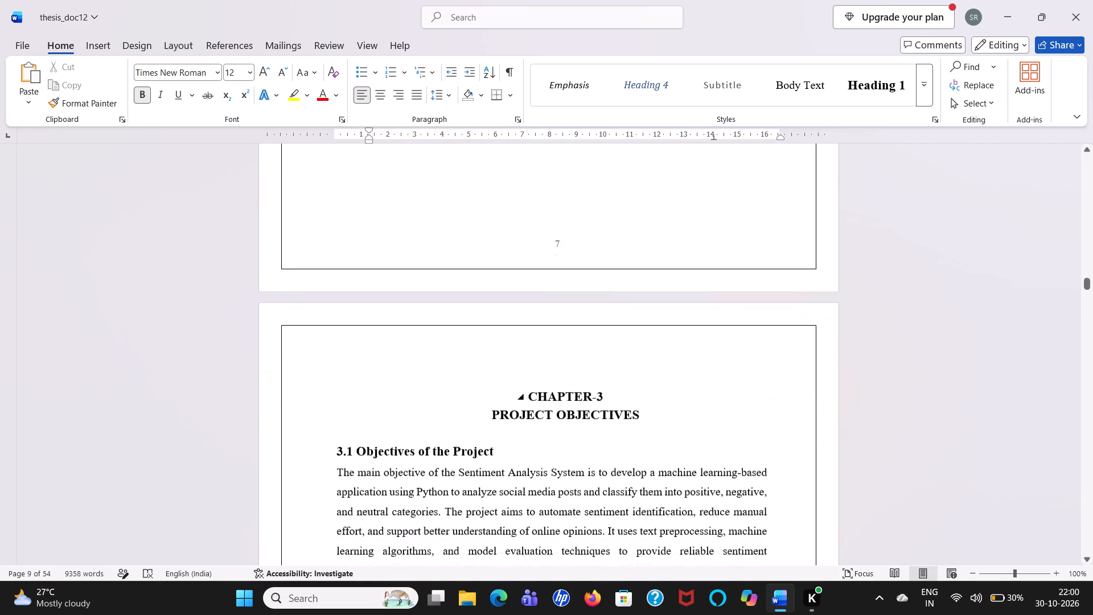
scroll(654, 400, down, 14)
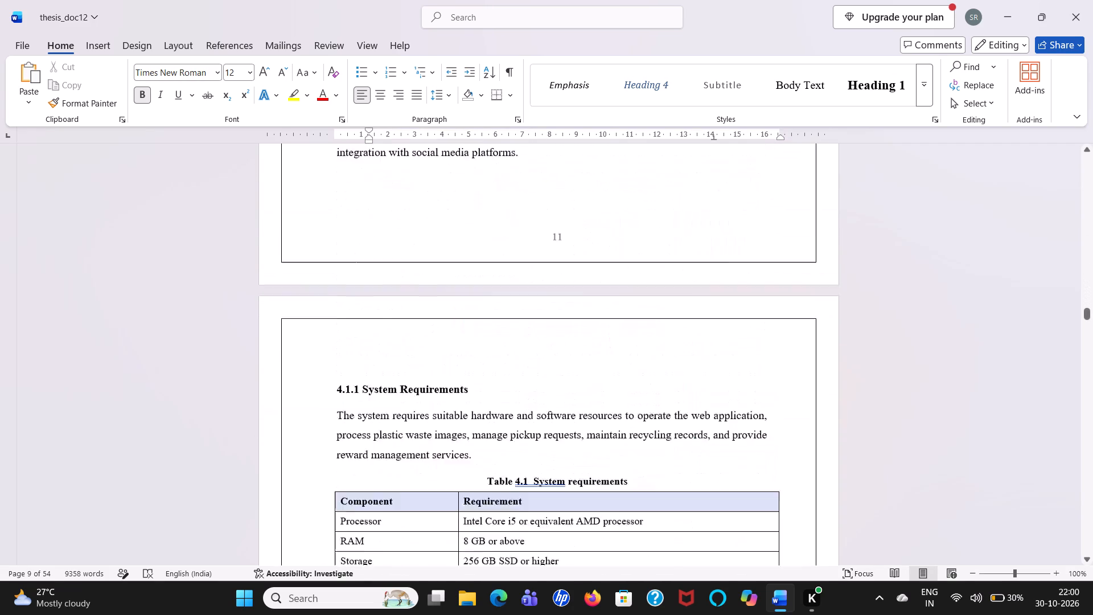
scroll(654, 400, up, 6)
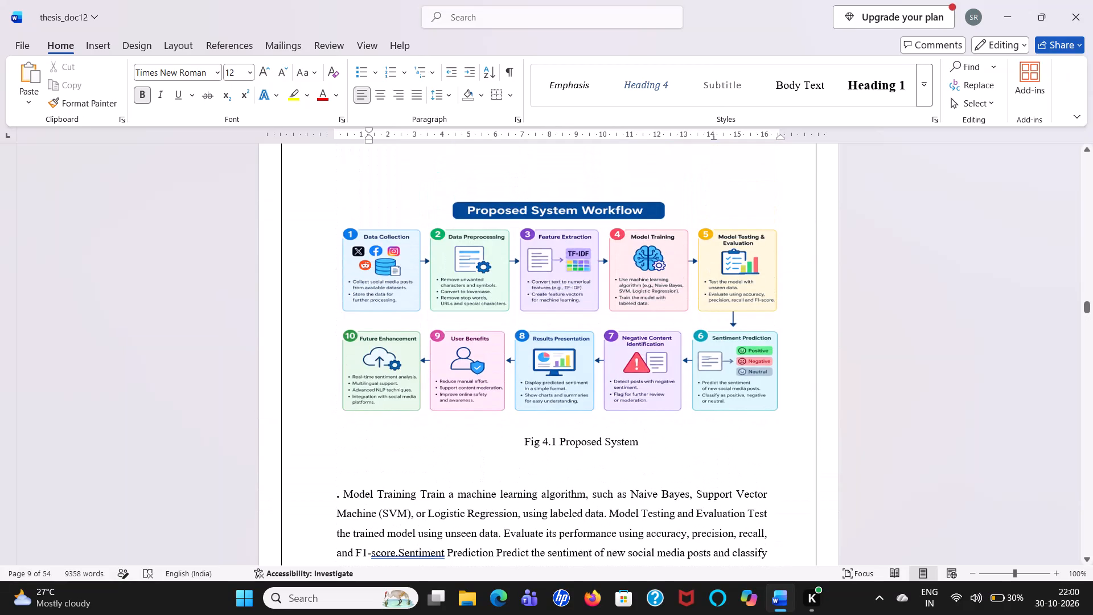
scroll(654, 400, right, 1)
Check which page carries the Fig 4.2 Architecture Diagram in section 4.2.
scroll(654, 400, down, 6)
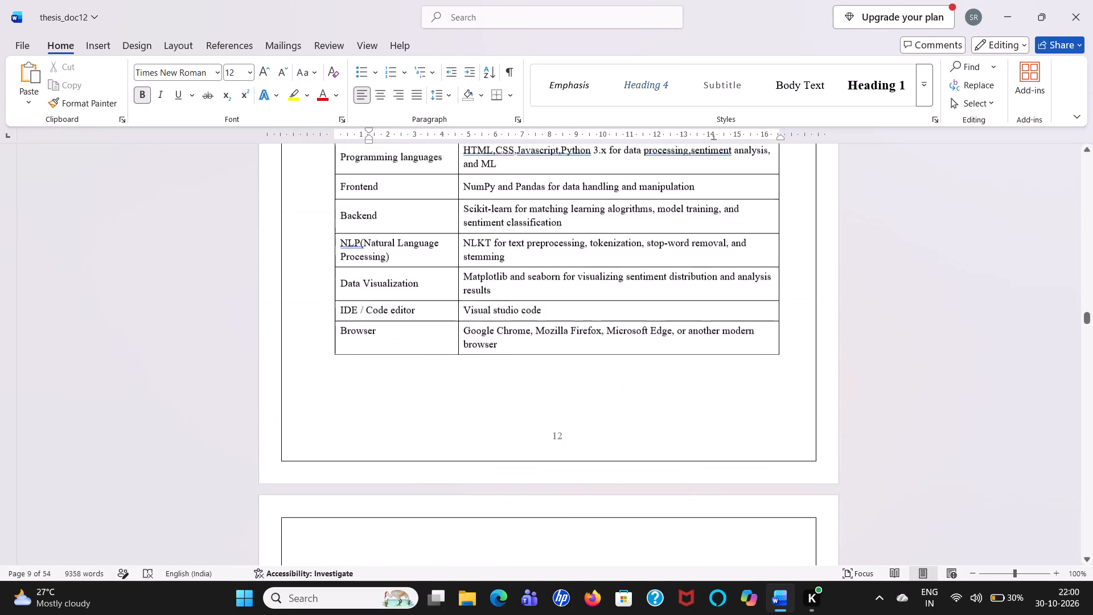
scroll(654, 400, down, 6)
ctrl+scroll(654, 400, up, 1)
scroll(654, 400, down, 1)
scroll(654, 400, left, 2)
scroll(654, 400, down, 1)
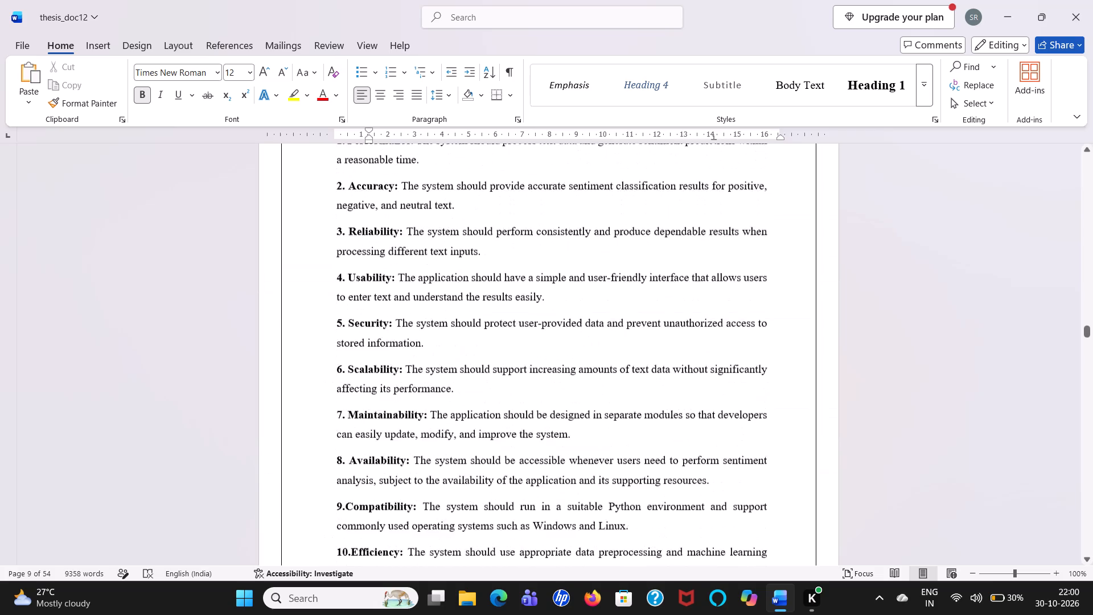
scroll(654, 400, down, 5)
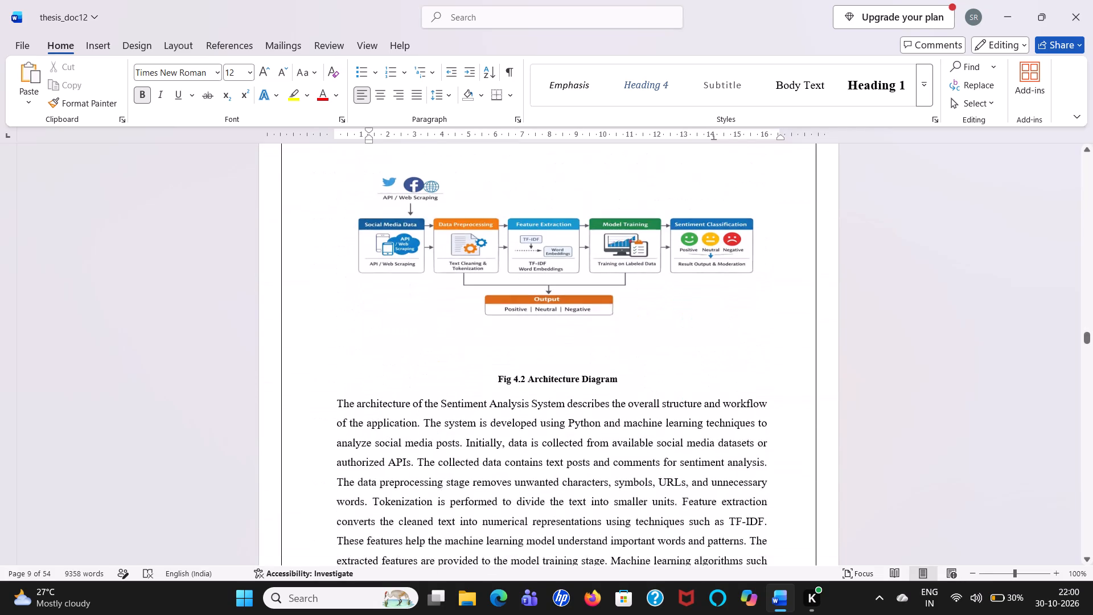
scroll(654, 400, down, 1)
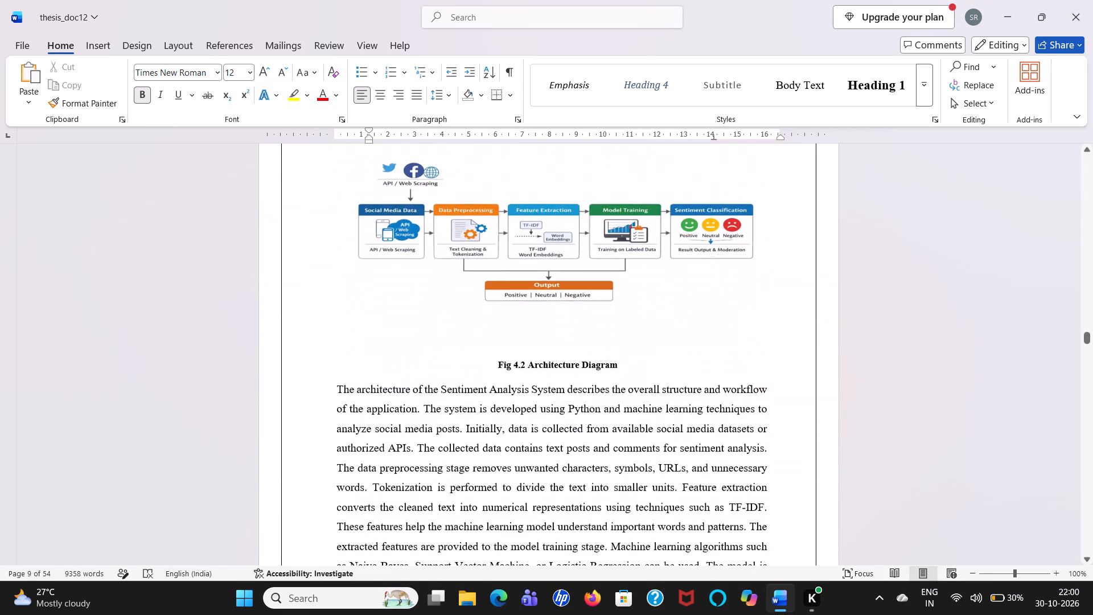
scroll(654, 400, down, 3)
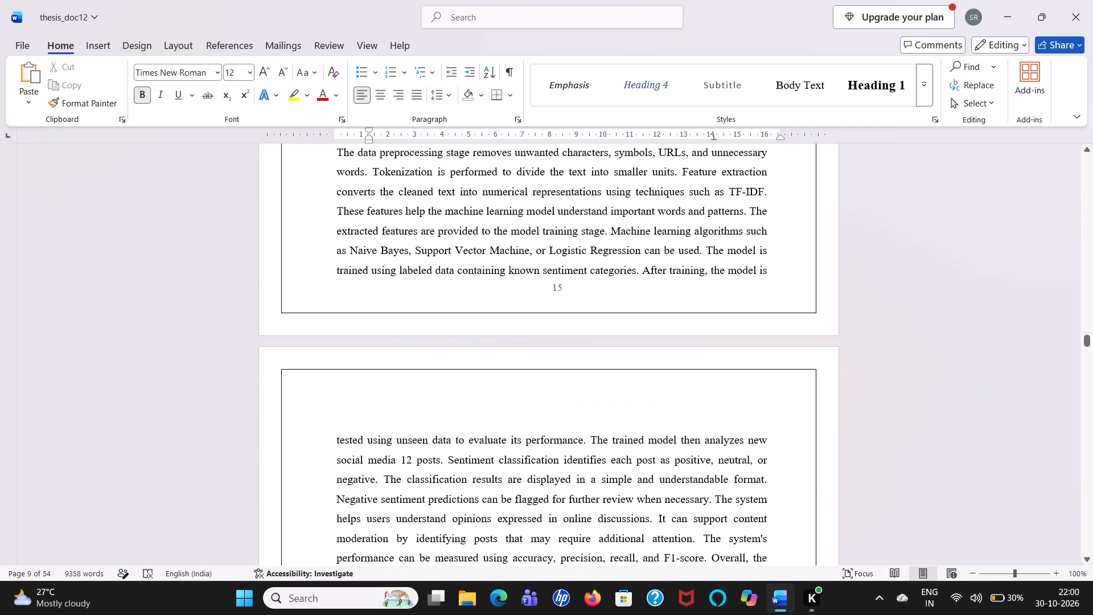
Check which page carries the 4.7.1 data flow figure in section 4.7, rechecking the architecture section on the way.
scroll(654, 400, down, 7)
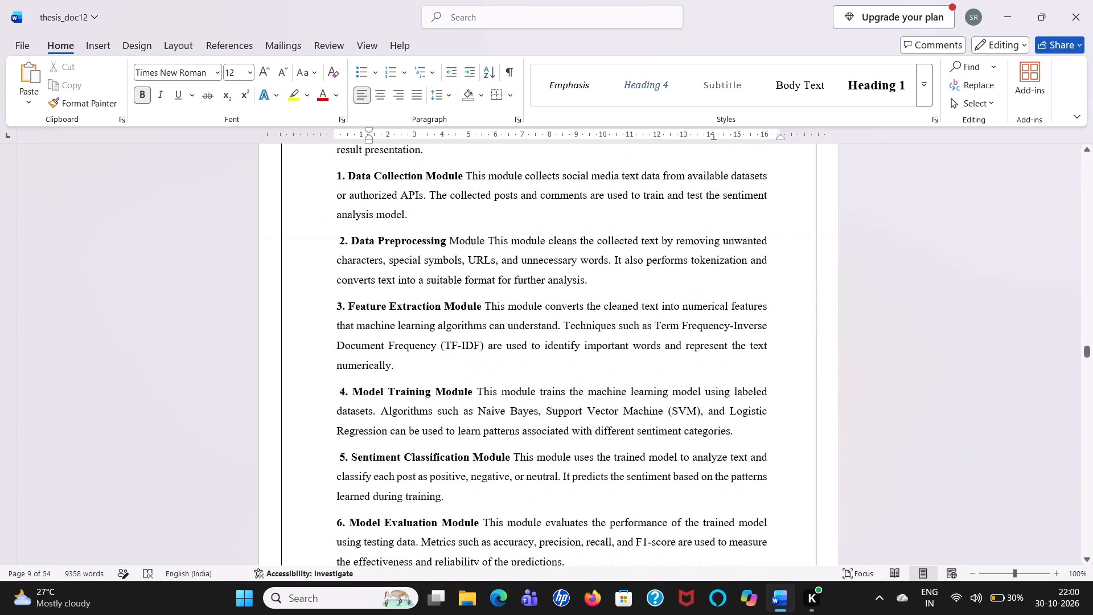
scroll(654, 400, down, 7)
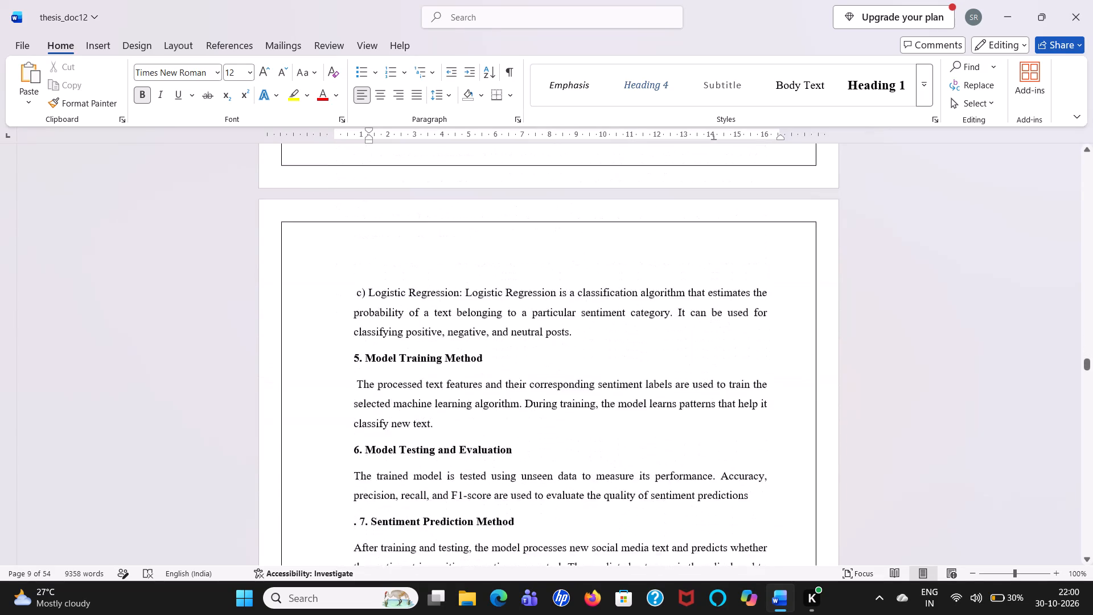
scroll(654, 400, down, 6)
ctrl+scroll(654, 400, up, 1)
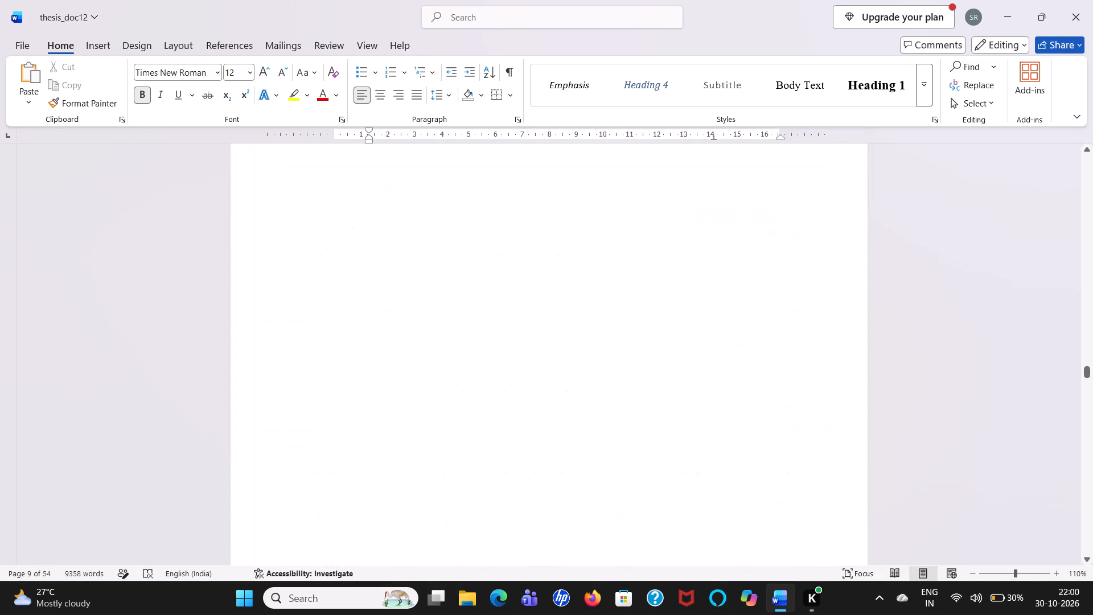
ctrl+scroll(654, 400, down, 2)
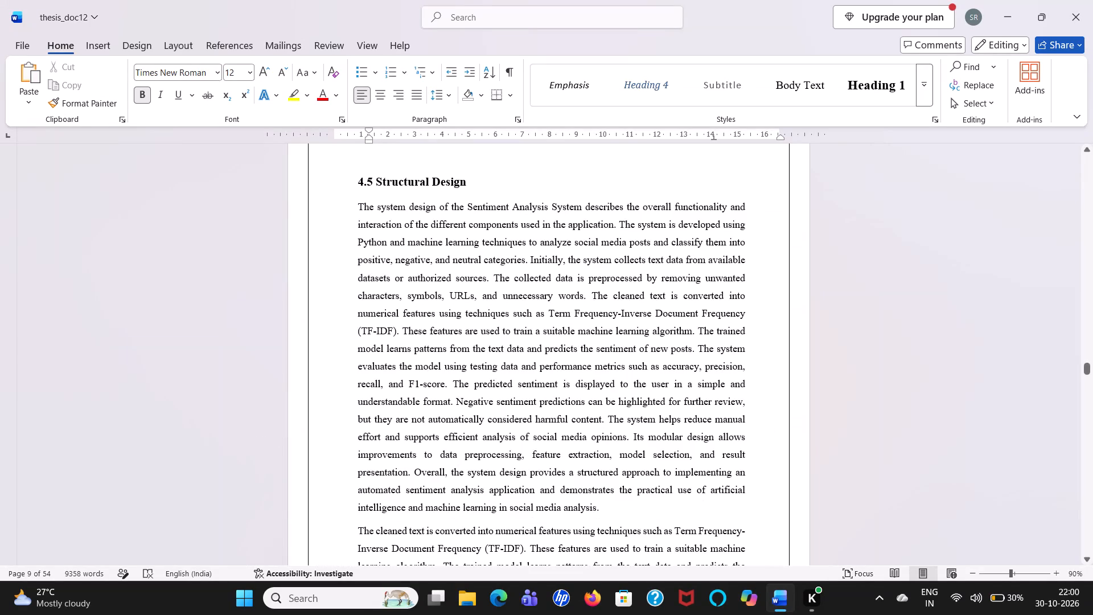
scroll(572, 315, up, 12)
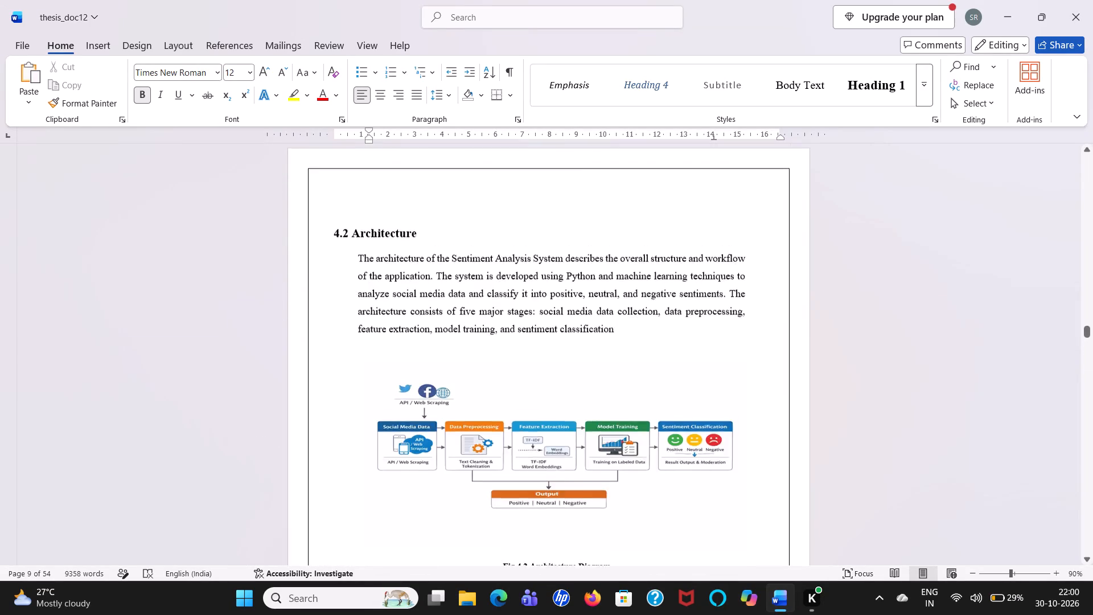
scroll(572, 315, down, 2)
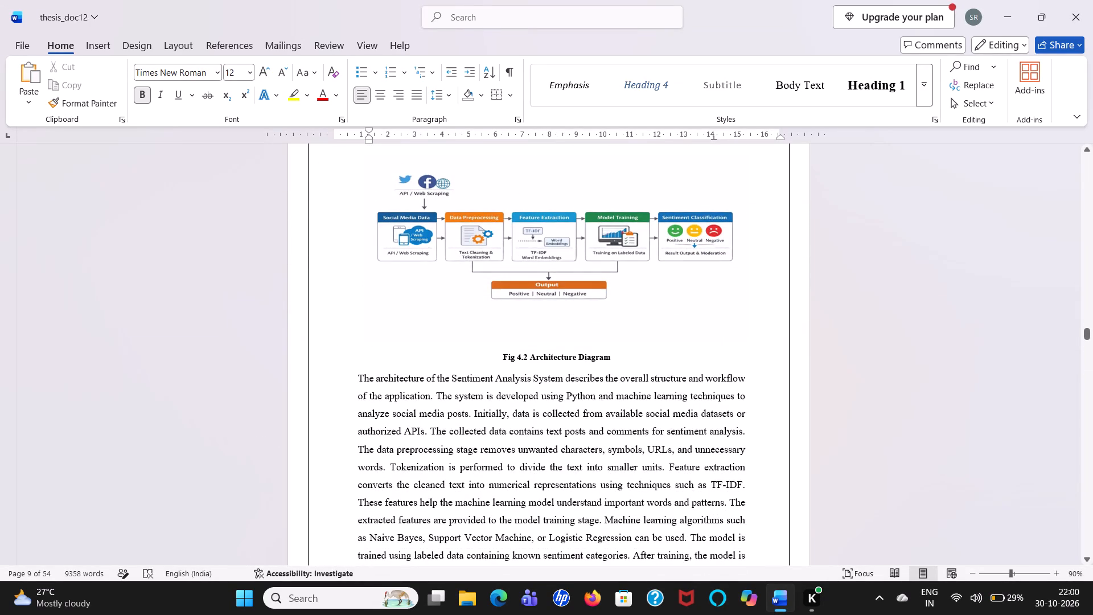
scroll(572, 315, down, 9)
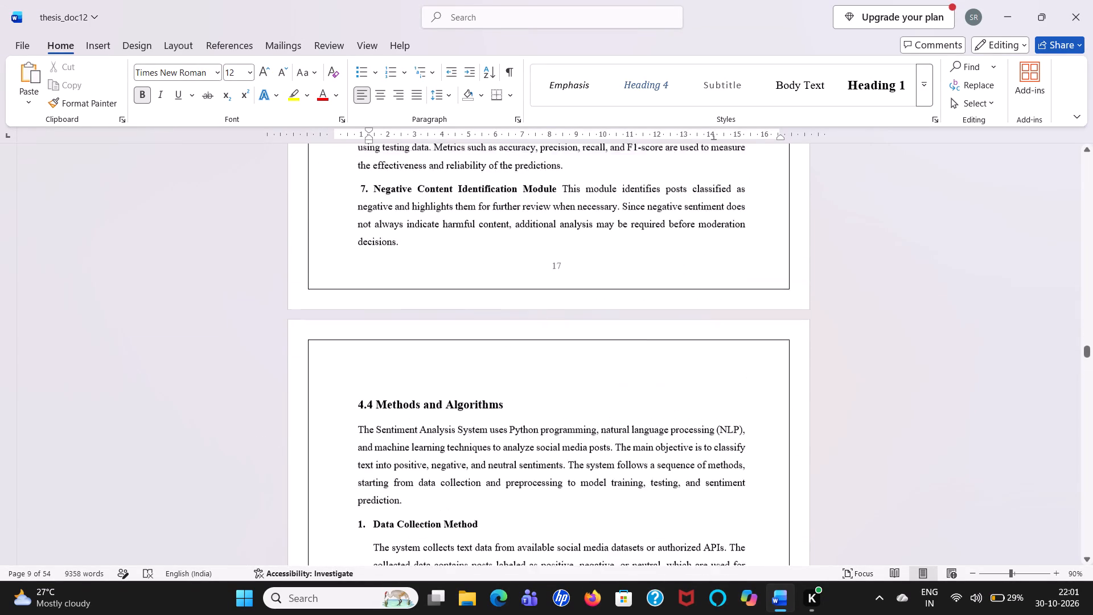
scroll(572, 315, down, 10)
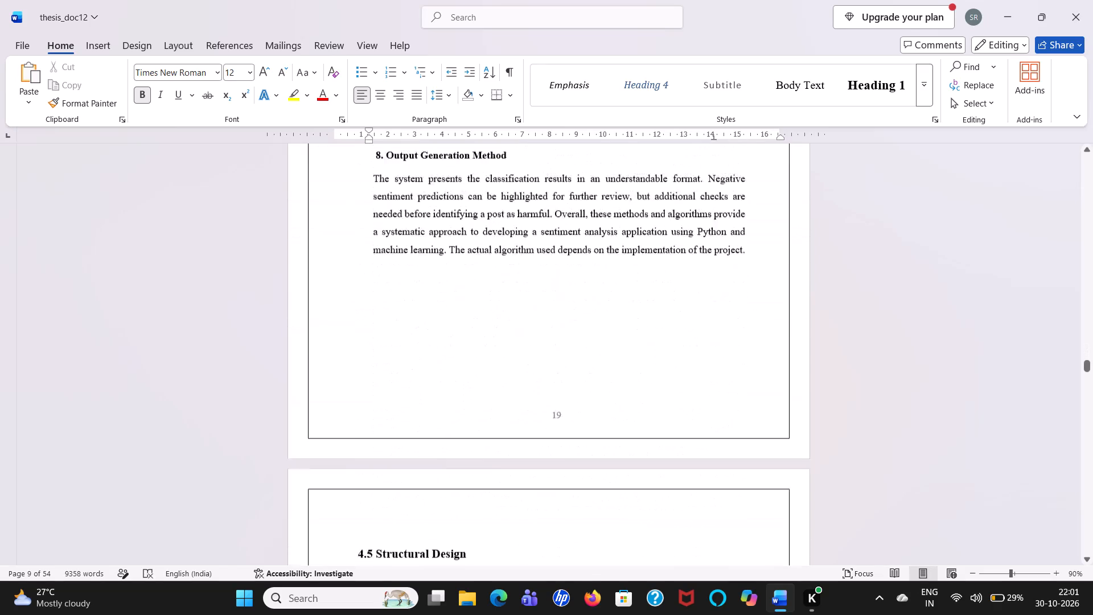
scroll(572, 315, down, 10)
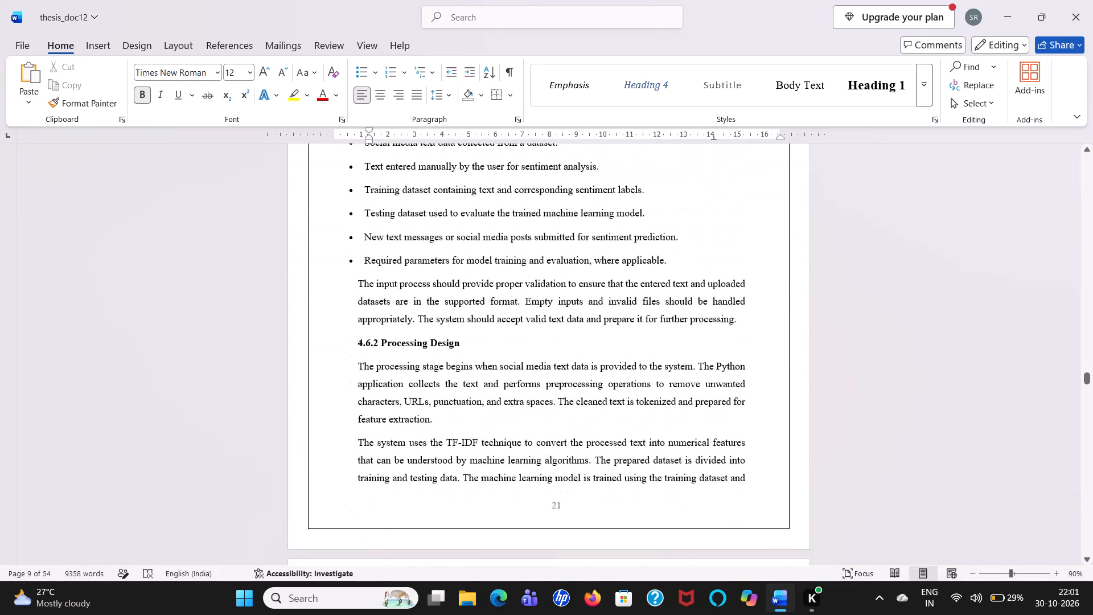
scroll(572, 315, down, 9)
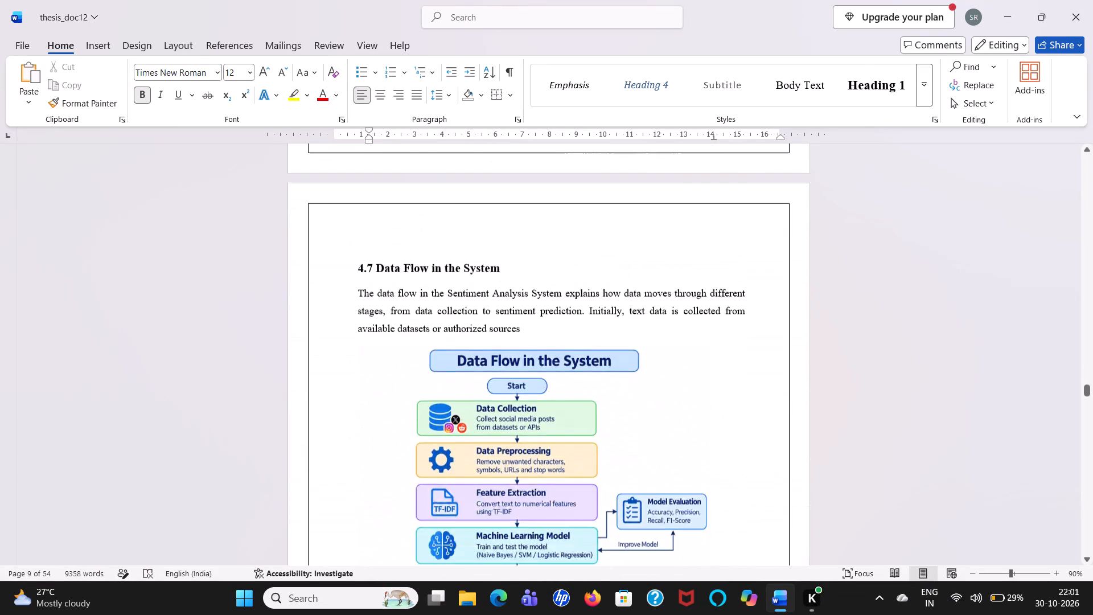
scroll(572, 315, down, 1)
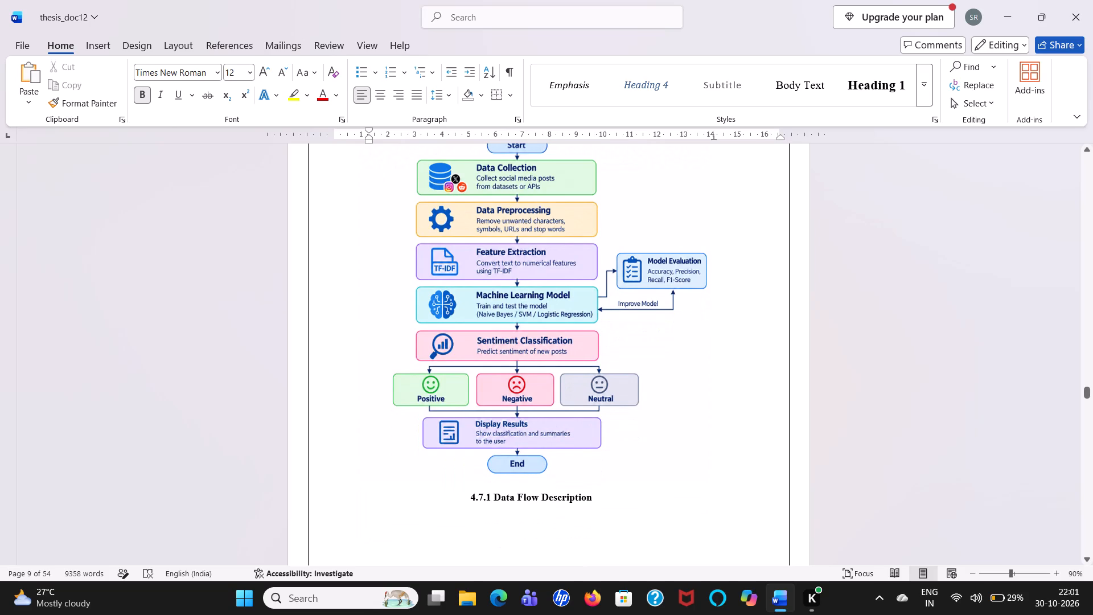
scroll(572, 315, down, 2)
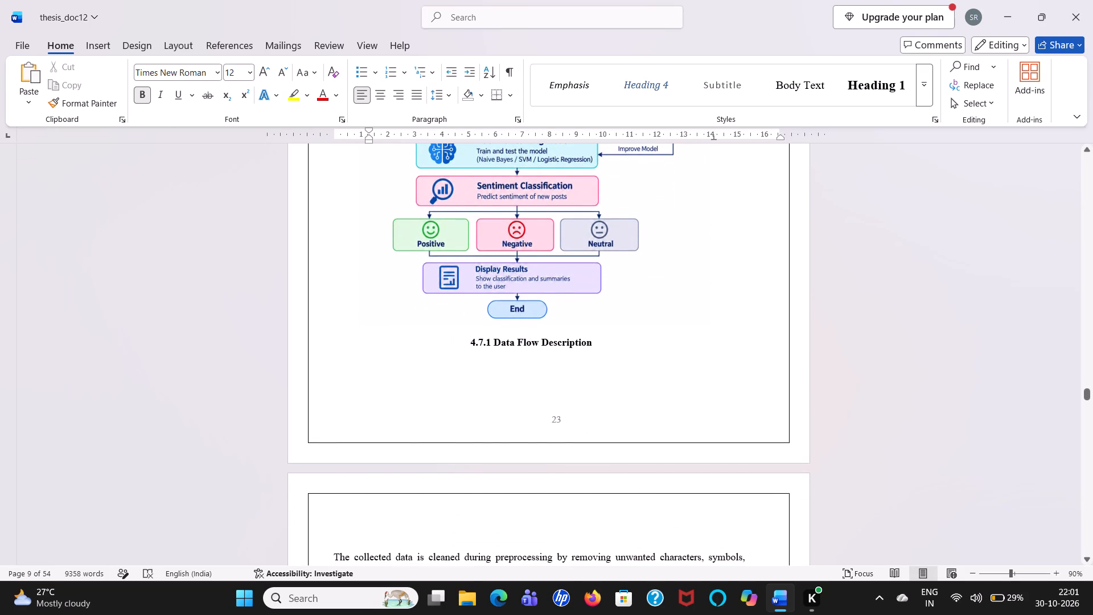
Check the page numbers of the section 4.8 figures, from the Fig 4.8.1 Use Case Diagram to the Fig 4.8.5 ER Diagram.
scroll(572, 315, down, 9)
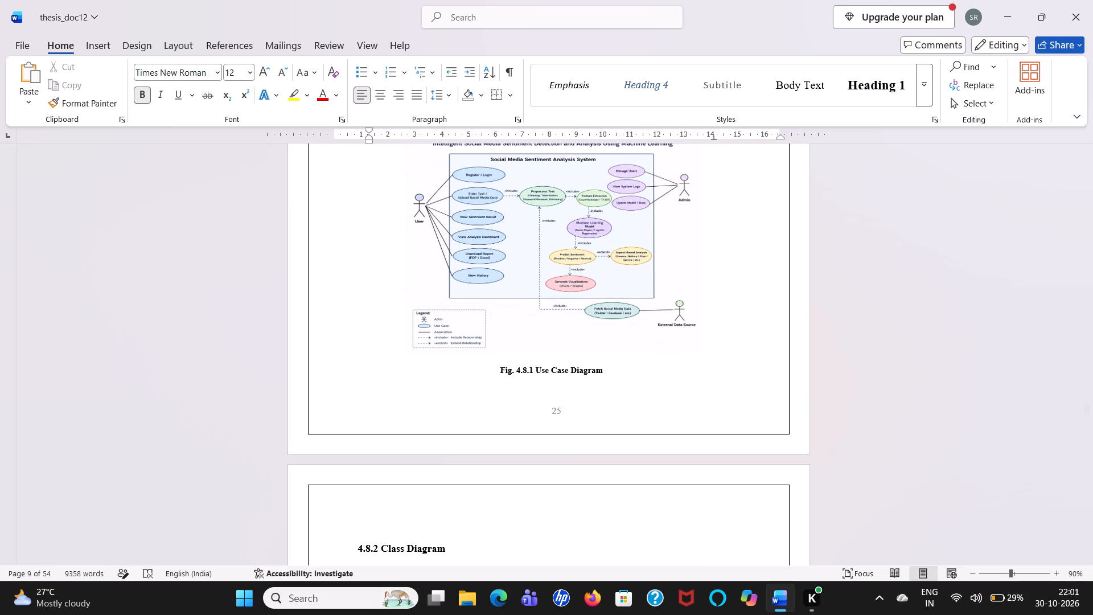
scroll(572, 315, down, 5)
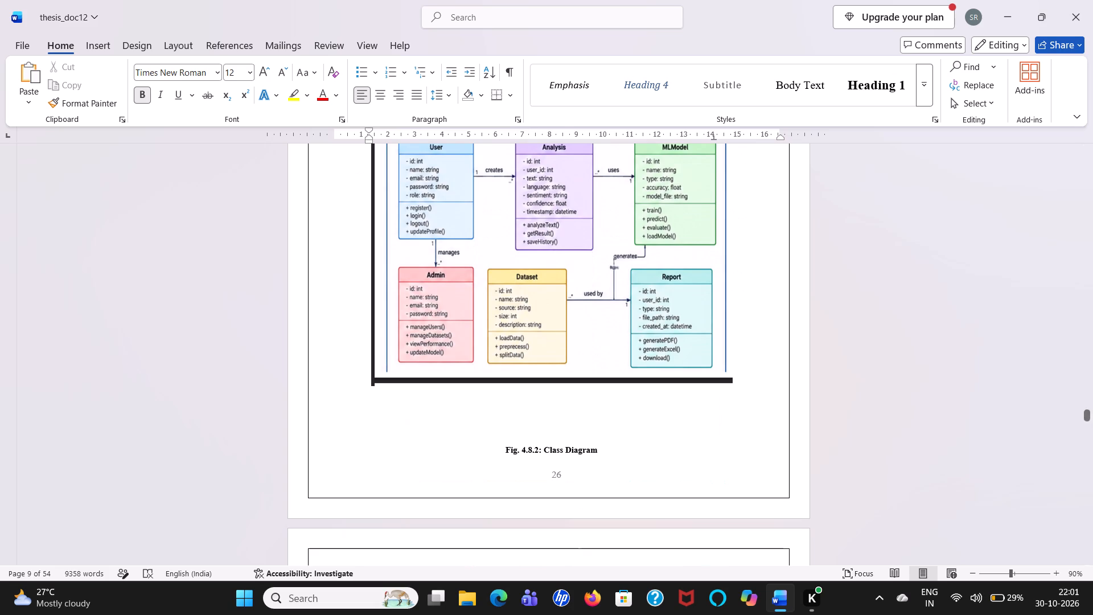
scroll(572, 315, down, 5)
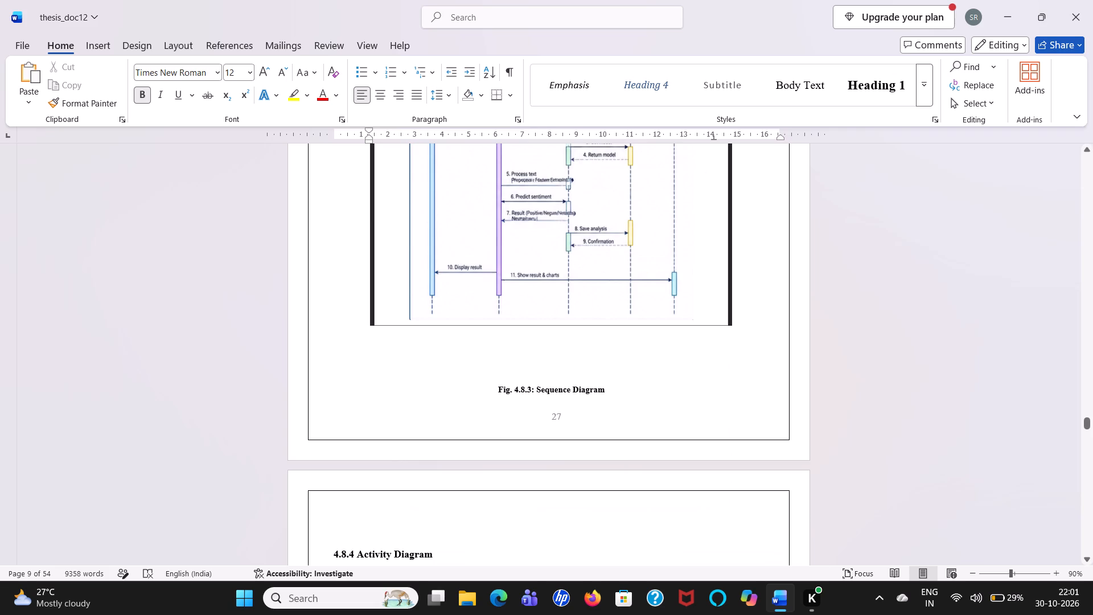
scroll(572, 315, down, 9)
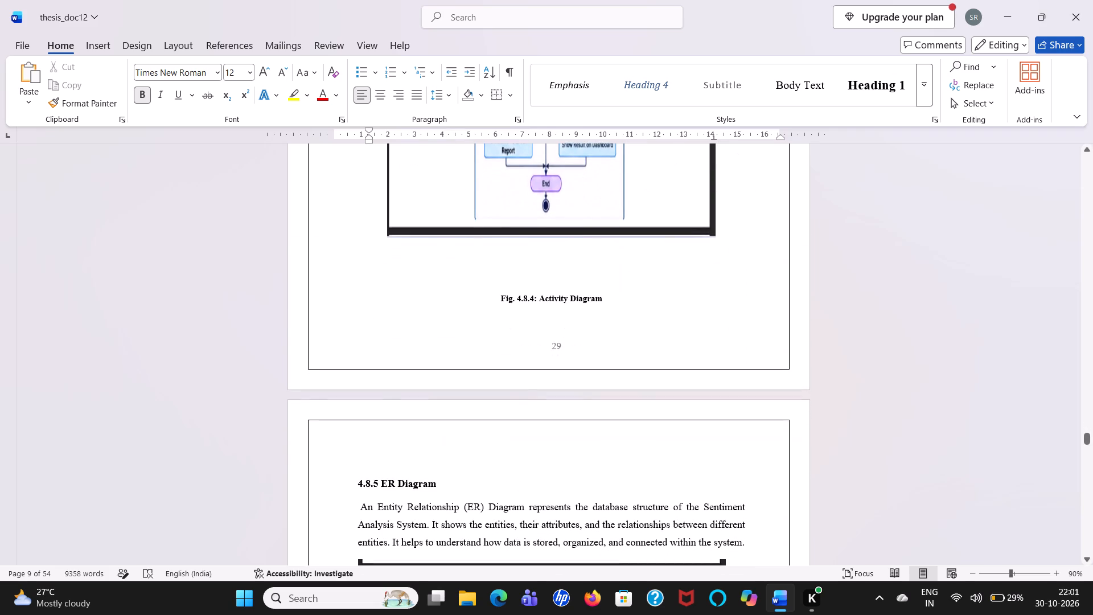
scroll(572, 315, down, 4)
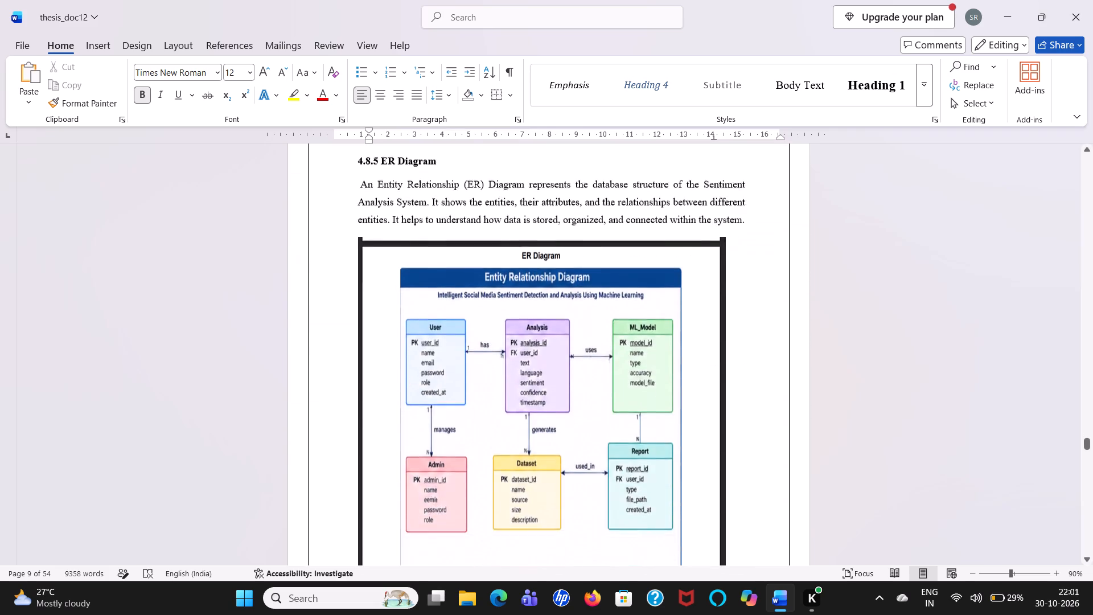
scroll(572, 315, down, 1)
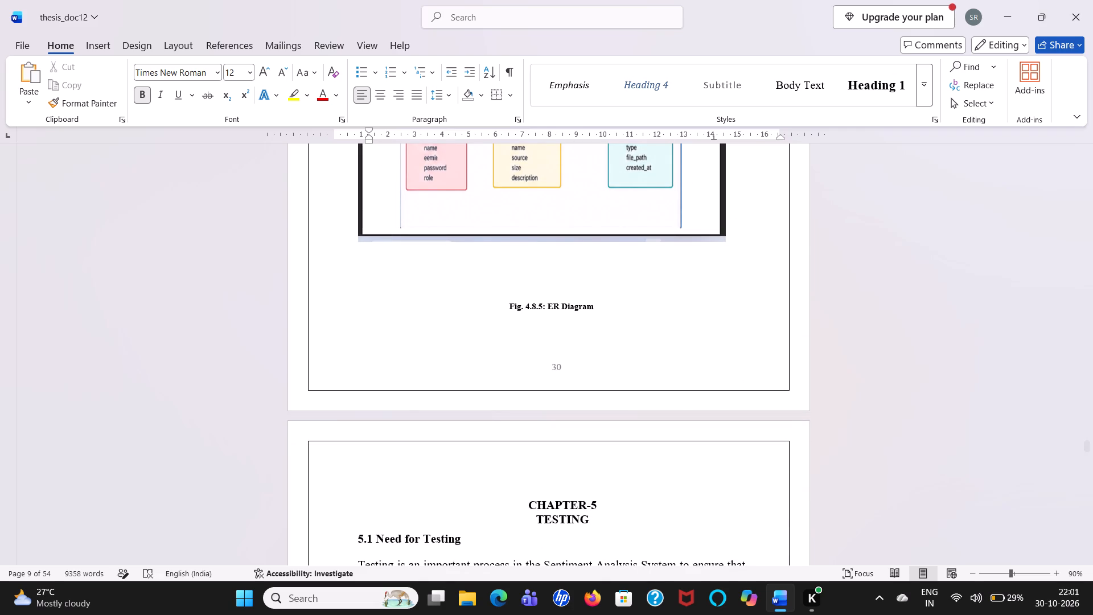
Look past the Chapter 5 testing and code pages and check which page carries the Fig 6.1.1 Login Page figure.
scroll(572, 315, down, 3)
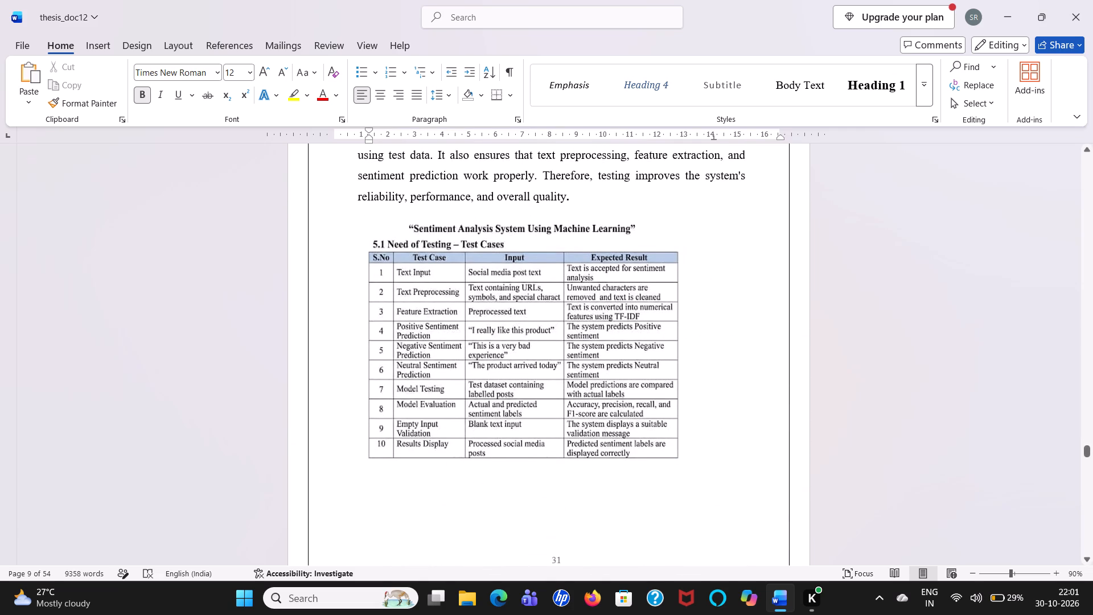
scroll(572, 315, down, 6)
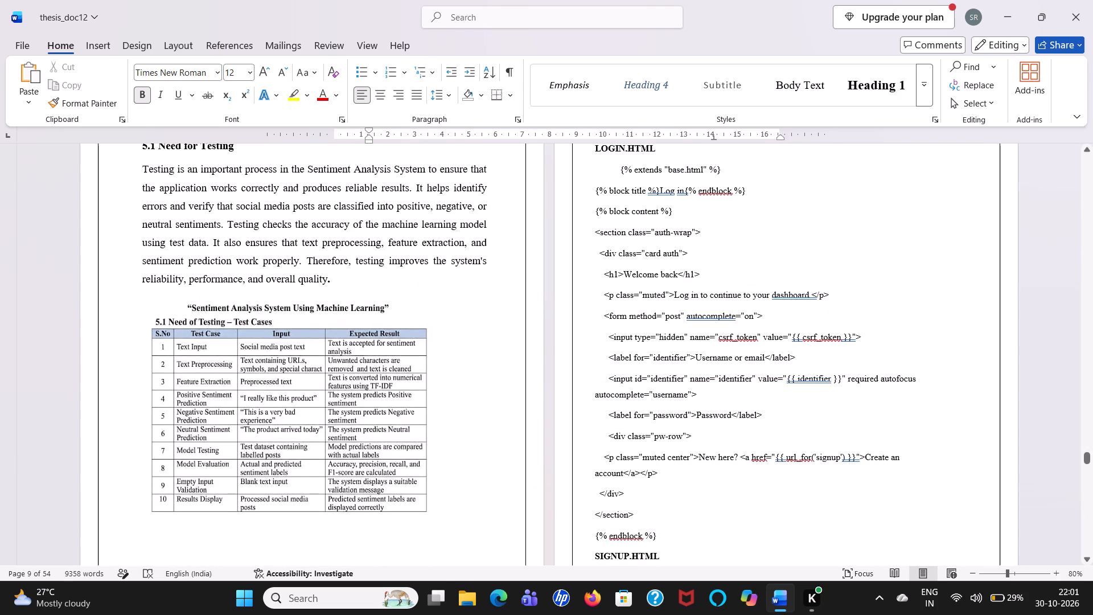
scroll(572, 315, down, 1)
scroll(585, 386, down, 2)
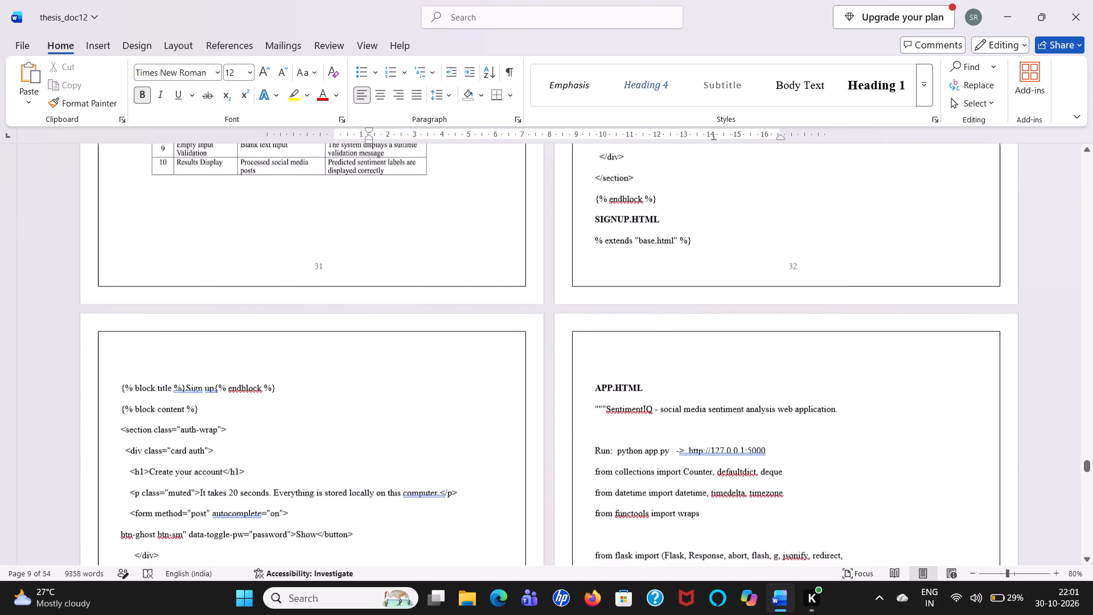
scroll(585, 386, down, 6)
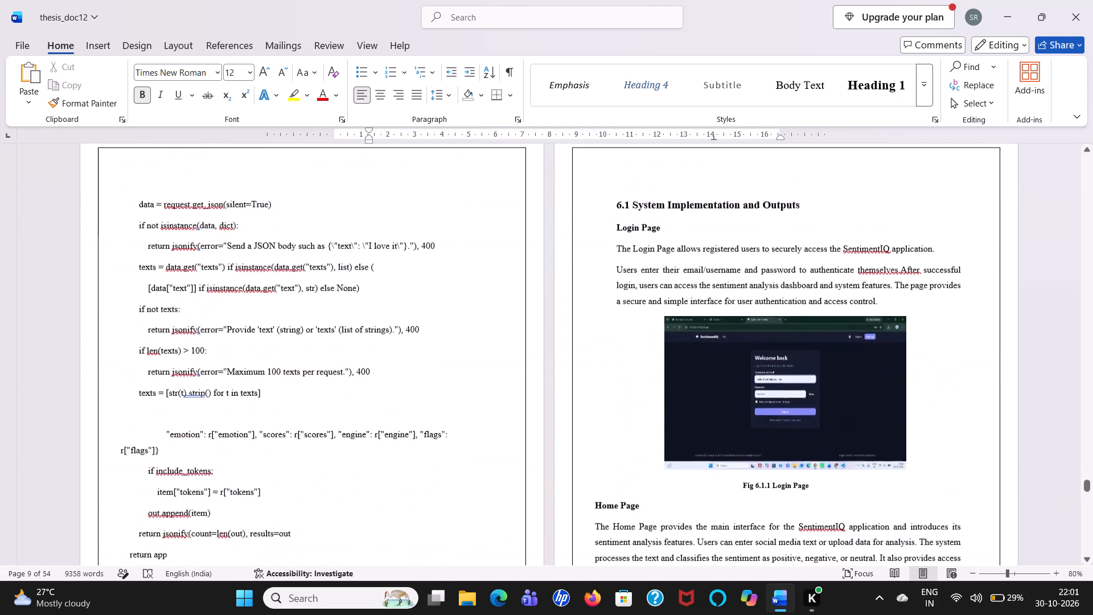
scroll(585, 386, down, 1)
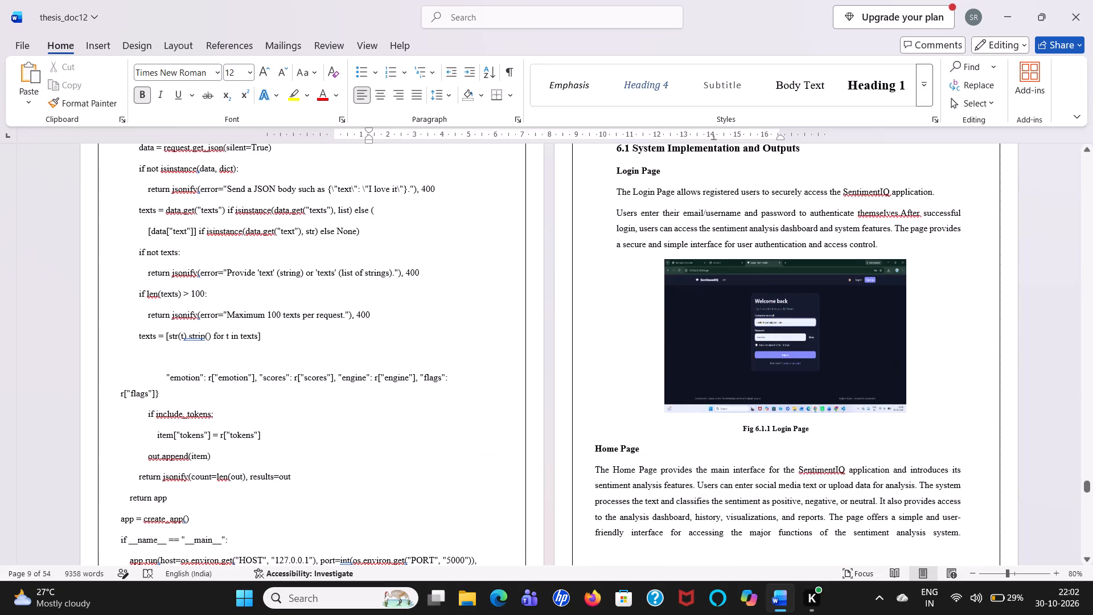
scroll(578, 366, down, 1)
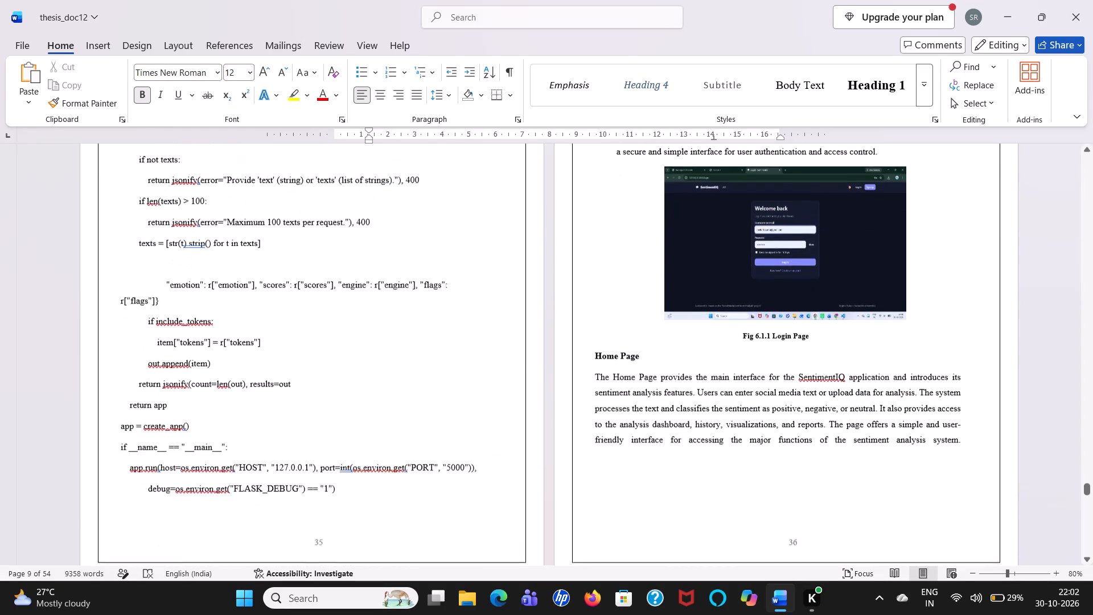
scroll(578, 366, down, 2)
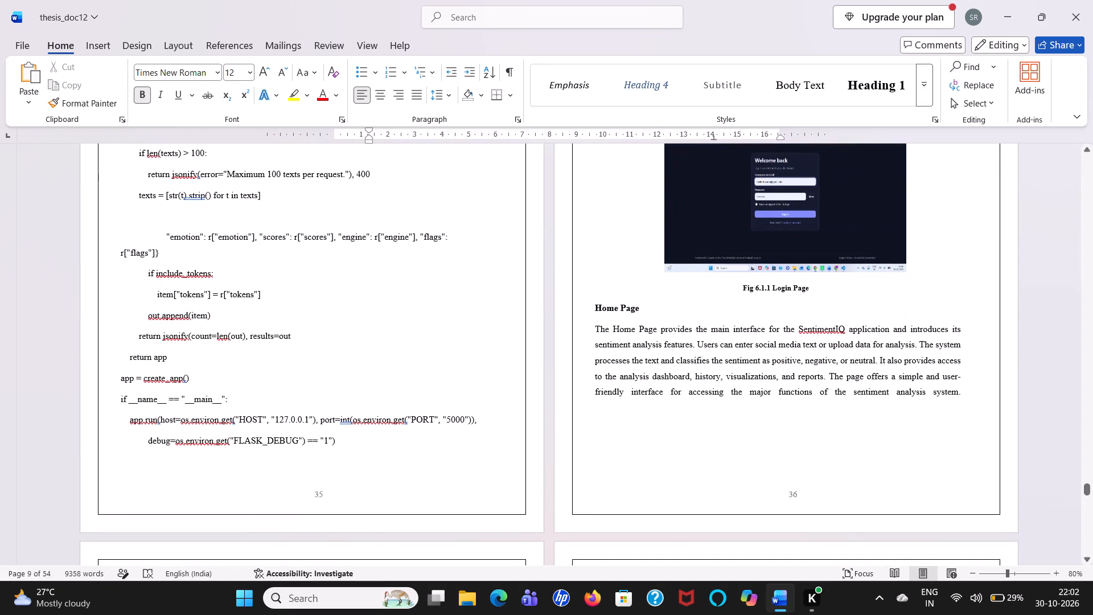
Check the page numbers of the Chapter 6 figures from Fig 6.1.2 Home Page to Fig 6.1.5 Models & engines Pages.
scroll(578, 366, down, 4)
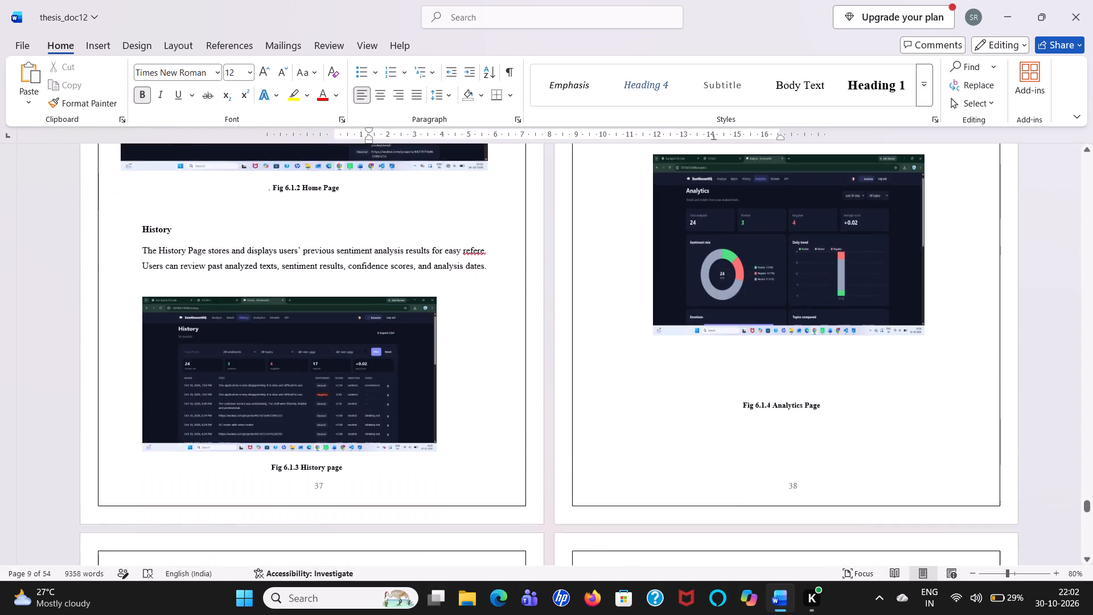
scroll(578, 366, down, 1)
scroll(578, 366, up, 3)
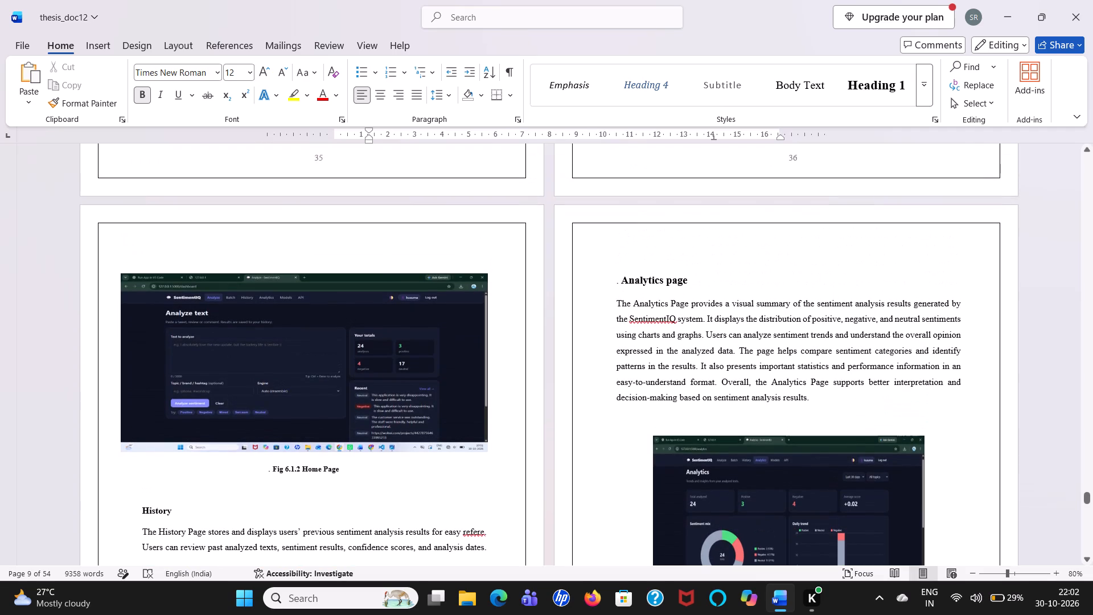
scroll(578, 366, down, 1)
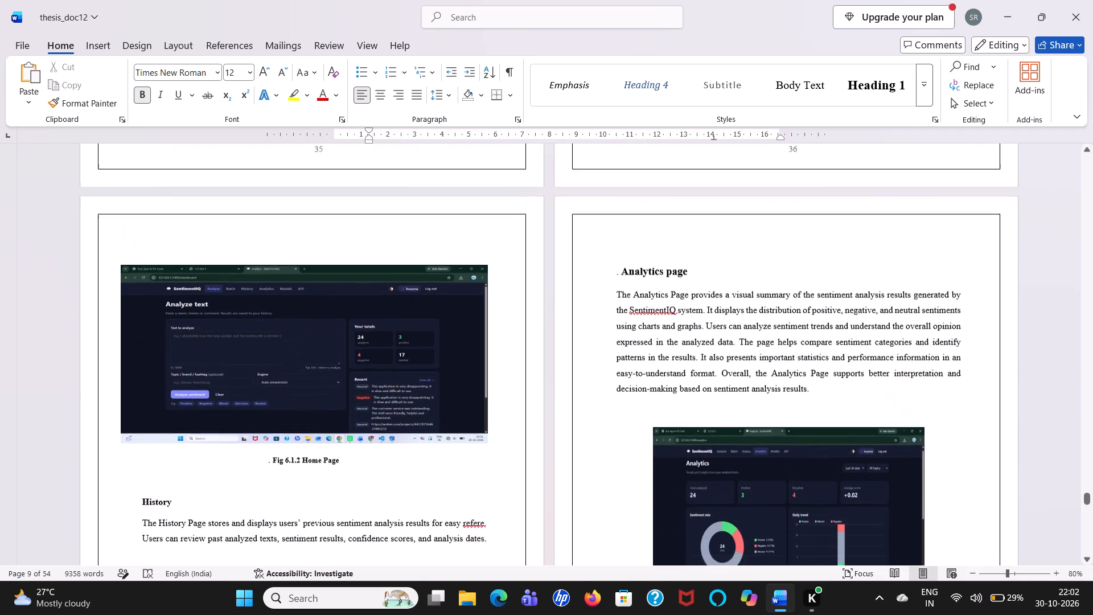
scroll(578, 366, down, 3)
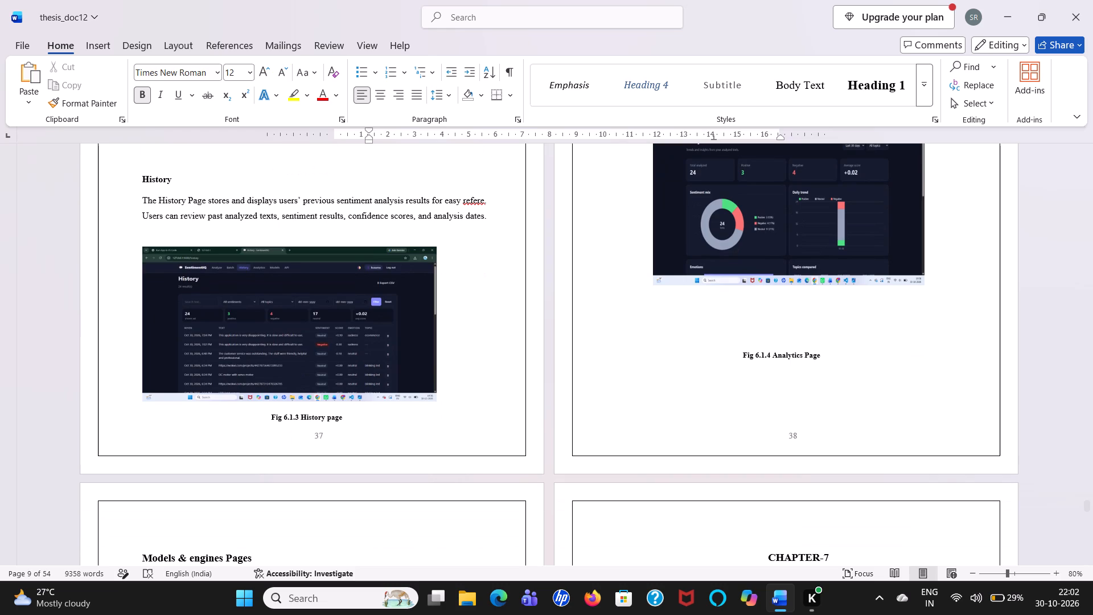
scroll(578, 366, down, 3)
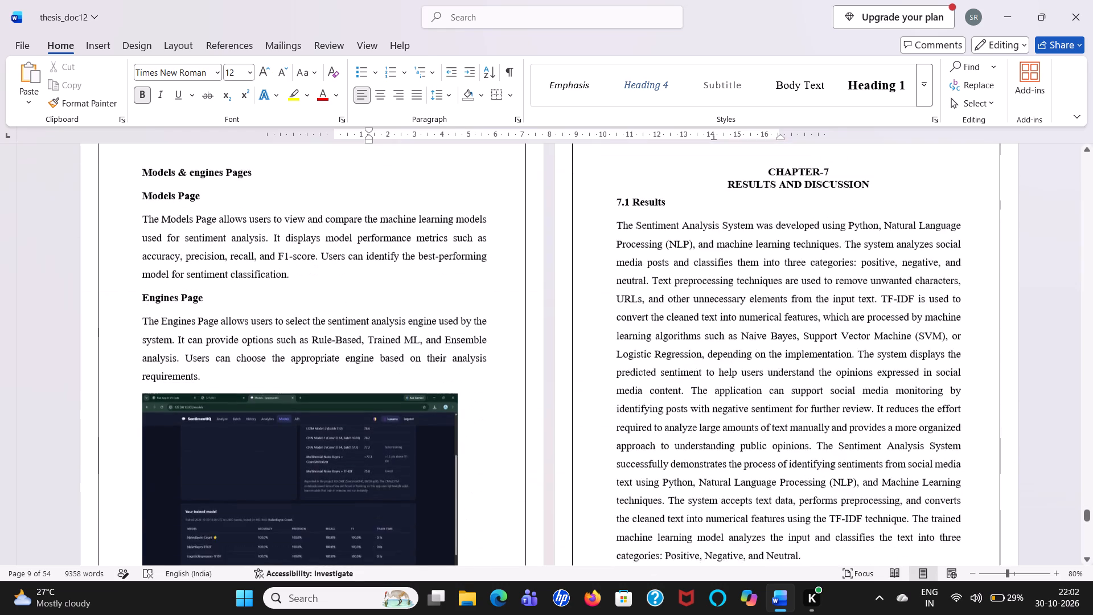
scroll(578, 366, down, 2)
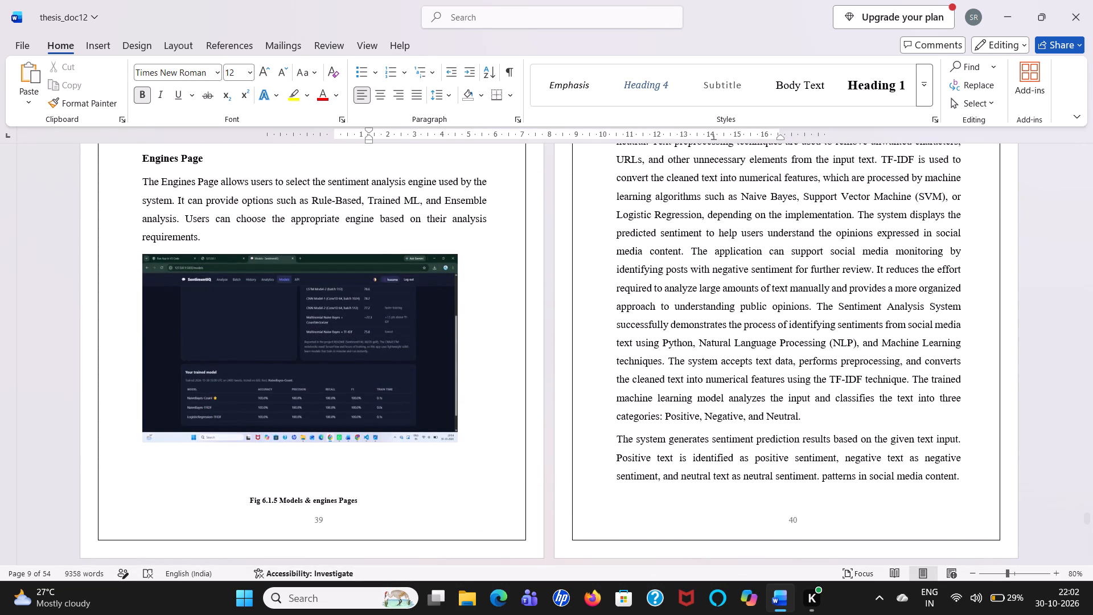
scroll(578, 366, up, 2)
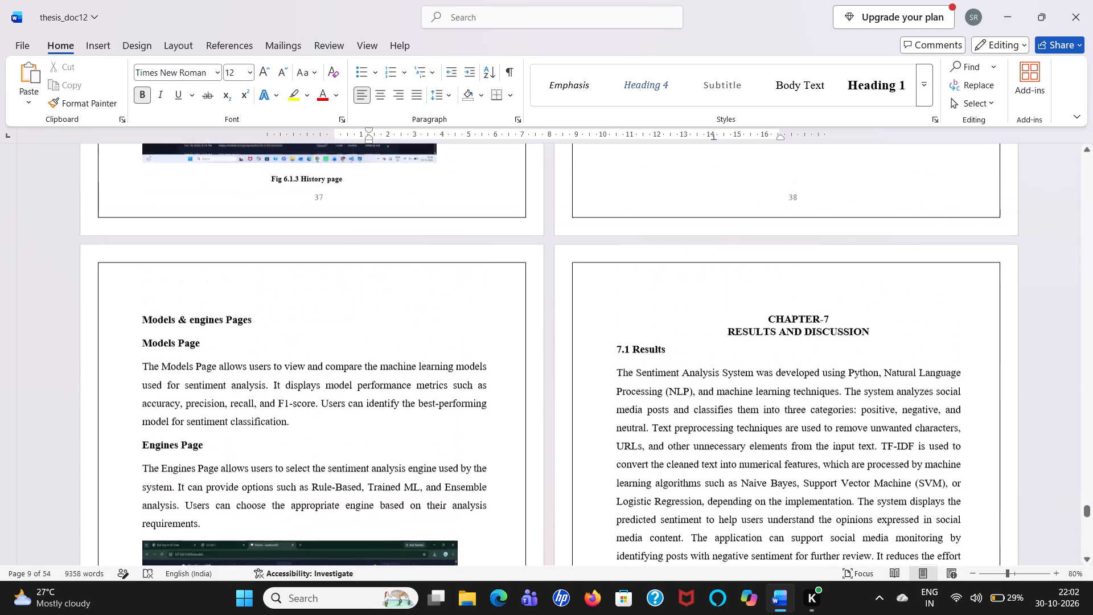
scroll(578, 366, down, 19)
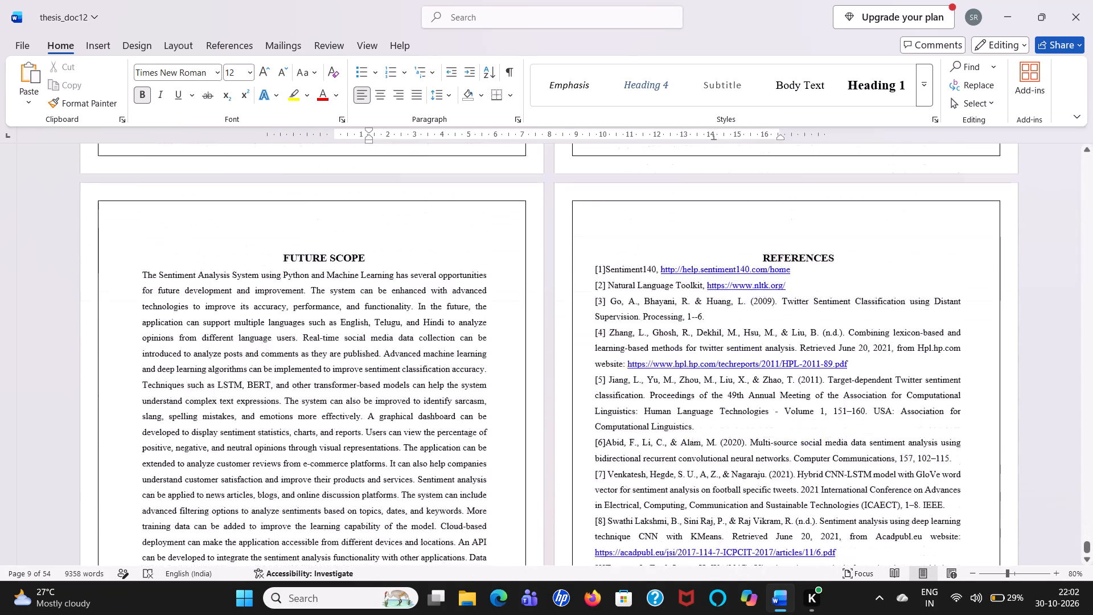
scroll(578, 366, down, 7)
Apply the suggested grammar correction "the guidance" to the "Under the guidance of" line on the second title page.
scroll(578, 366, up, 20)
scroll(578, 366, up, 16)
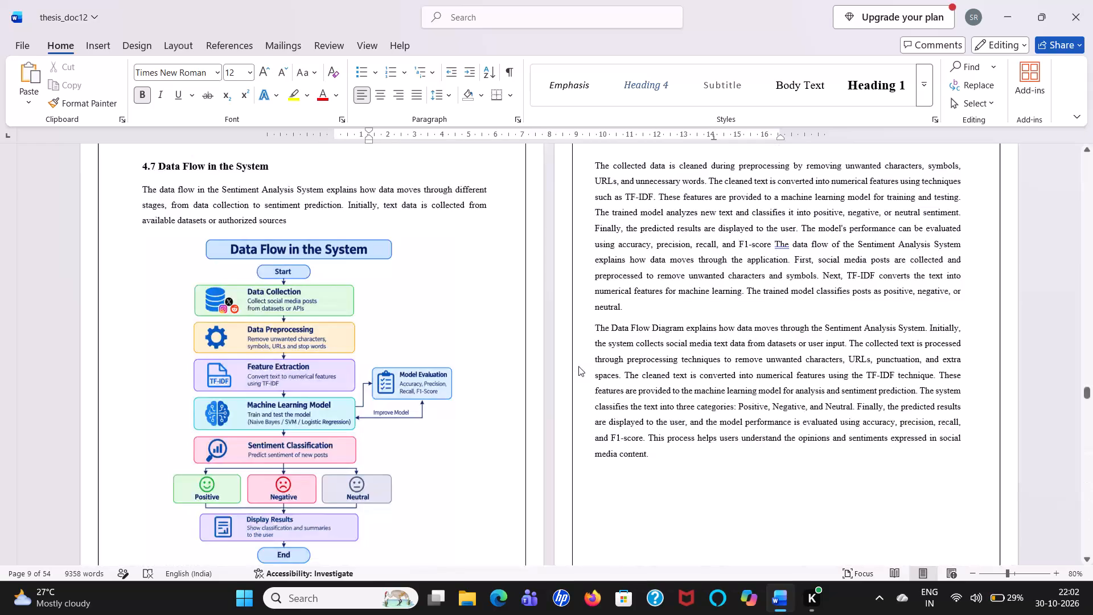
scroll(578, 366, up, 10)
scroll(578, 366, up, 20)
scroll(578, 366, up, 20)
scroll(578, 366, up, 20)
scroll(578, 366, down, 2)
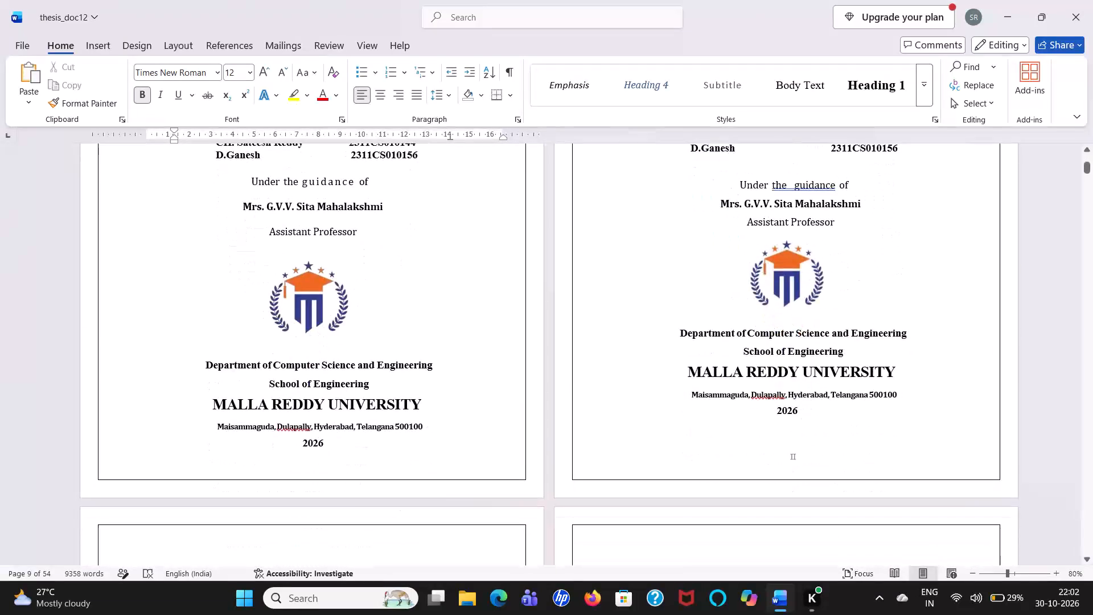
scroll(578, 366, down, 1)
scroll(578, 366, up, 2)
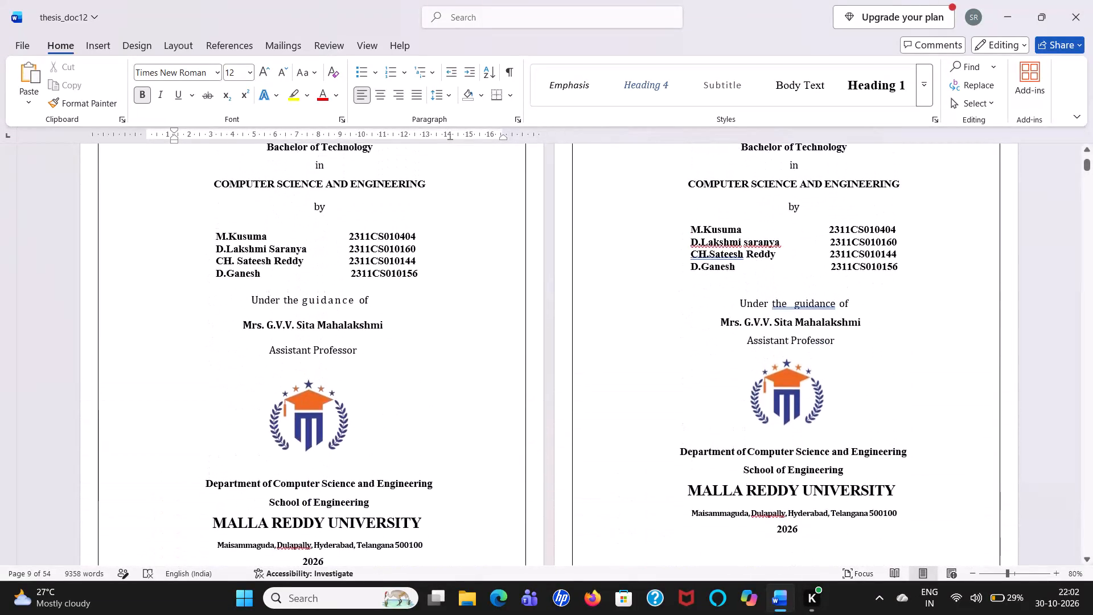
click(792, 307)
right_click(792, 307)
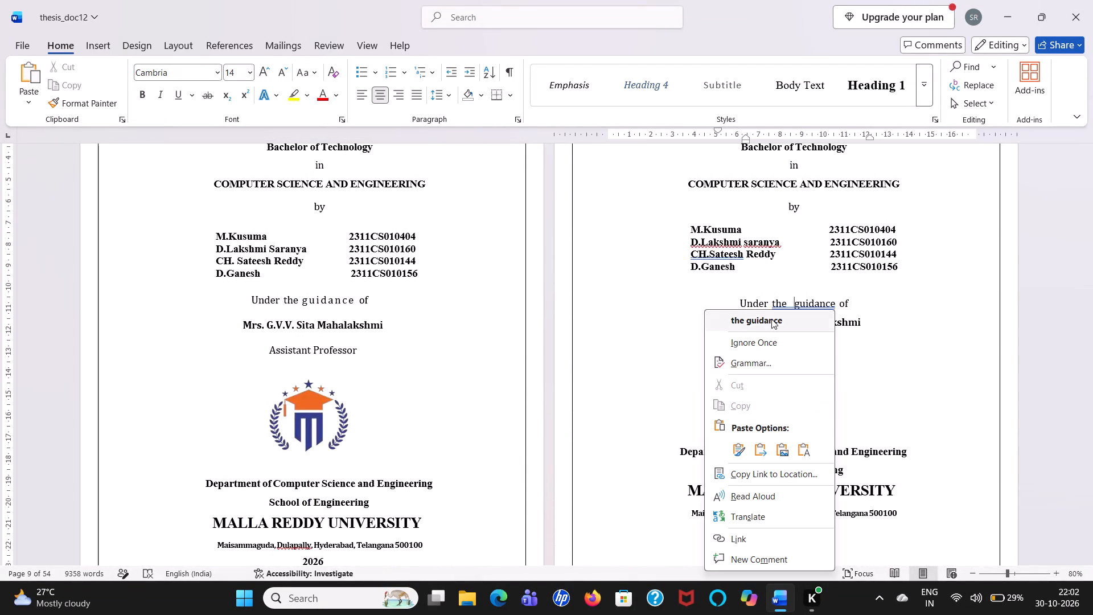
click(771, 319)
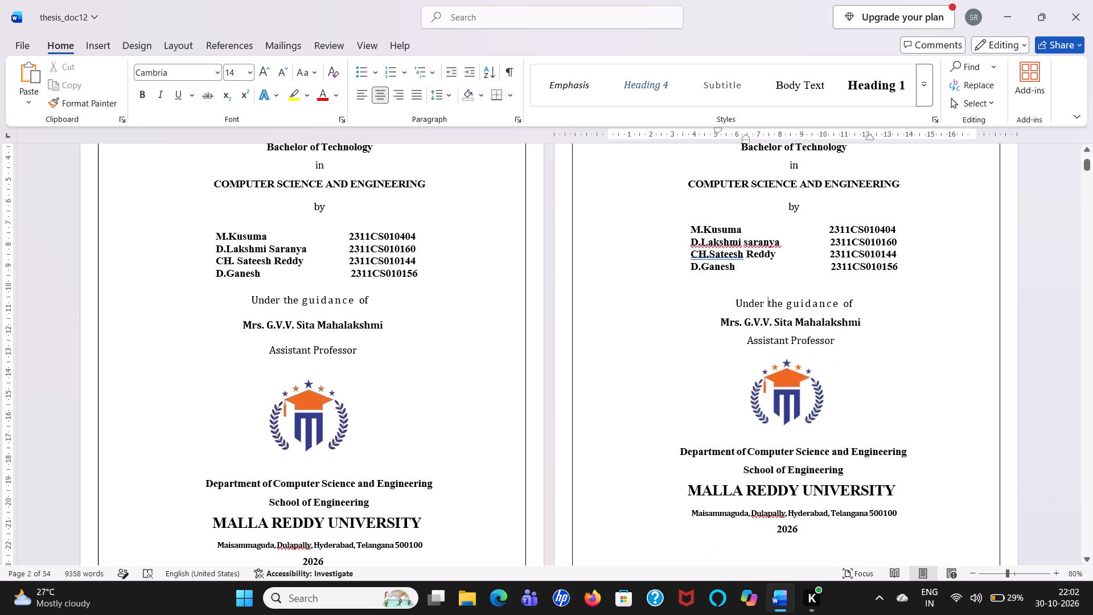
In the List of Figures, set the page numbers of Fig 4.1 to 11, Fig 4.2 to 15 and Fig 4.7.1 to 23.
scroll(687, 361, down, 1)
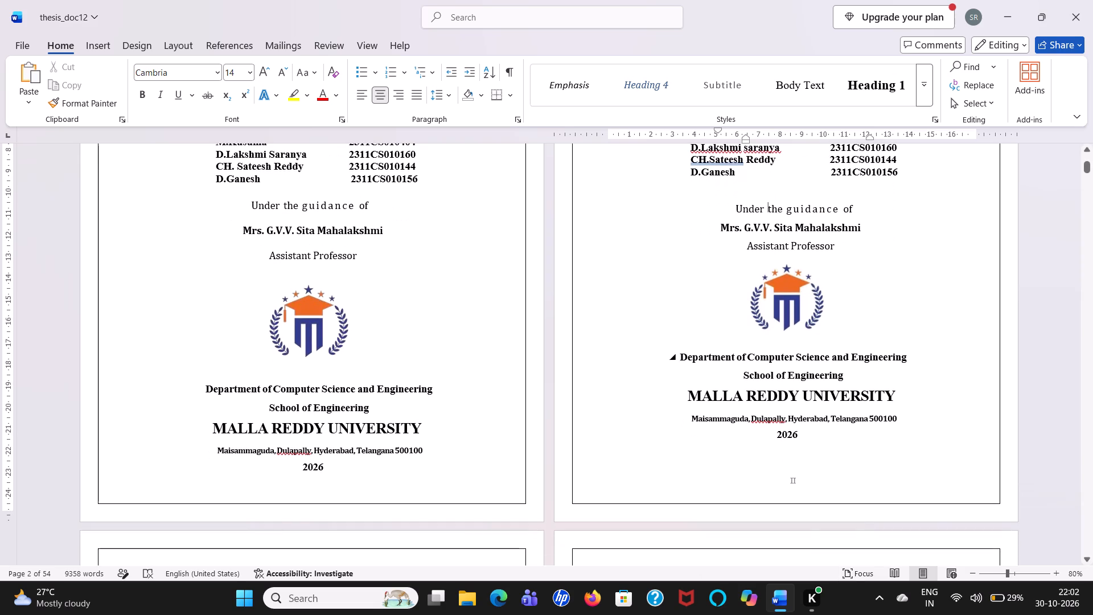
scroll(835, 329, down, 5)
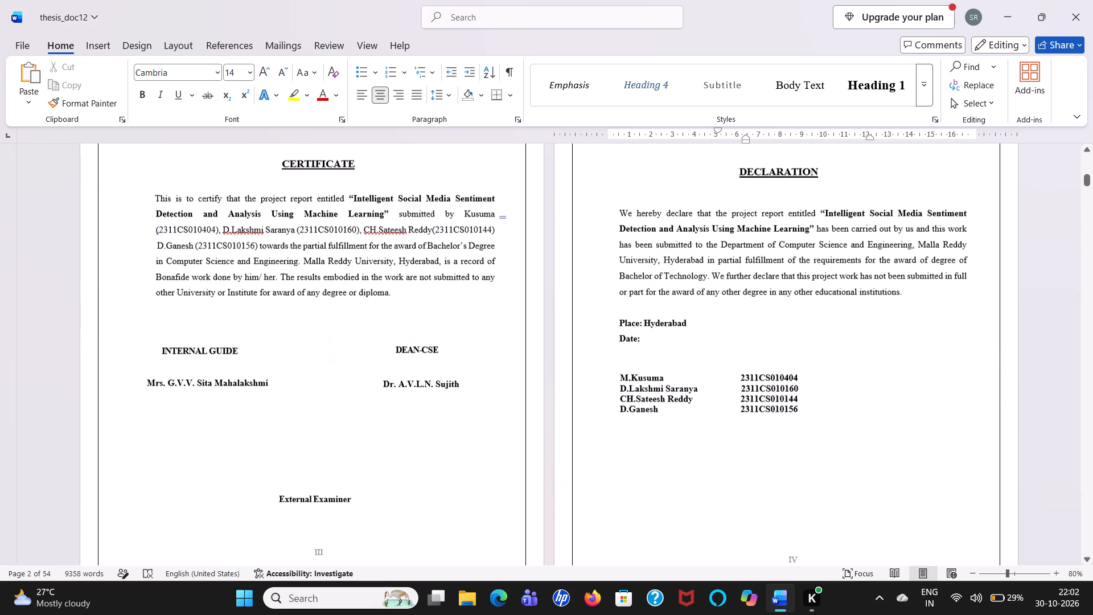
scroll(835, 329, down, 7)
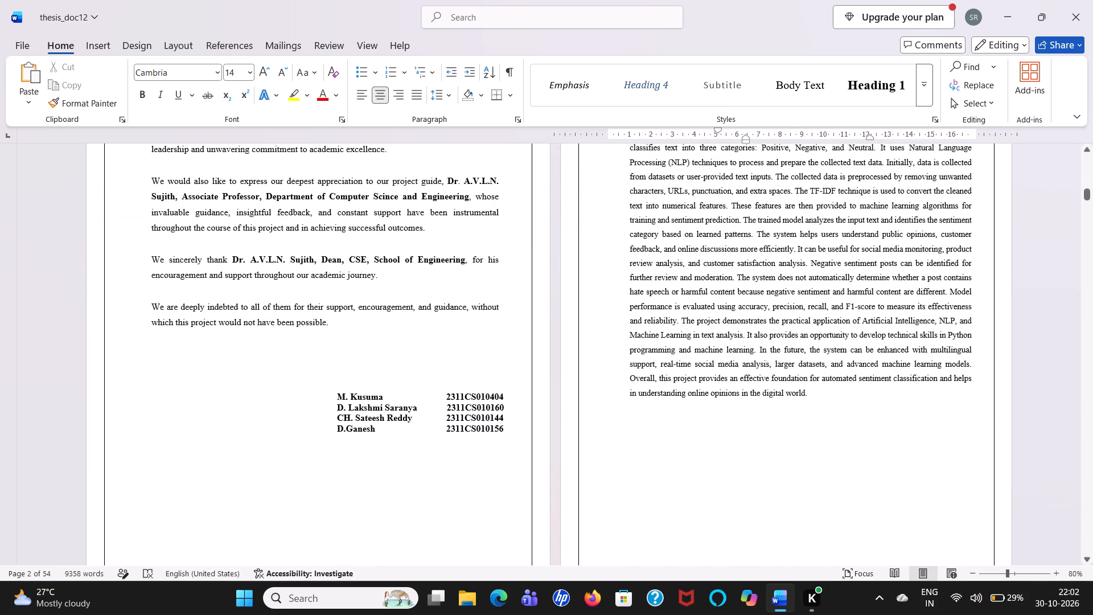
scroll(835, 329, down, 5)
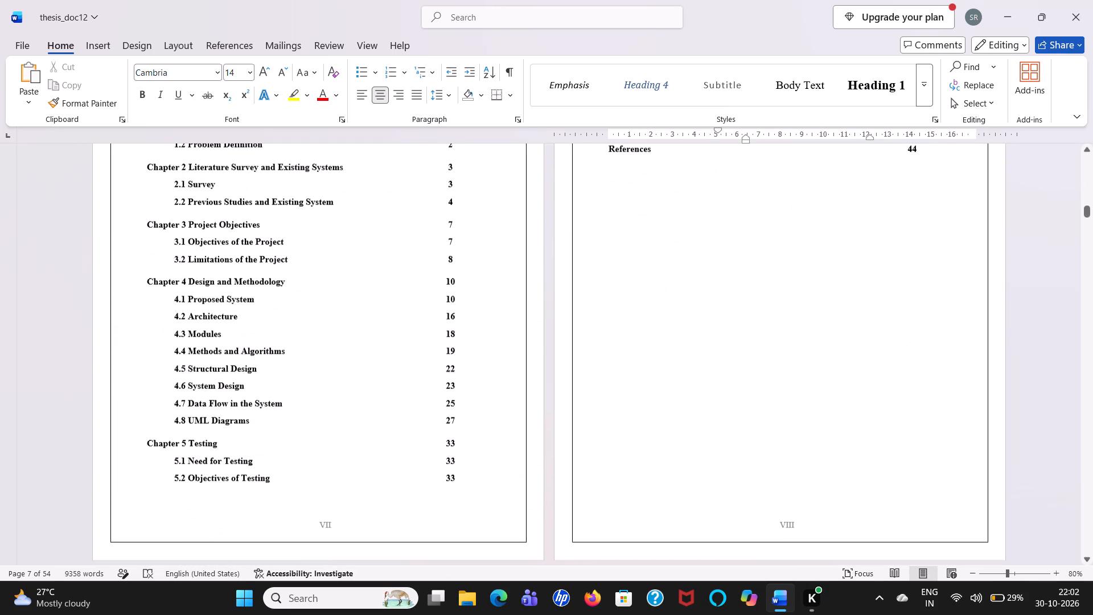
scroll(835, 329, down, 3)
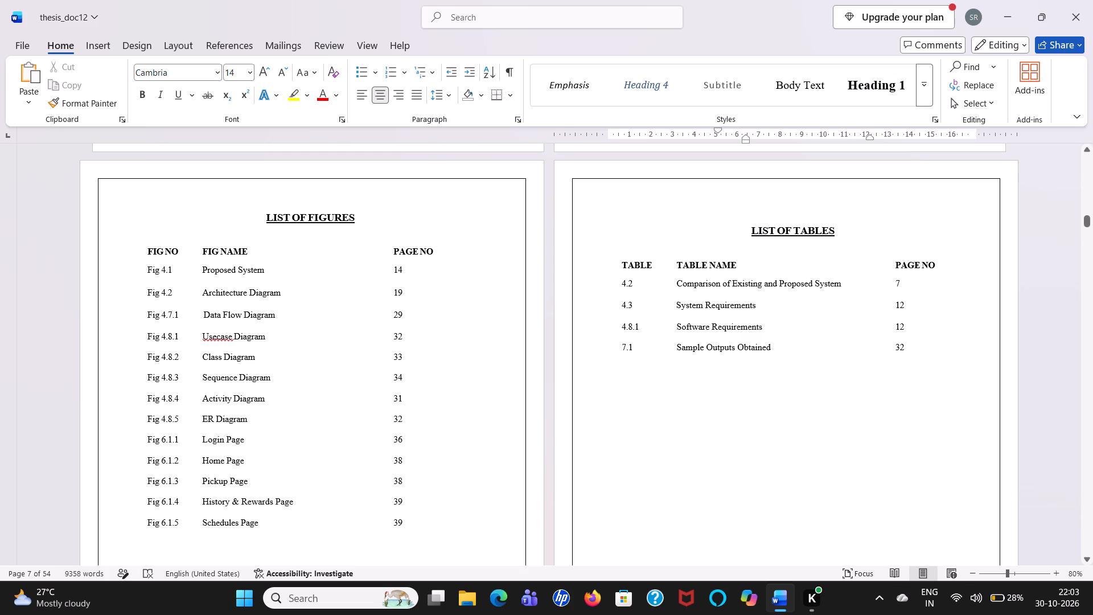
click(405, 265)
key(BackSpace)
key(1)
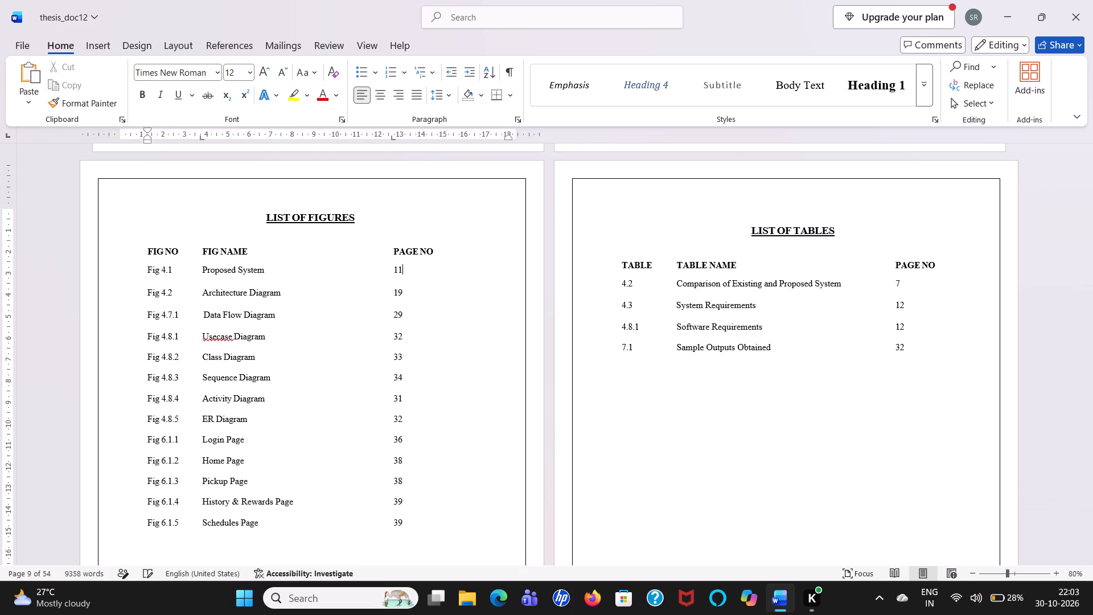
click(406, 292)
key(BackSpace)
key(5)
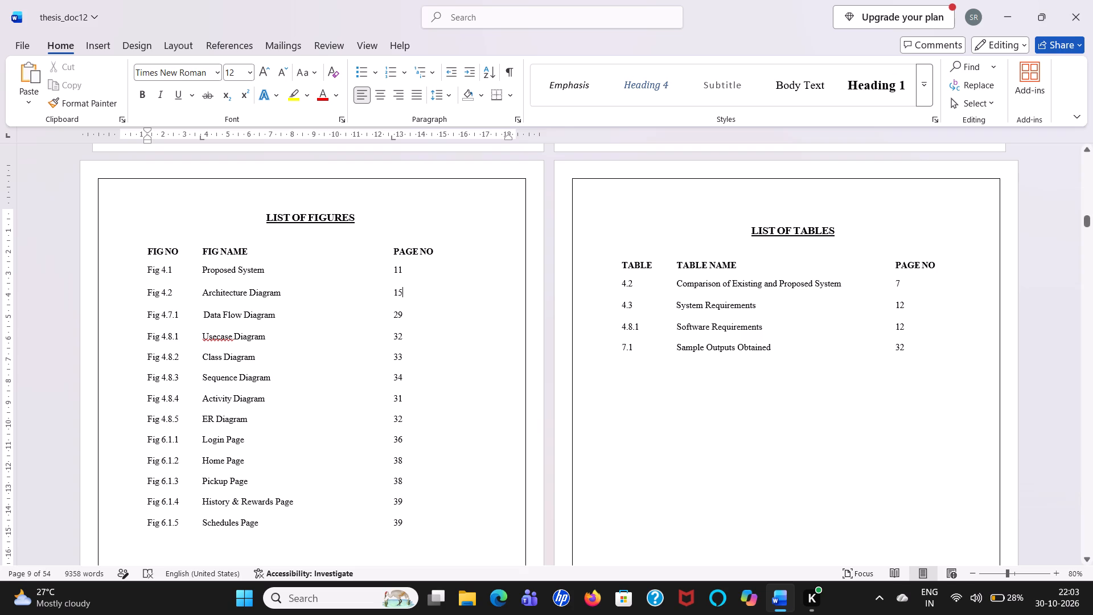
click(404, 313)
key(BackSpace)
key(3)
Set the listed page numbers of Fig 4.8.1 Usecase Diagram to 25, Fig 4.8.2 Class Diagram to 26 and Fig 4.8.3 Sequence Diagram to 27.
click(404, 338)
key(BackSpace)
key(BackSpace)
text(25)
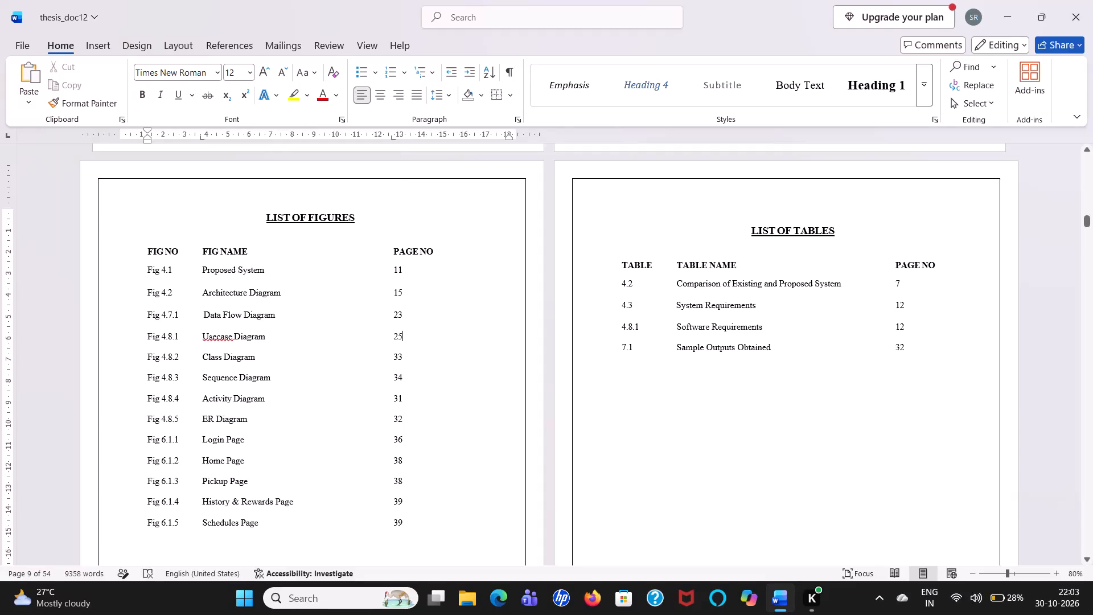
click(404, 353)
key(BackSpace)
key(BackSpace)
text(26)
click(403, 376)
key(BackSpace)
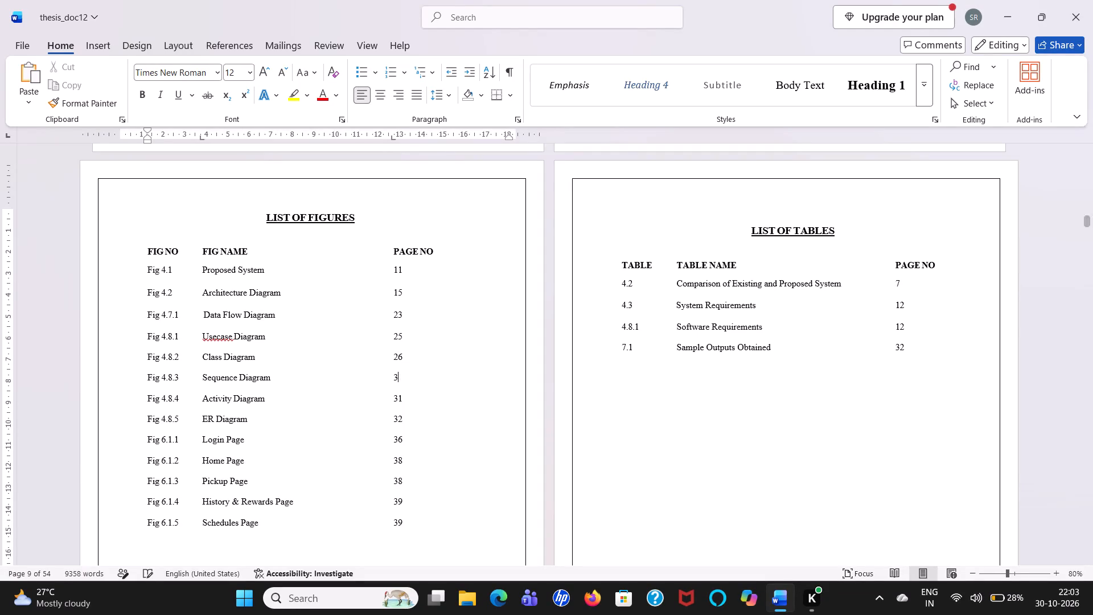
key(BackSpace)
text(27)
Set the listed page numbers of Fig 4.8.4 Activity Diagram to 29 and Fig 4.8.5 ER Diagram to 30.
click(401, 397)
key(BackSpace)
key(BackSpace)
key(2)
key(9)
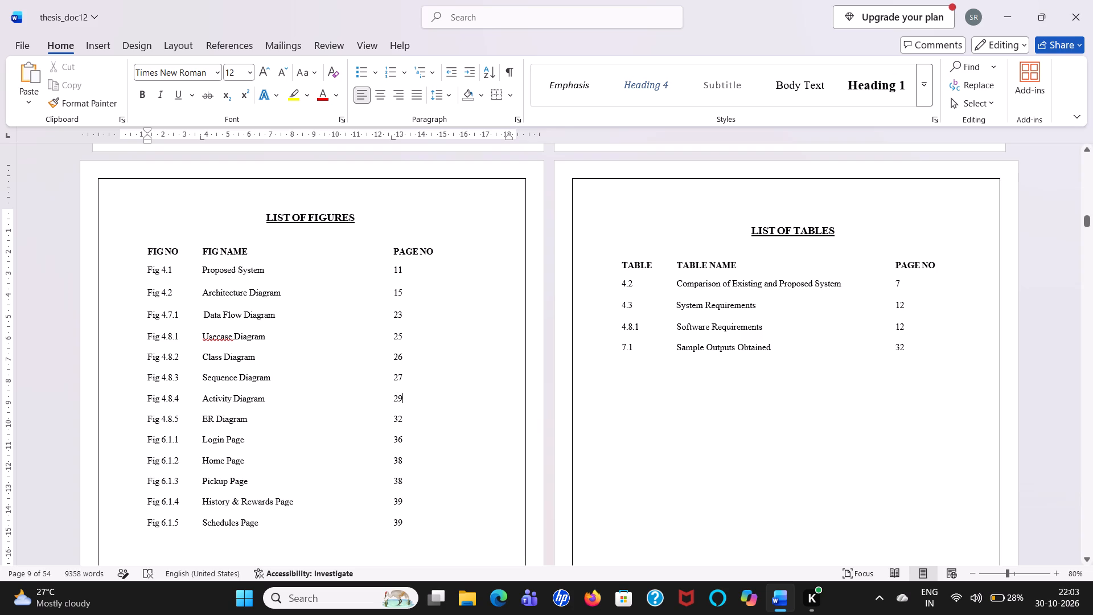
click(402, 419)
key(BackSpace)
key(0)
Set the page number of the Fig 6.1.2 Home Page entry in the List of Figures to 37.
click(408, 434)
click(405, 454)
key(BackSpace)
key(7)
In the List of Figures, set the page numbers of Fig 6.1.3 Pickup Page to 37 and Fig 6.1.4 History & Rewards Page to 38.
click(409, 482)
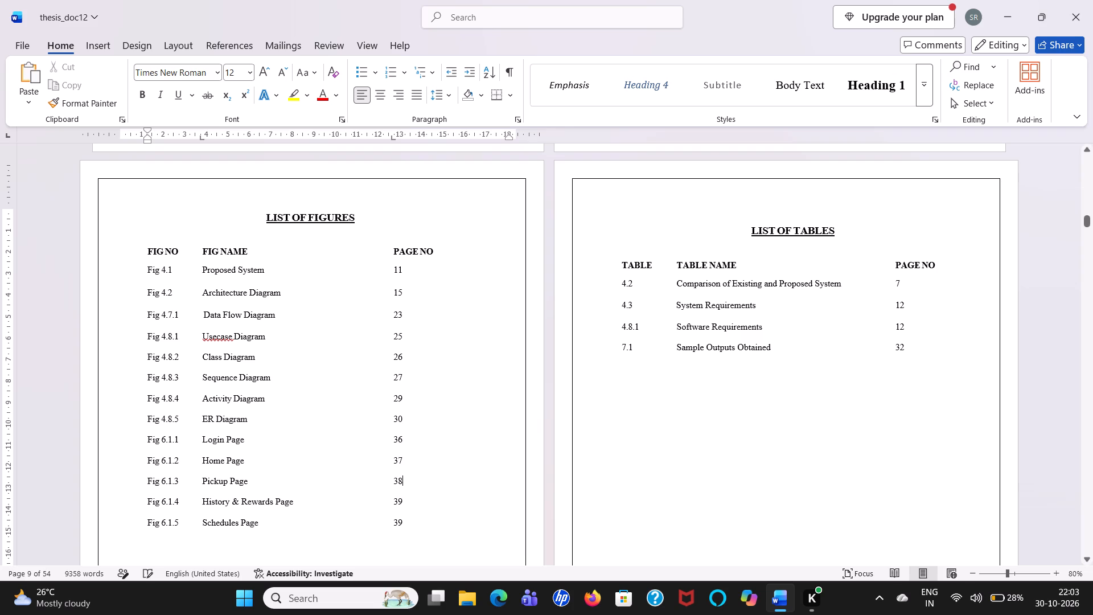
key(equal)
key(BackSpace)
key(BackSpace)
key(7)
click(409, 507)
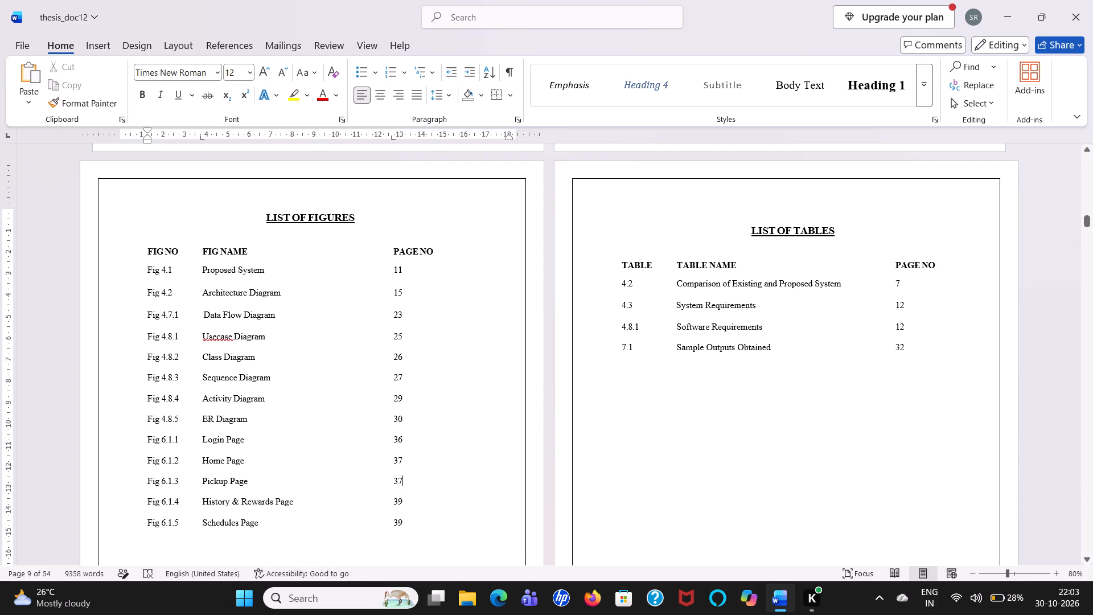
key(BackSpace)
key(8)
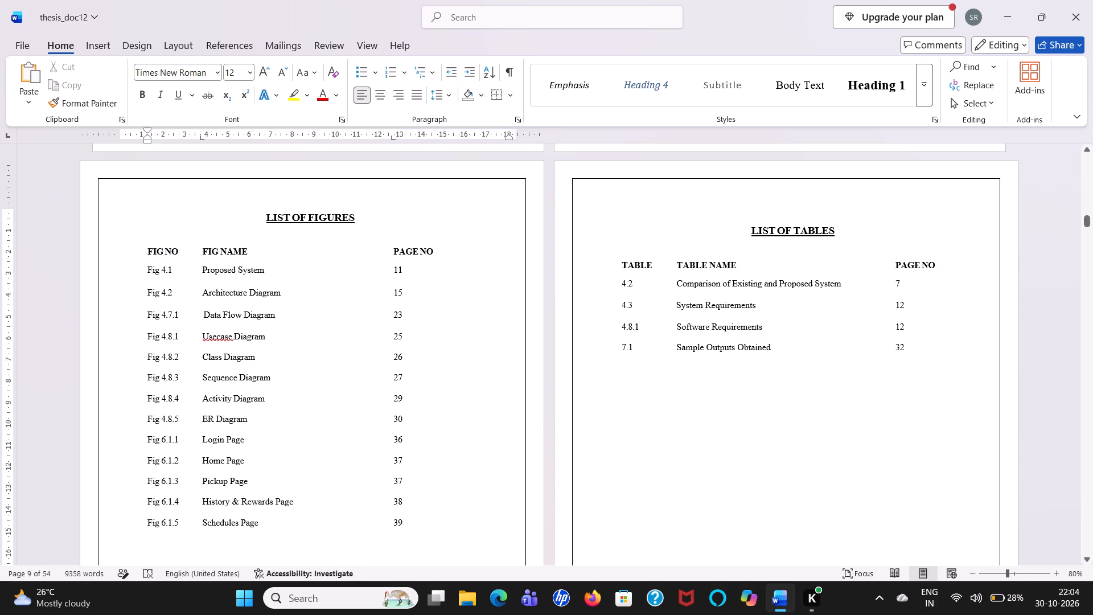
Look through the thesis chapters up to the references, checking which tables and figures appear and on which pages.
scroll(450, 471, down, 2)
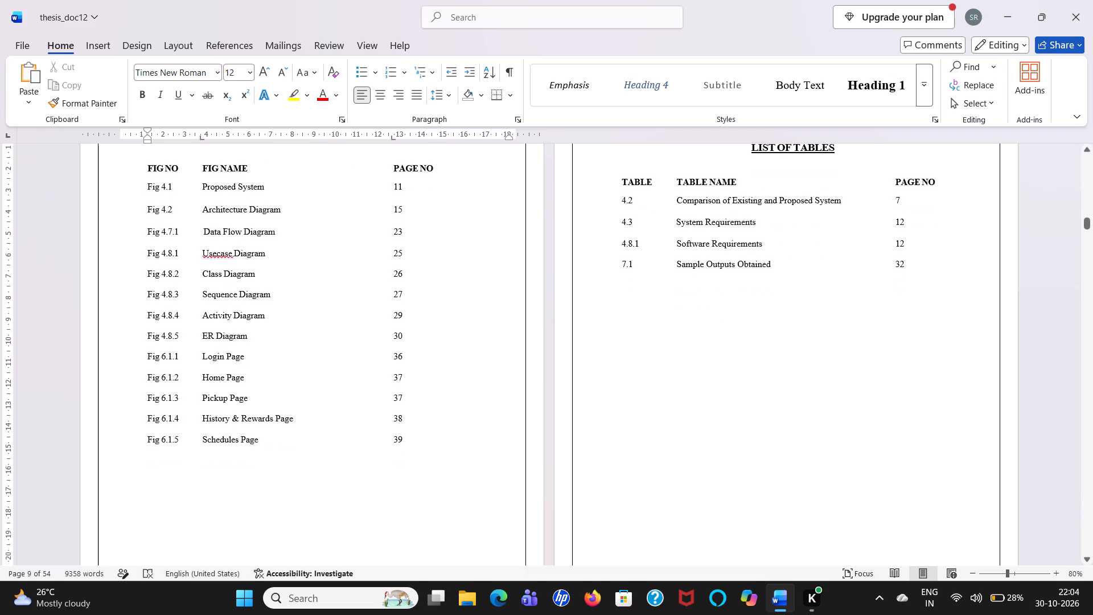
scroll(437, 450, up, 1)
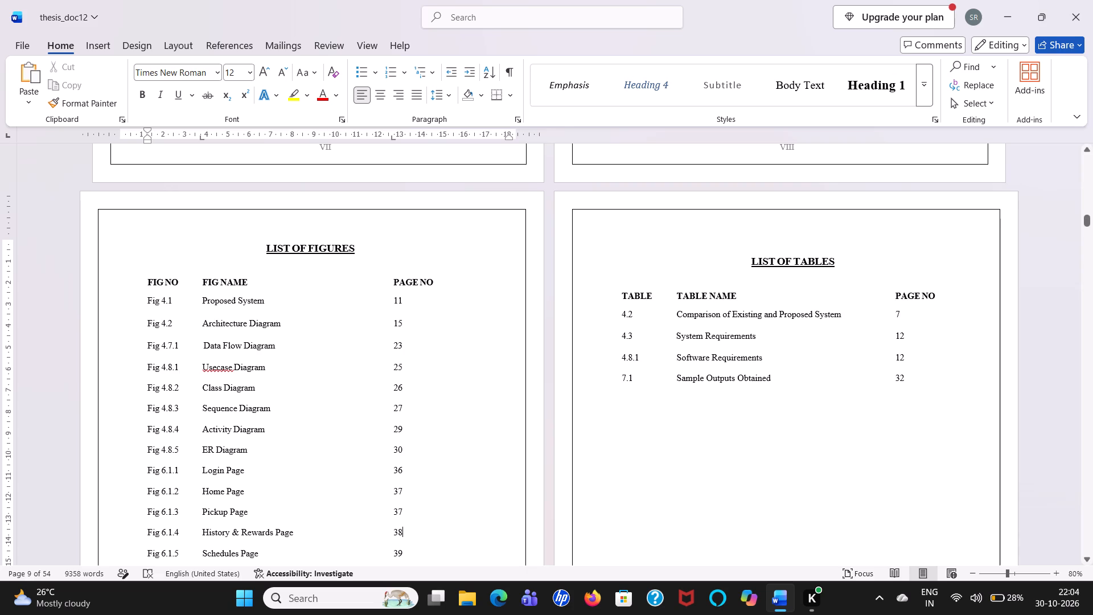
scroll(647, 353, down, 19)
scroll(647, 353, down, 3)
scroll(647, 353, up, 1)
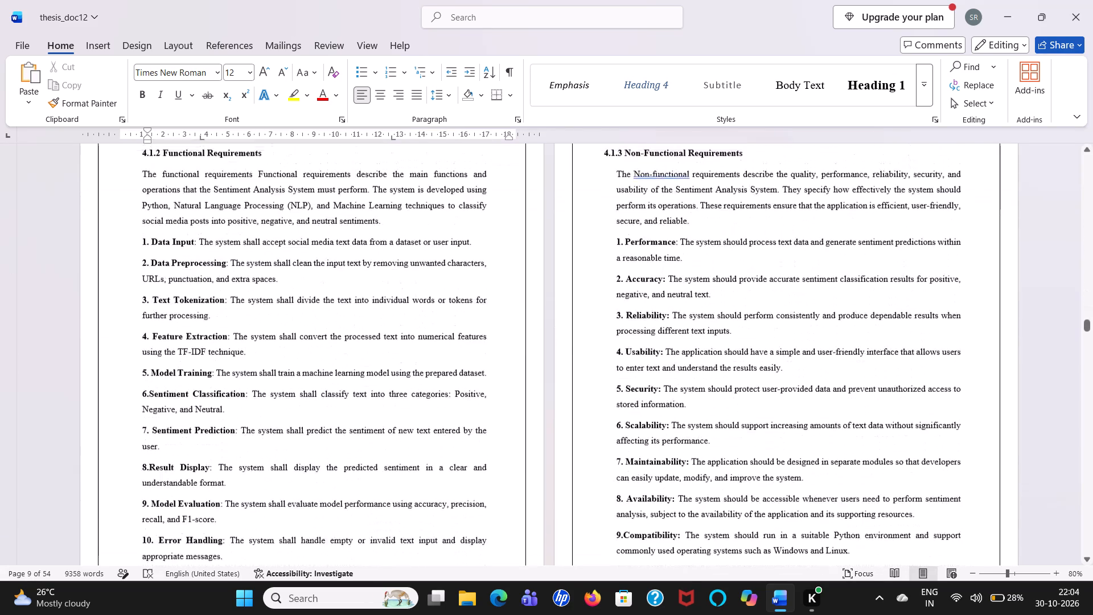
scroll(647, 353, up, 3)
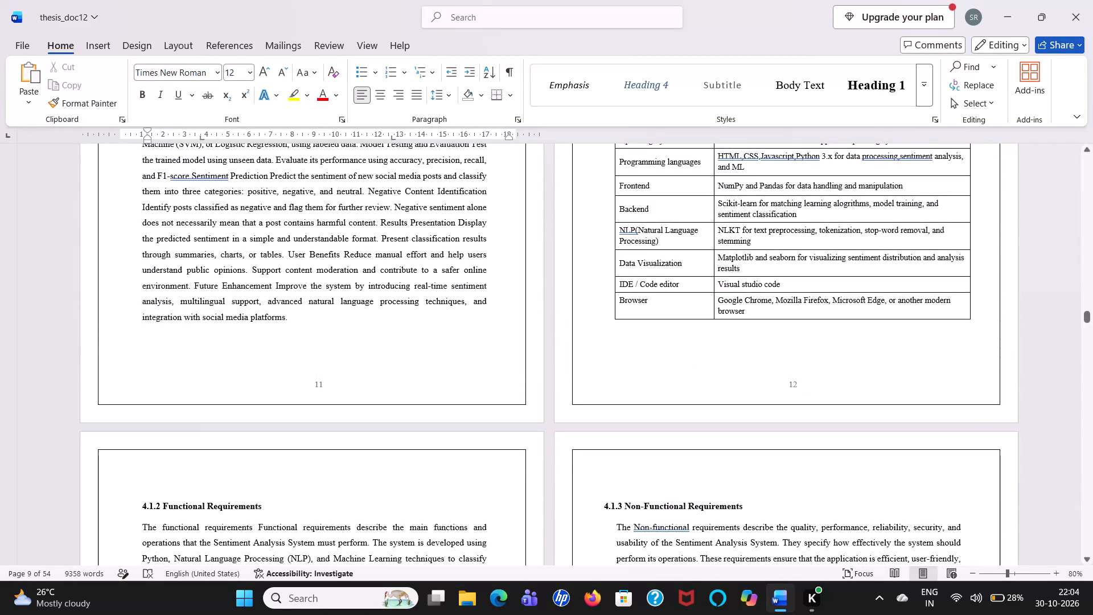
scroll(647, 353, up, 3)
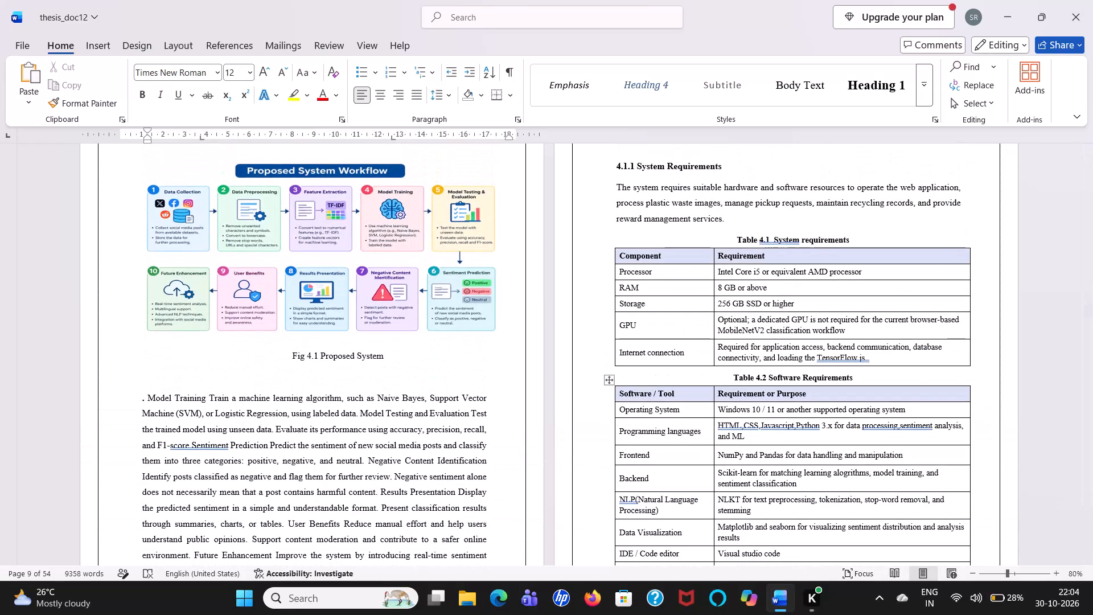
scroll(647, 353, down, 2)
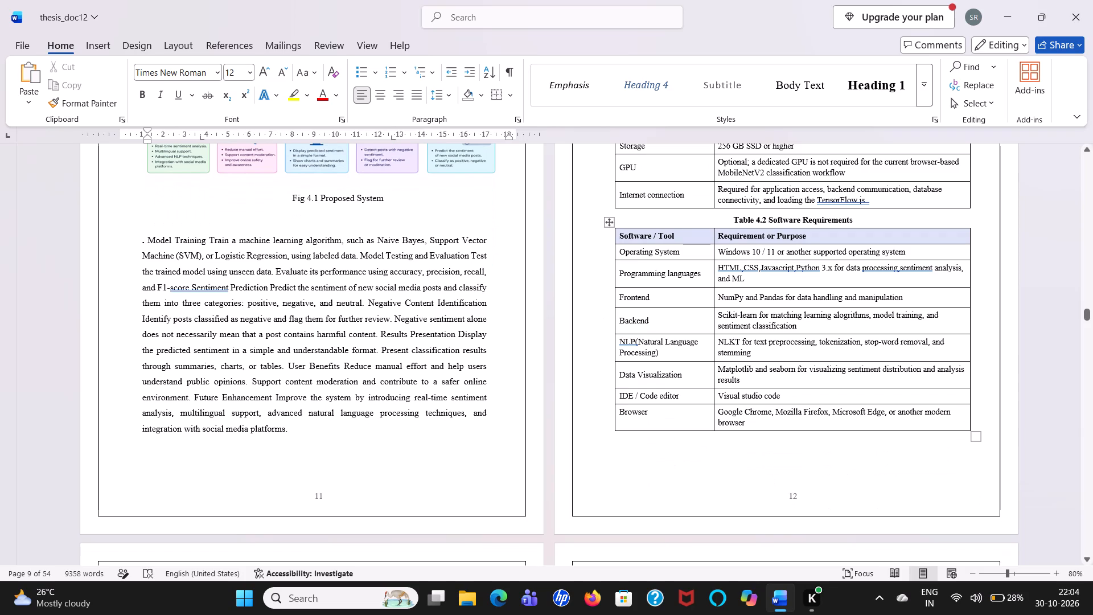
scroll(677, 363, down, 5)
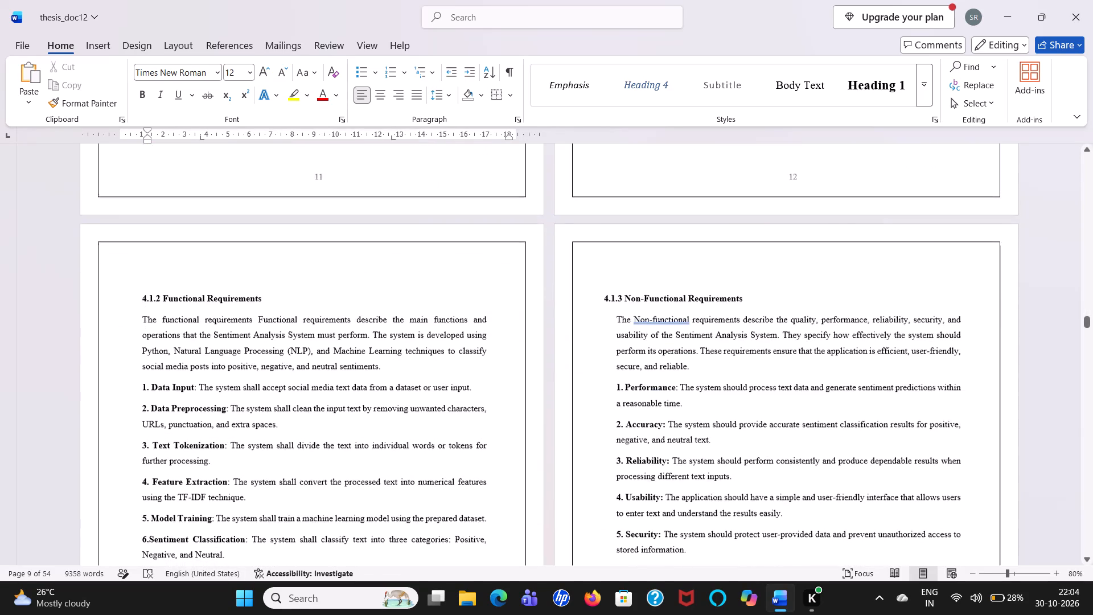
scroll(677, 363, down, 8)
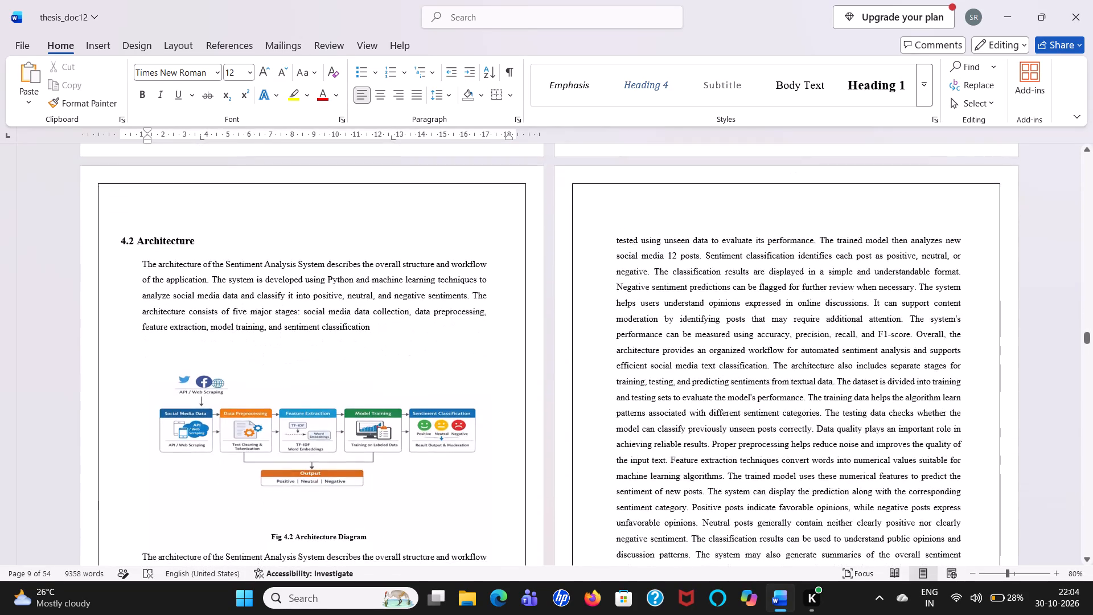
scroll(677, 363, down, 7)
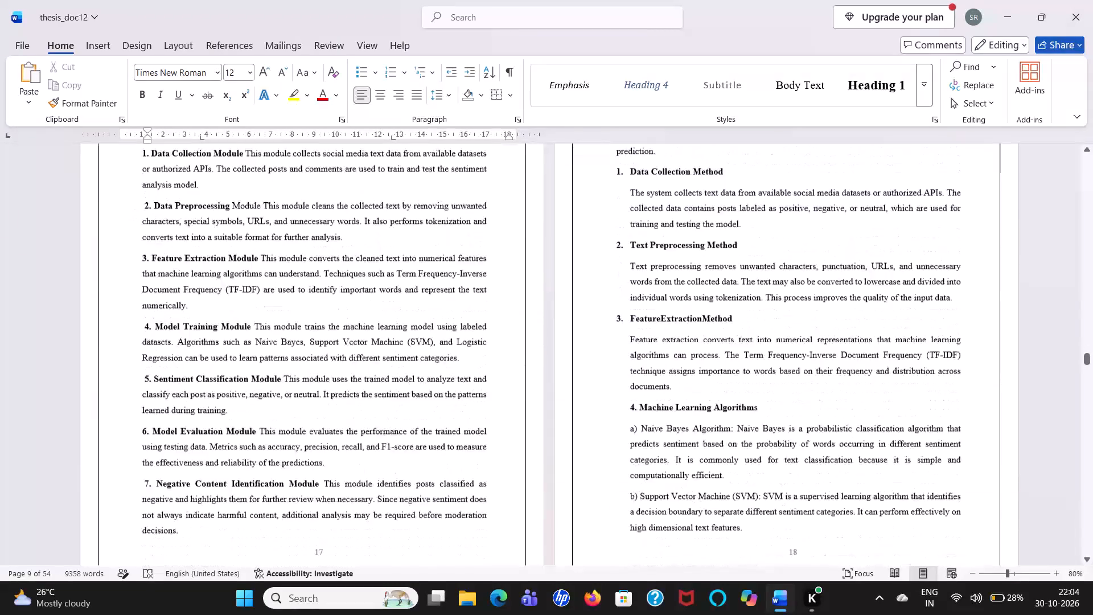
scroll(677, 363, down, 8)
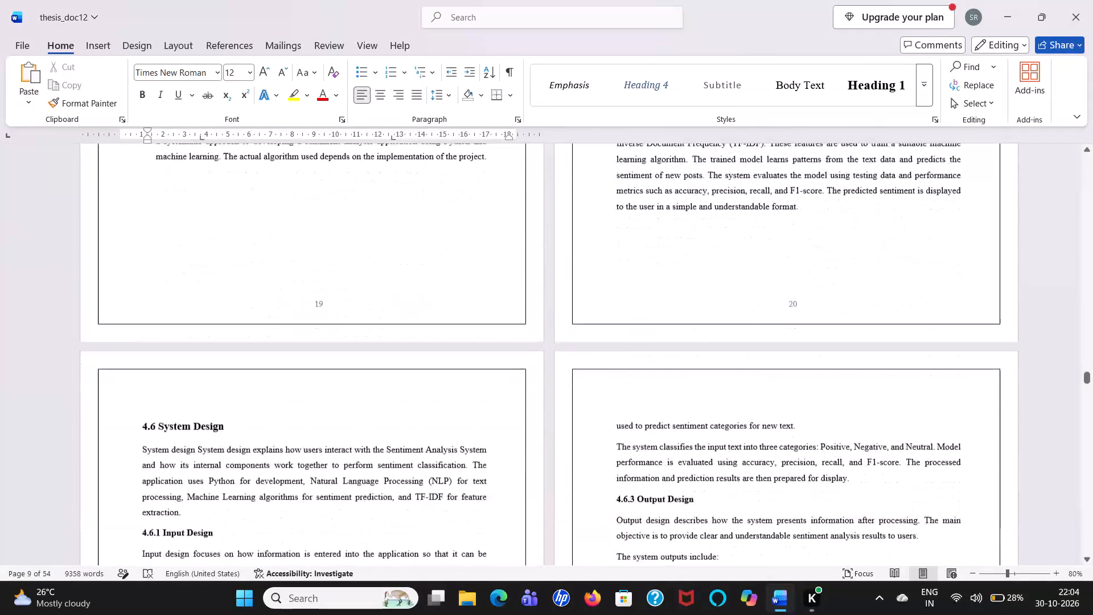
scroll(677, 363, down, 14)
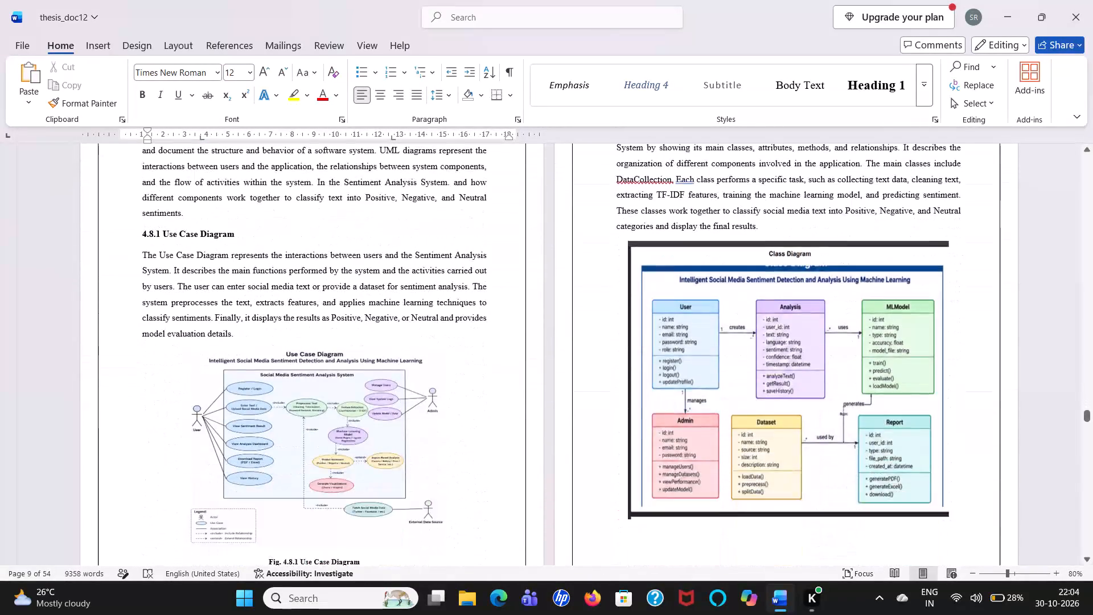
scroll(677, 363, down, 8)
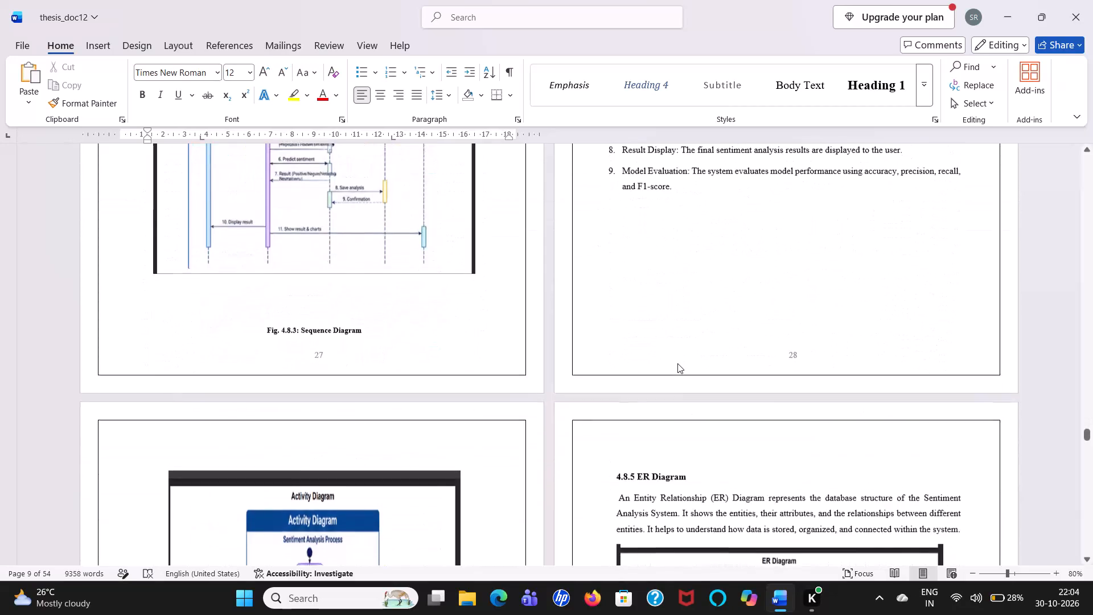
scroll(677, 363, down, 9)
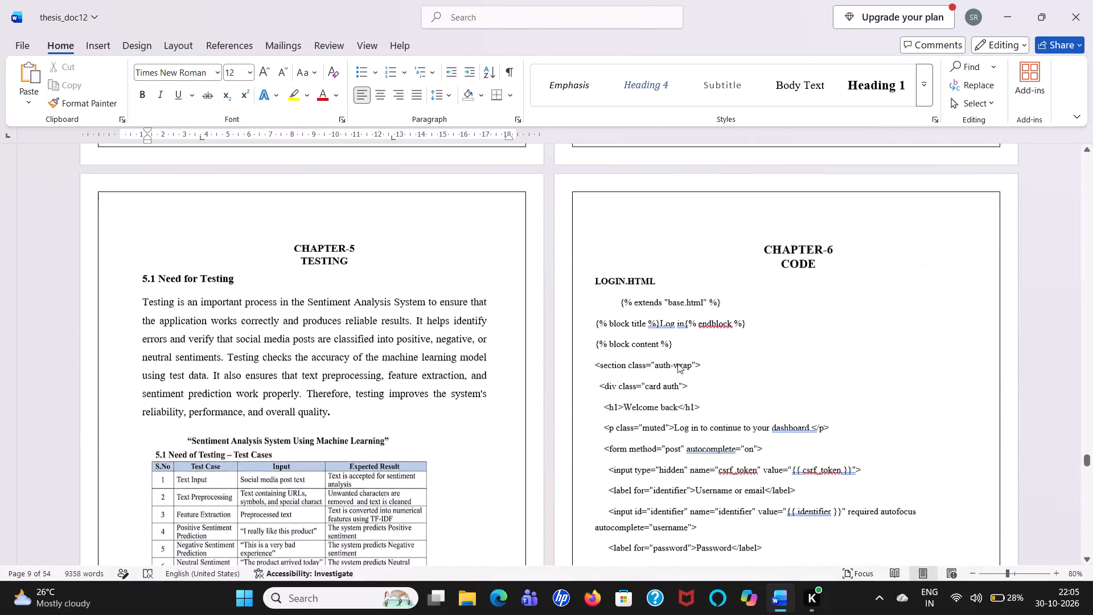
scroll(677, 363, down, 1)
scroll(677, 363, up, 2)
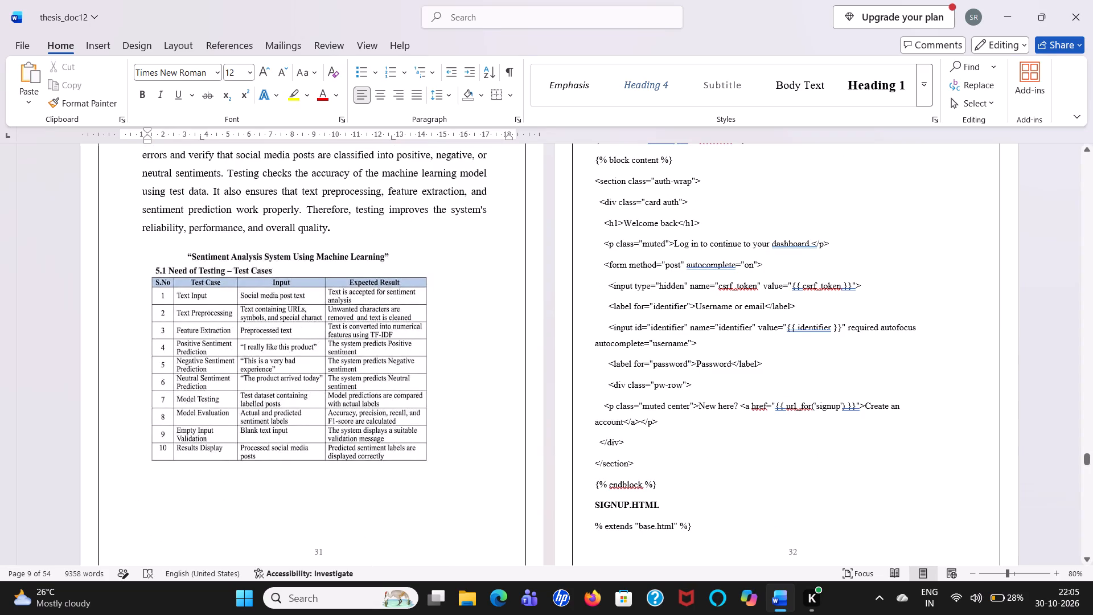
scroll(587, 346, down, 8)
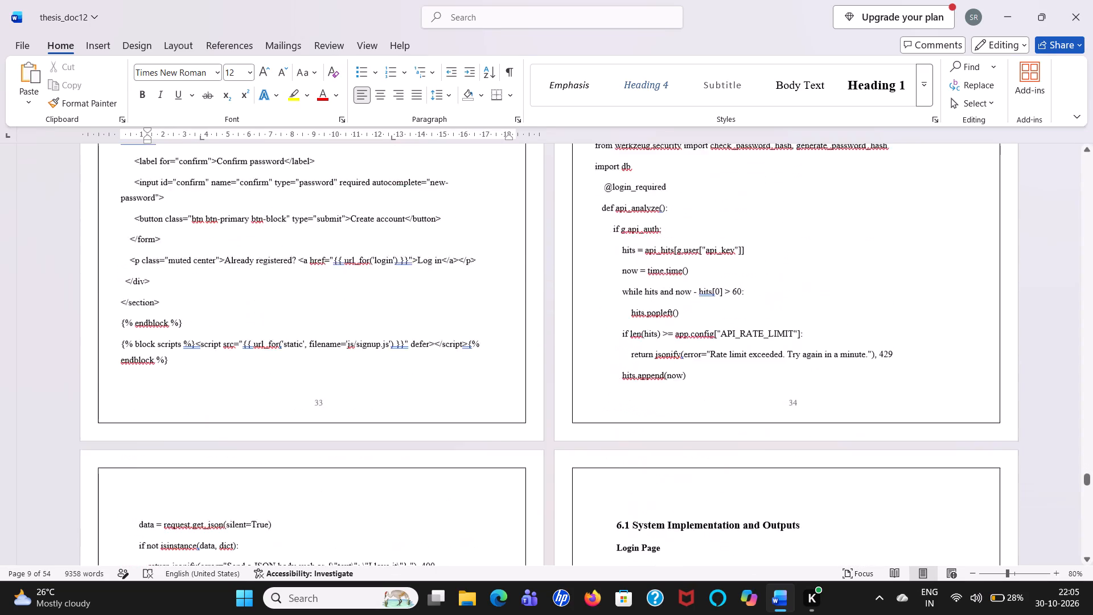
scroll(587, 346, down, 6)
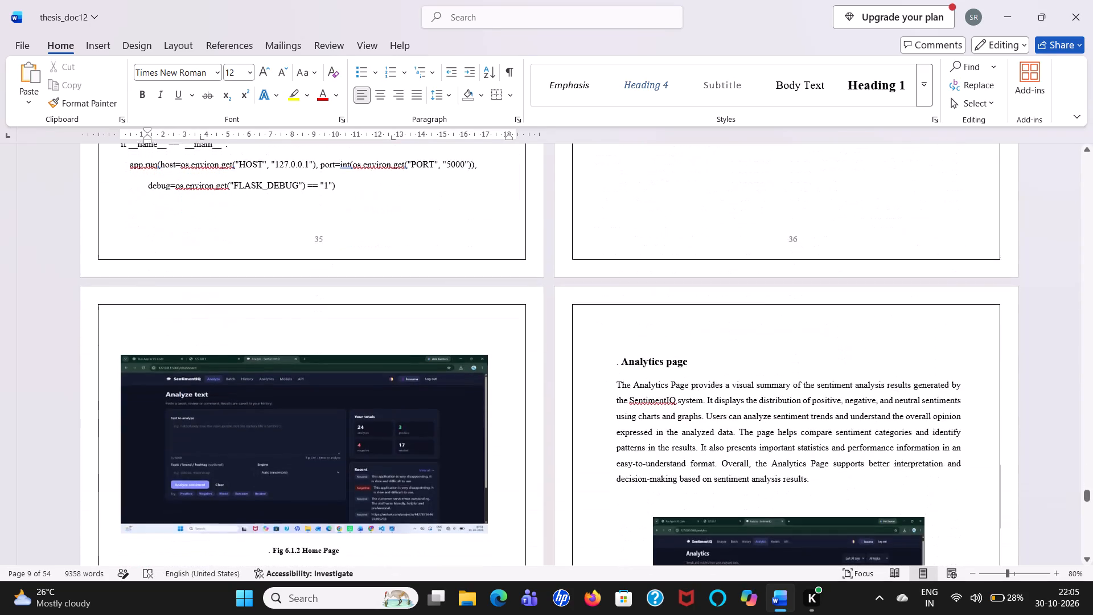
scroll(587, 346, down, 10)
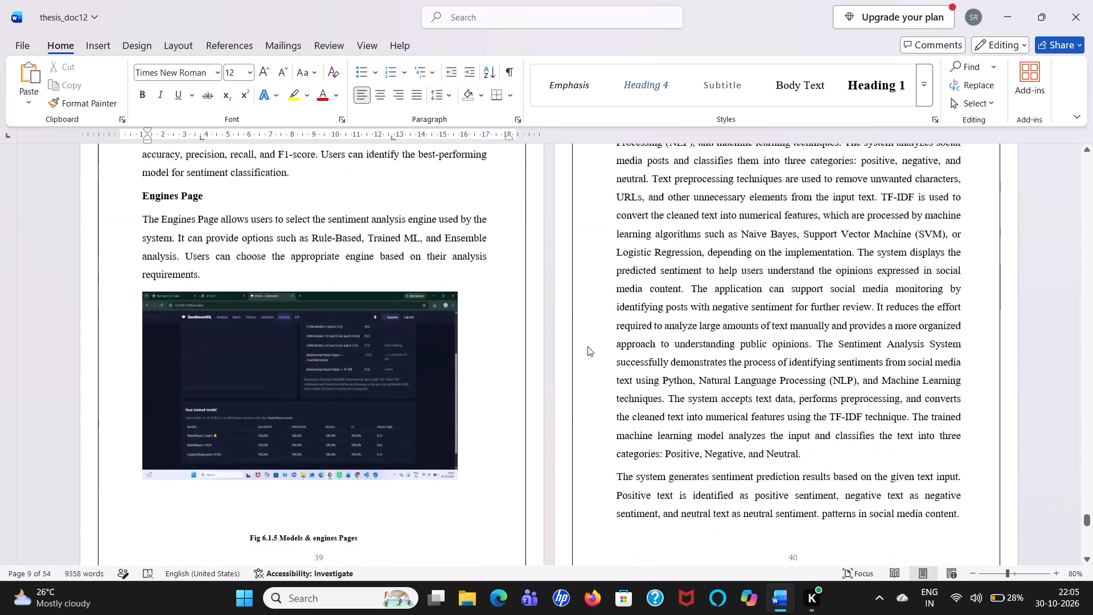
scroll(587, 346, down, 7)
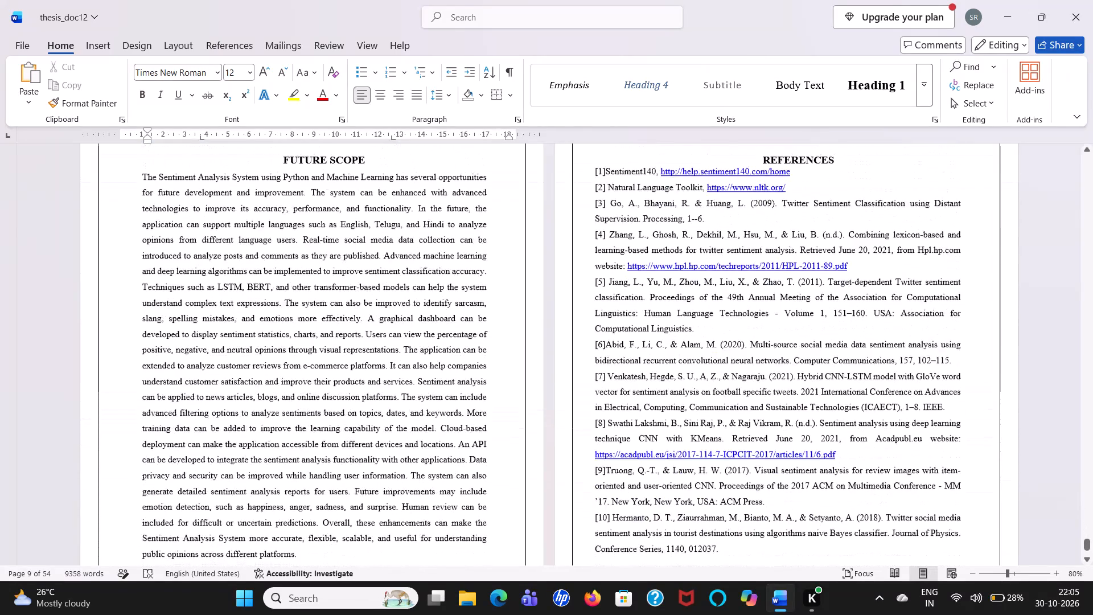
scroll(587, 346, down, 4)
Return to the front matter and review the Table of Contents, List of Figures and List of Tables.
scroll(587, 346, up, 12)
scroll(587, 346, up, 11)
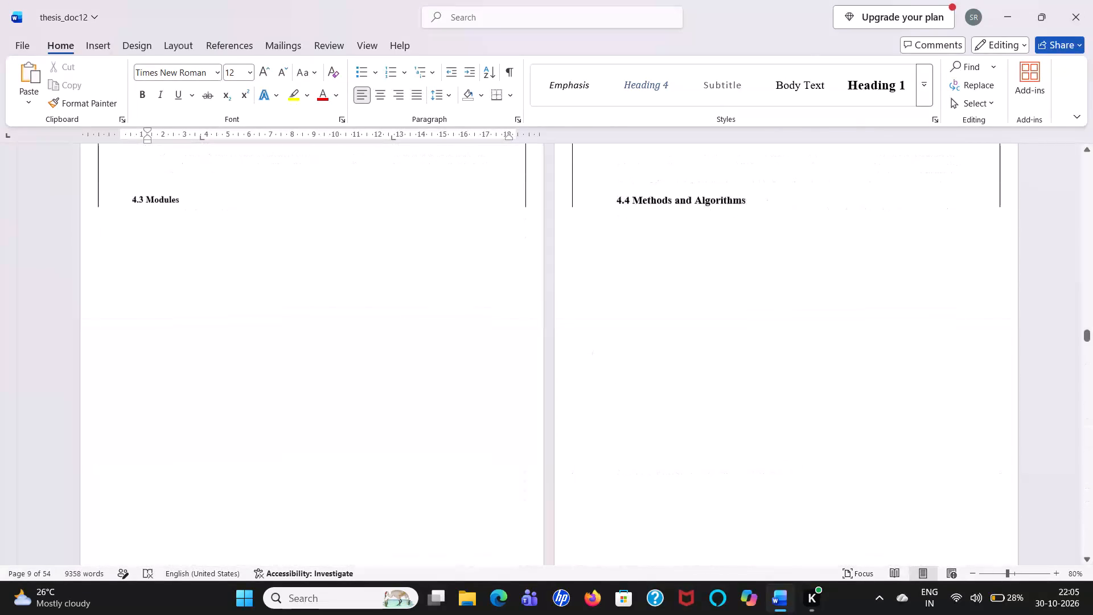
scroll(587, 346, up, 14)
scroll(587, 346, up, 20)
scroll(587, 346, up, 20)
scroll(587, 346, up, 20)
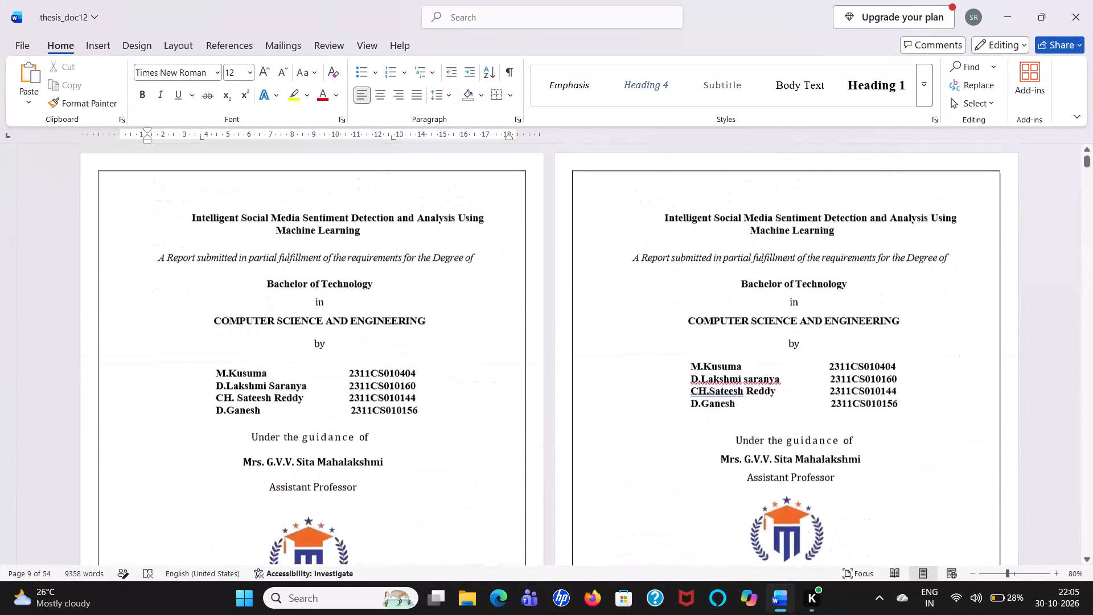
scroll(587, 346, up, 20)
scroll(587, 346, up, 7)
scroll(587, 346, down, 9)
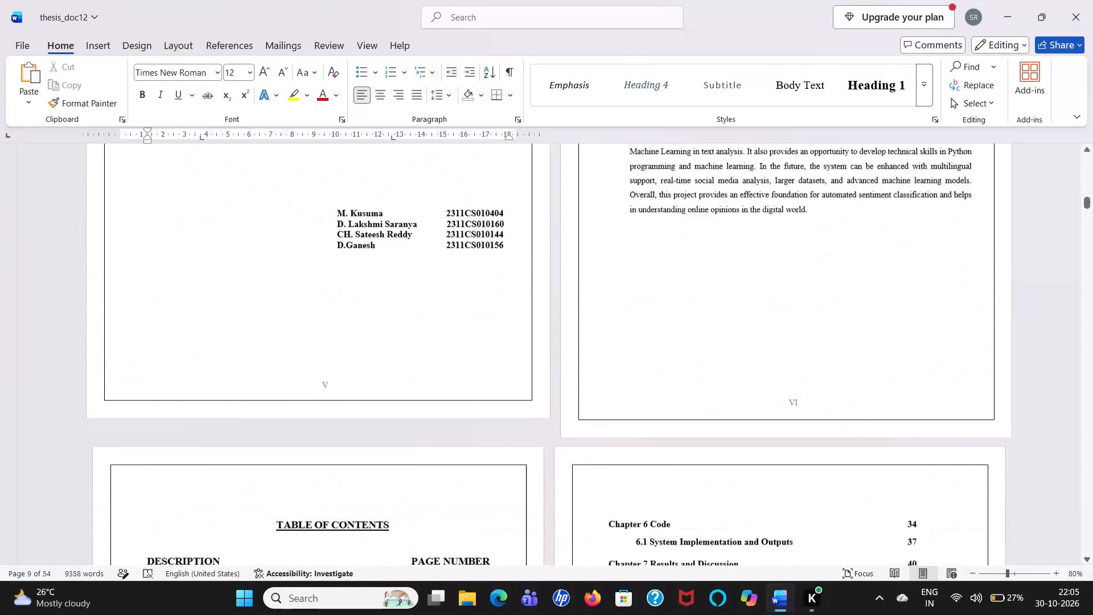
scroll(681, 367, down, 3)
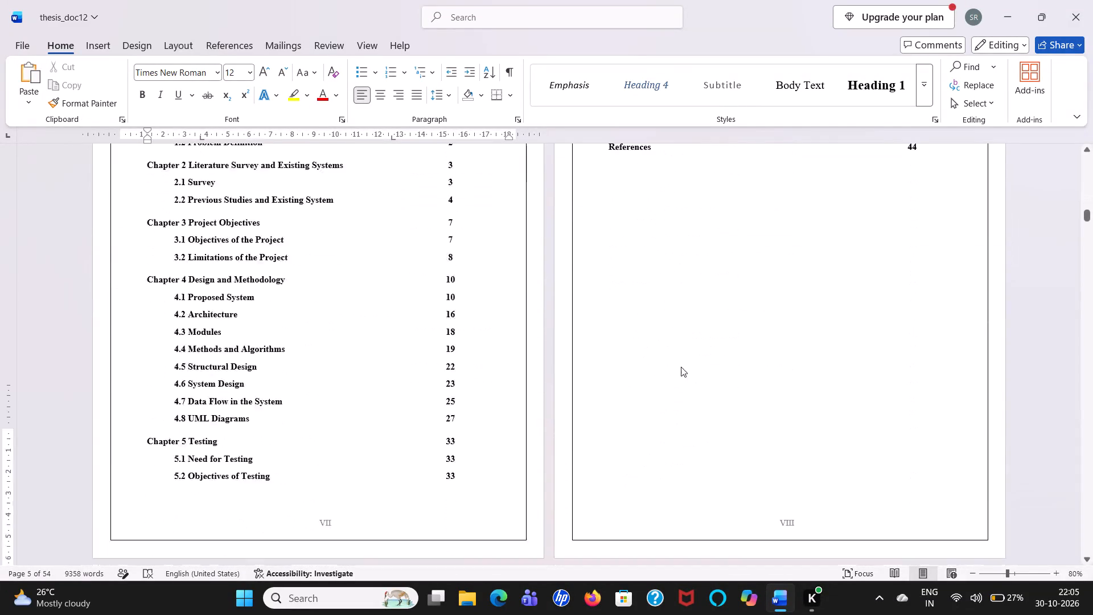
scroll(681, 367, down, 3)
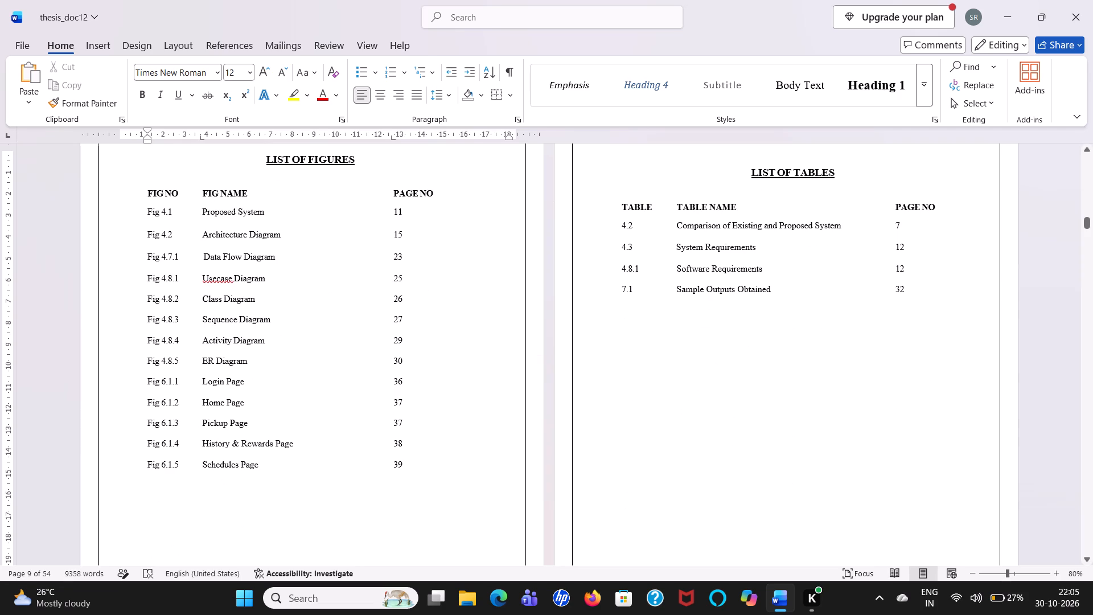
Copy the title "System requirements" from the Table 4.1 caption in section 4.1.1.
scroll(666, 264, down, 7)
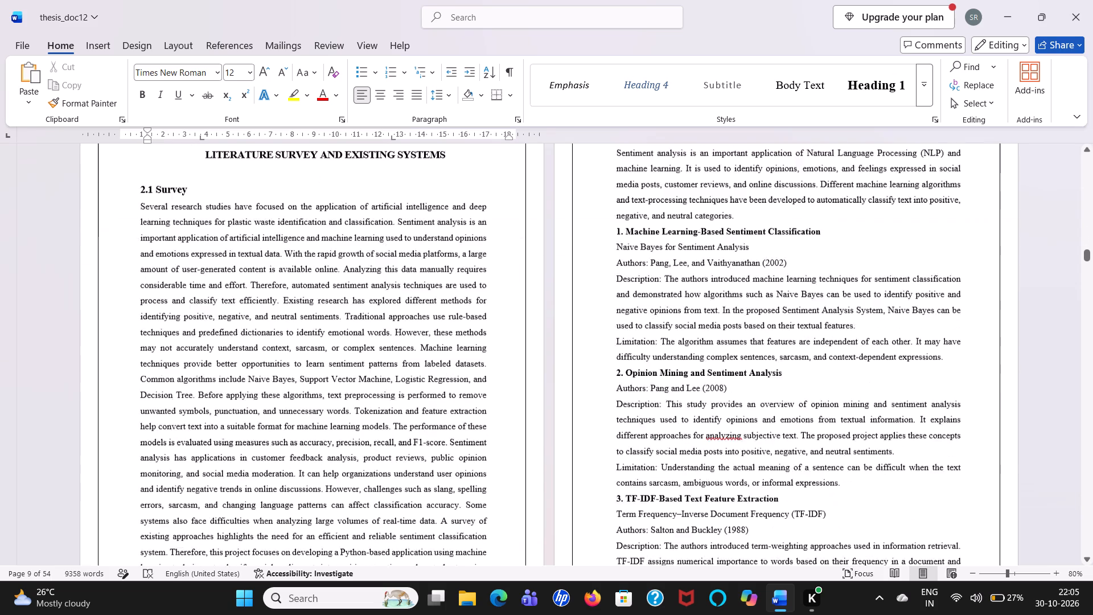
scroll(666, 264, down, 11)
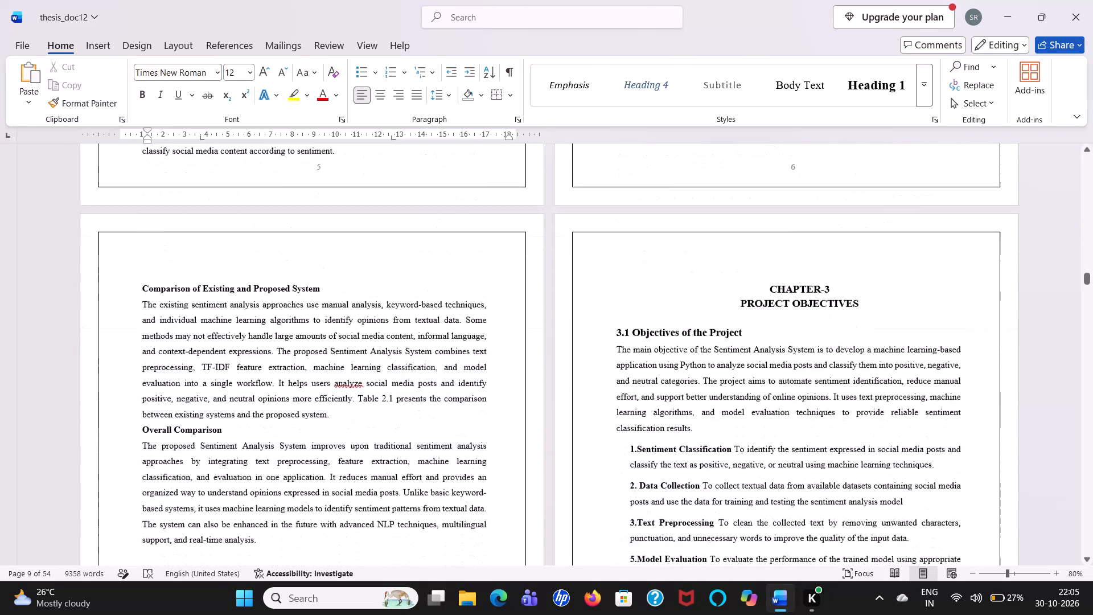
scroll(666, 264, down, 8)
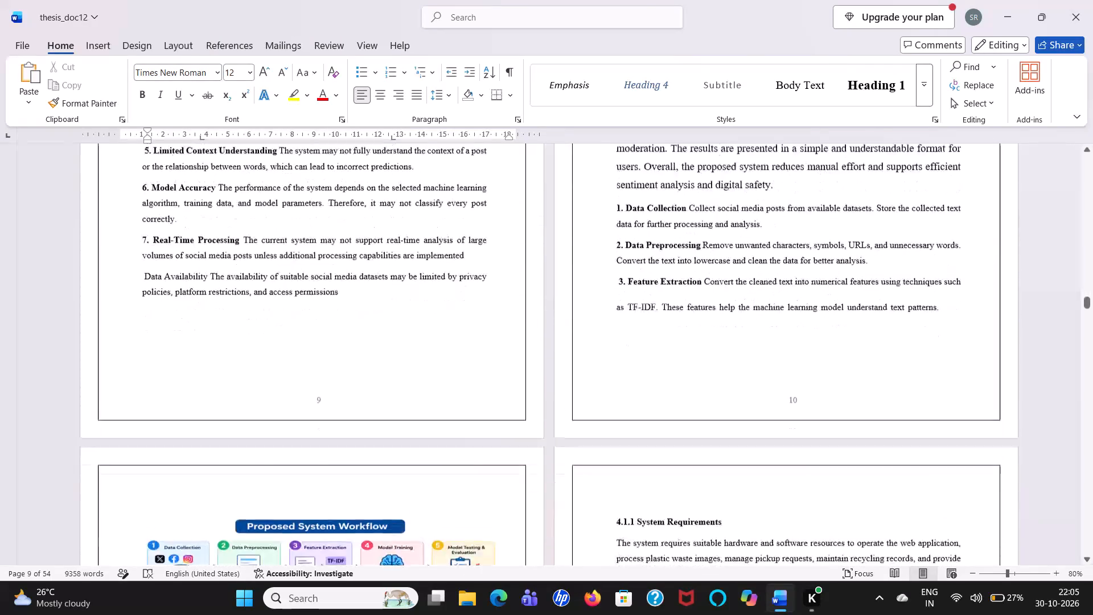
scroll(666, 264, down, 2)
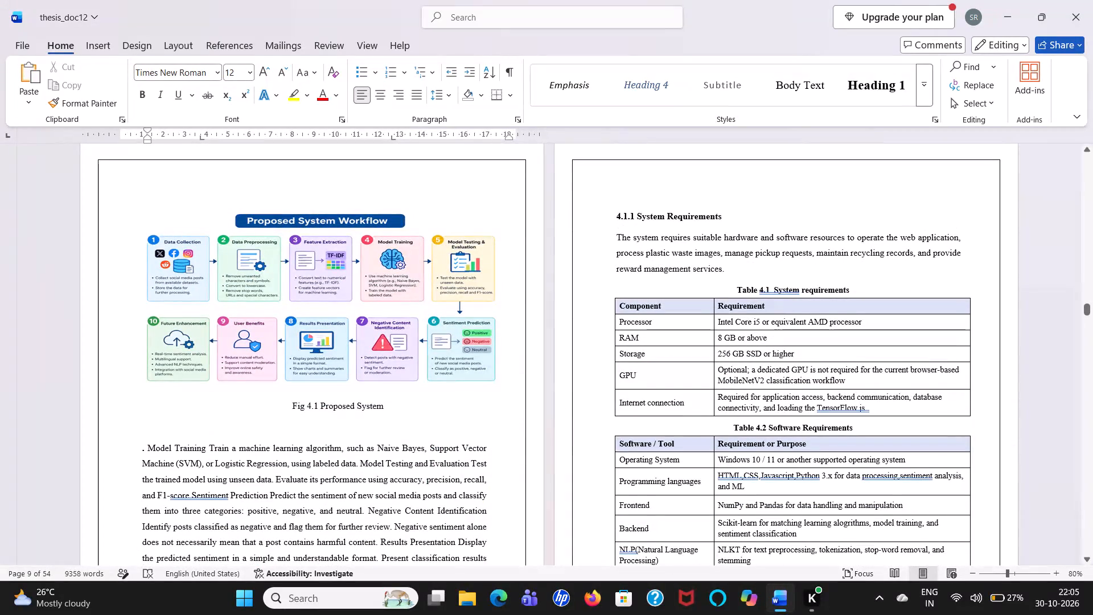
drag(857, 288, 796, 292)
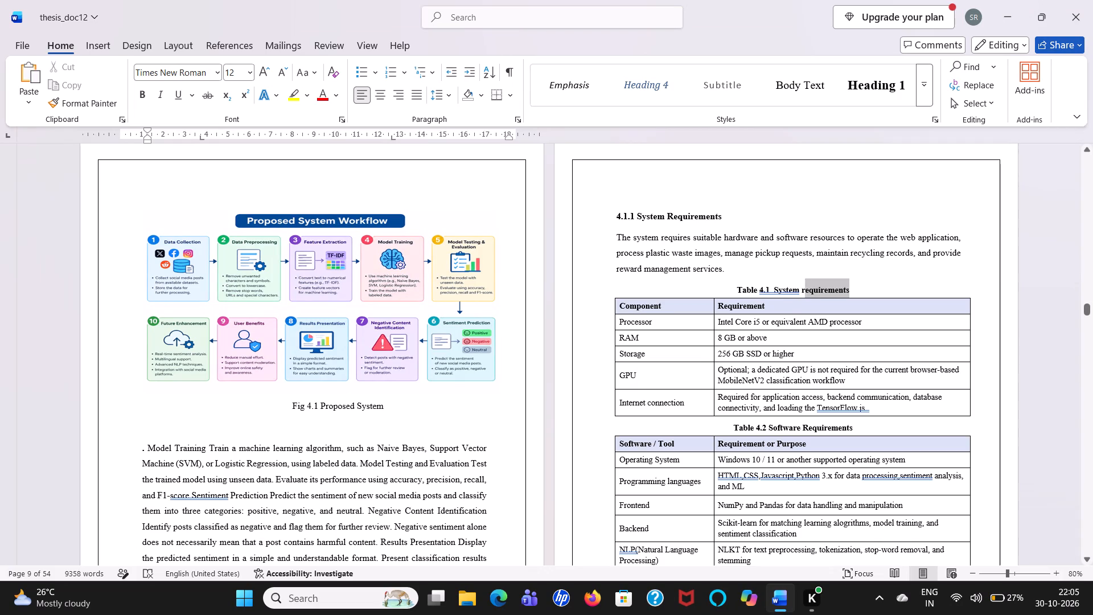
drag(796, 292, 775, 294)
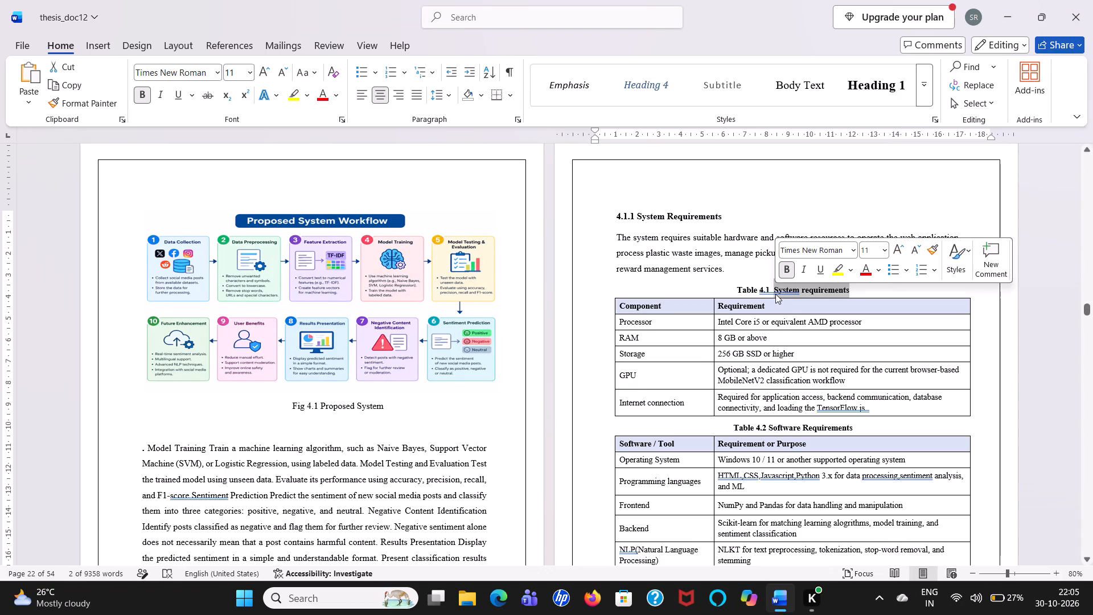
key(ctrl+c)
In the List of Tables, change the table number of the first entry to 4.1.
scroll(814, 291, up, 2)
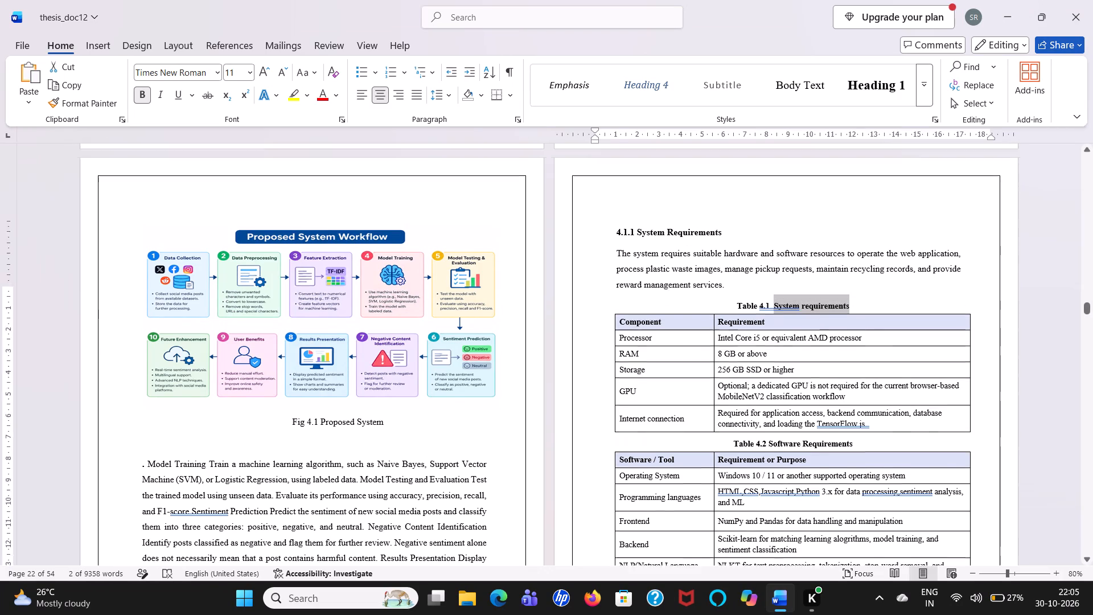
scroll(814, 291, up, 12)
scroll(814, 291, up, 9)
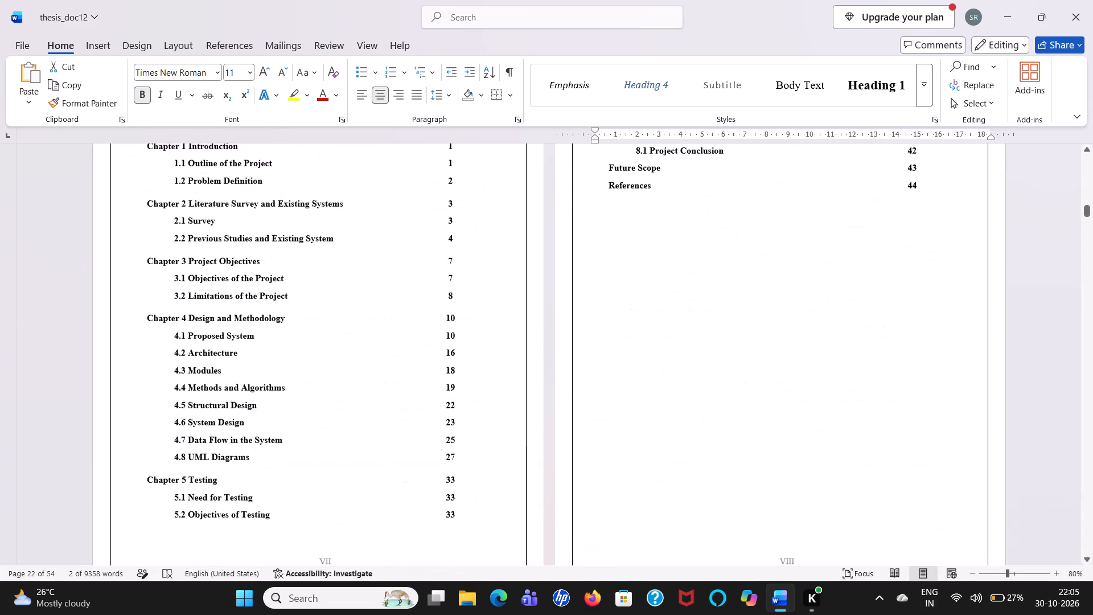
scroll(814, 291, down, 3)
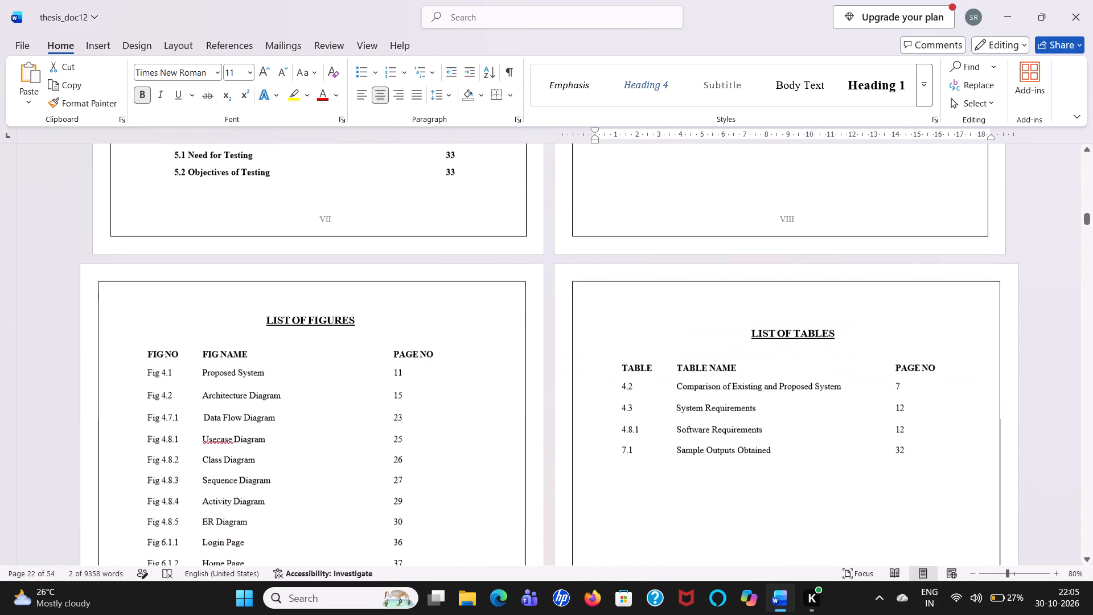
click(634, 387)
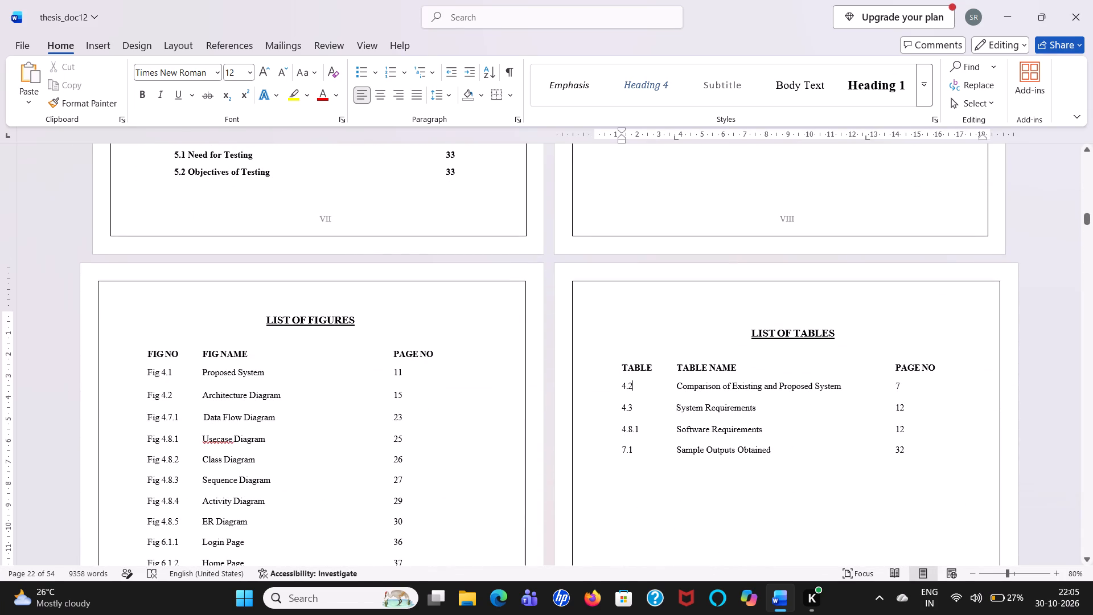
key(BackSpace)
key(1)
Replace the table name of entry 4.1 in the List of Tables with the copied "System requirements" and remove its bold formatting.
click(841, 385)
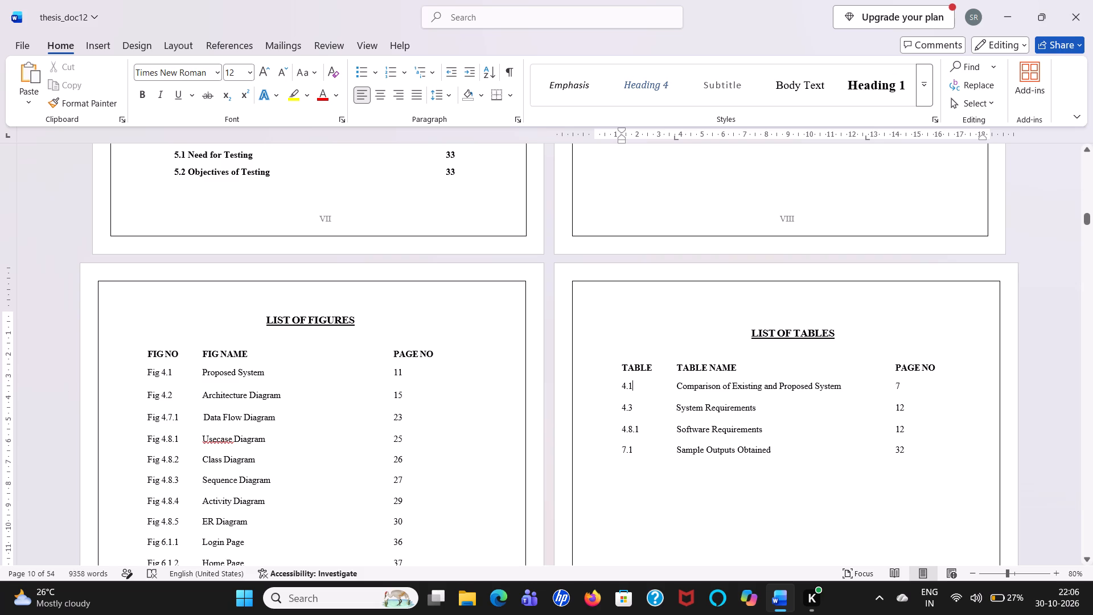
key(BackSpace)
key(BackSpace)
key(BackSpace)
key(BackSpace)
key(BackSpace)
key(BackSpace)
key(BackSpace)
key(BackSpace)
key(BackSpace)
key(BackSpace)
key(BackSpace)
key(BackSpace)
key(BackSpace)
key(BackSpace)
key(BackSpace)
key(BackSpace)
key(BackSpace)
key(BackSpace)
key(BackSpace)
key(BackSpace)
key(BackSpace)
key(BackSpace)
key(BackSpace)
key(BackSpace)
key(BackSpace)
key(BackSpace)
key(BackSpace)
key(BackSpace)
key(BackSpace)
key(BackSpace)
key(BackSpace)
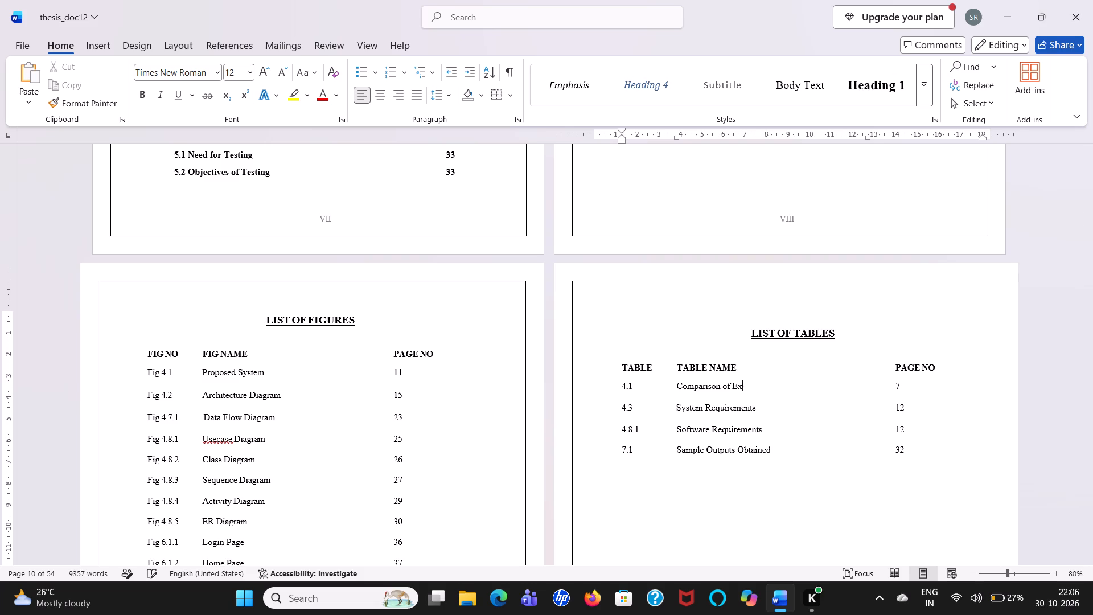
key(BackSpace)
key(BackSpace)
key(BackSpace)
key(BackSpace)
key(BackSpace)
key(BackSpace)
key(BackSpace)
key(BackSpace)
key(BackSpace)
key(BackSpace)
key(BackSpace)
key(BackSpace)
key(BackSpace)
key(BackSpace)
key(BackSpace)
key(BackSpace)
key(ctrl+v)
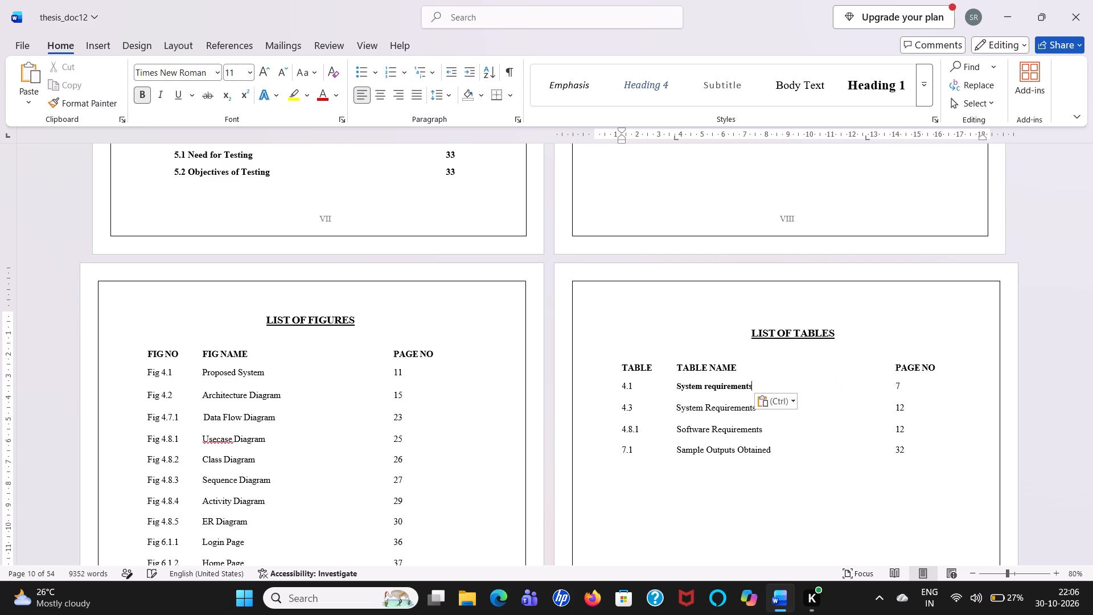
drag(759, 382, 689, 392)
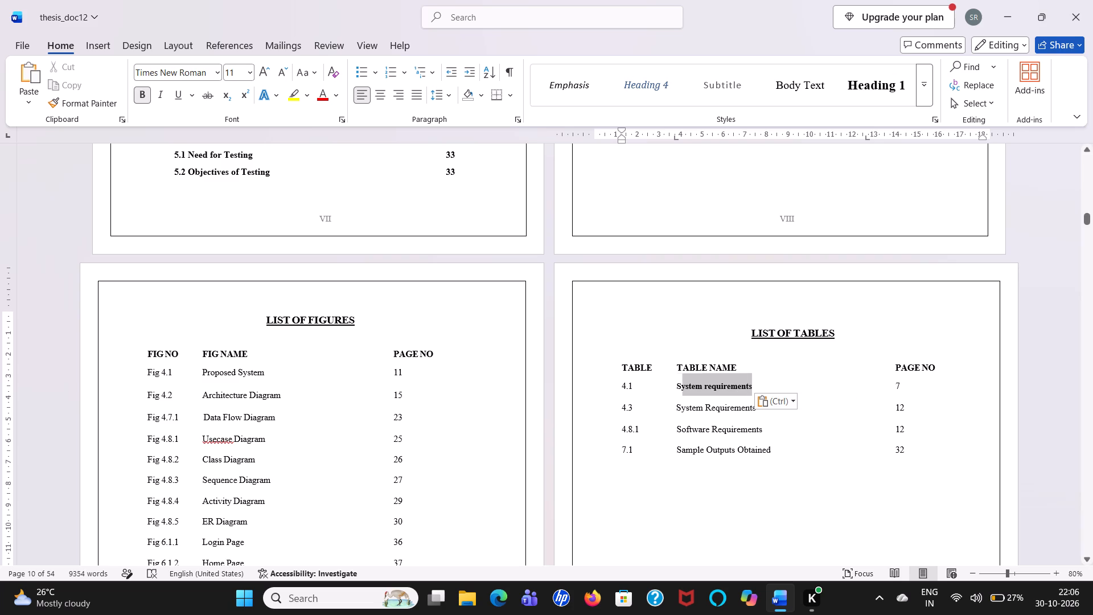
drag(689, 392, 679, 389)
key(ctrl+b)
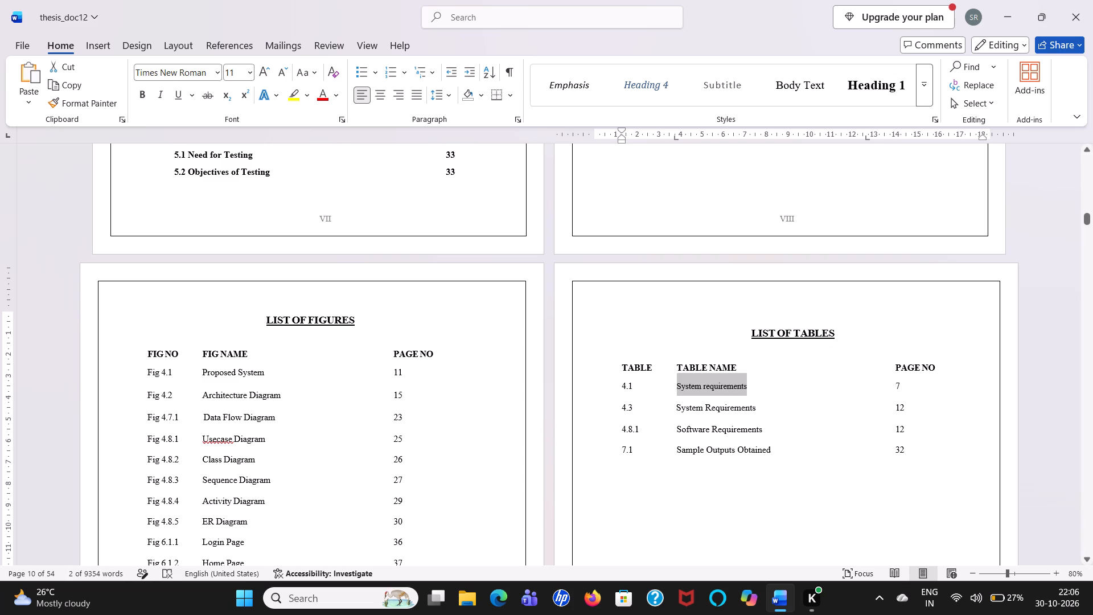
Set the page number of entry 4.1 in the List of Tables to 12.
click(902, 388)
key(BackSpace)
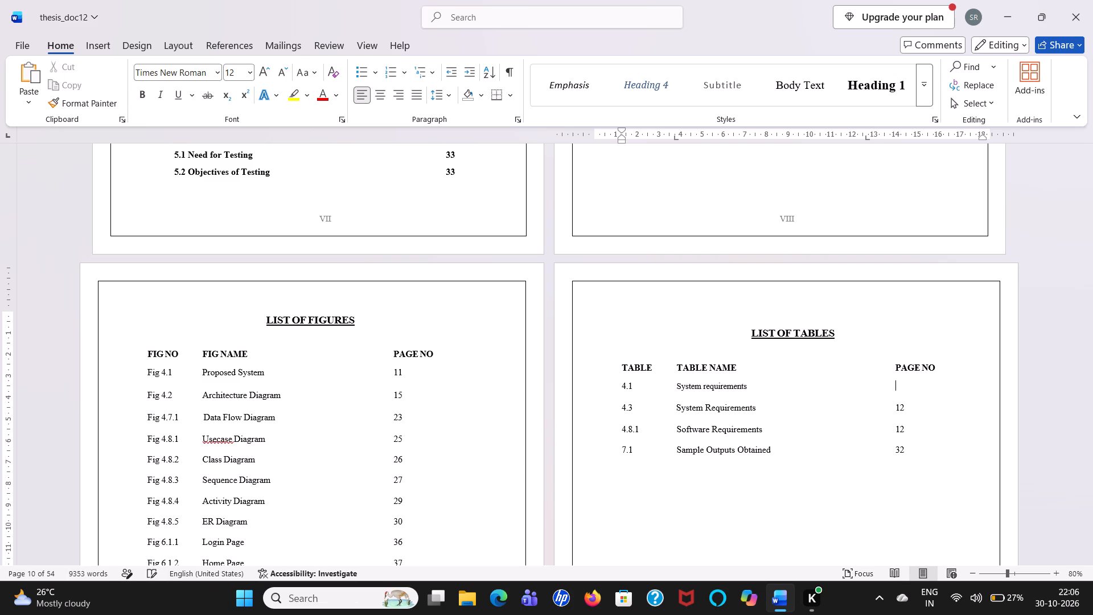
text(12)
Copy the title "Software Requirements" from the Table 4.2 caption in section 4.1.1.
scroll(813, 424, down, 1)
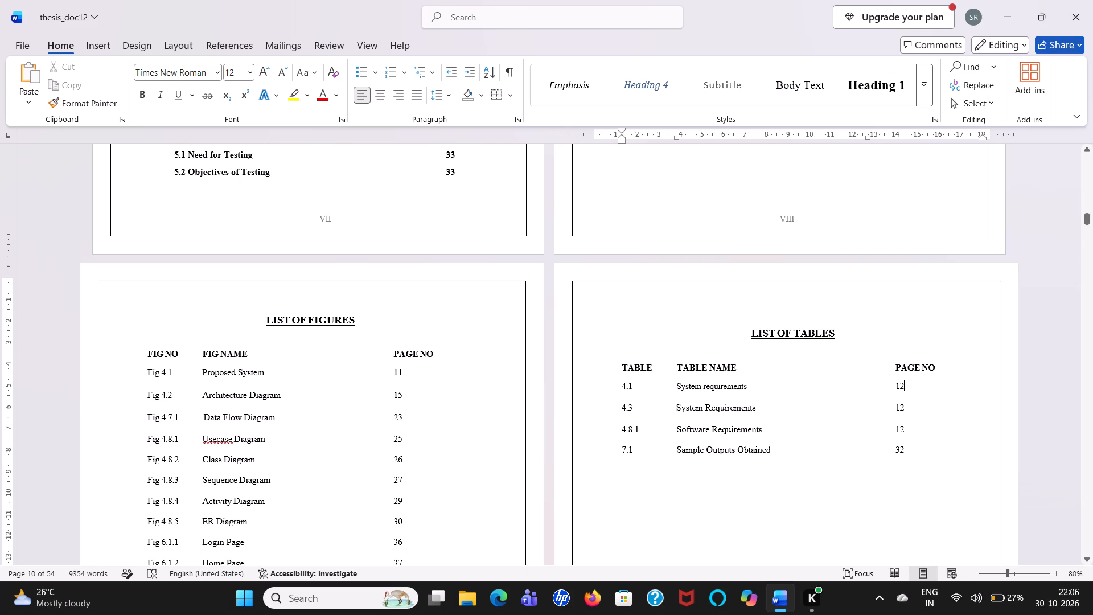
scroll(813, 424, down, 16)
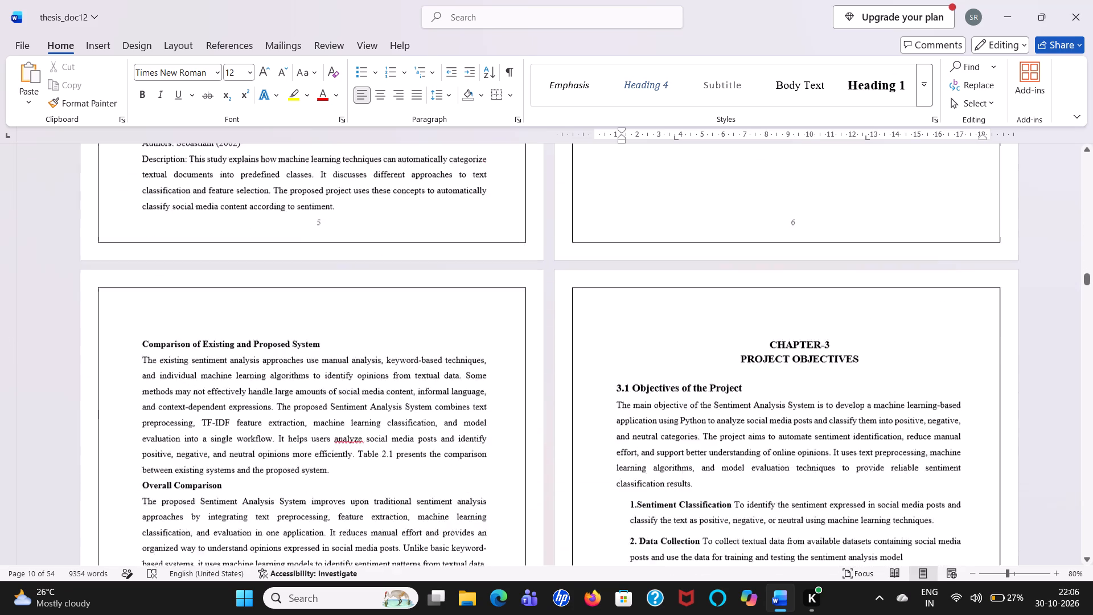
scroll(813, 424, down, 3)
scroll(813, 424, up, 3)
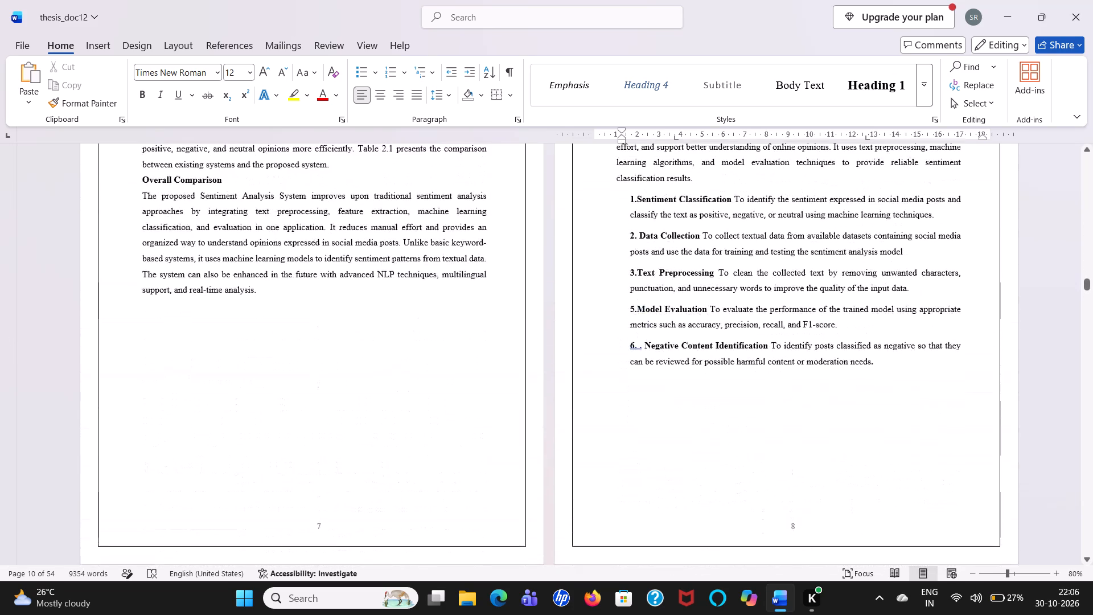
scroll(813, 424, up, 1)
scroll(813, 424, down, 4)
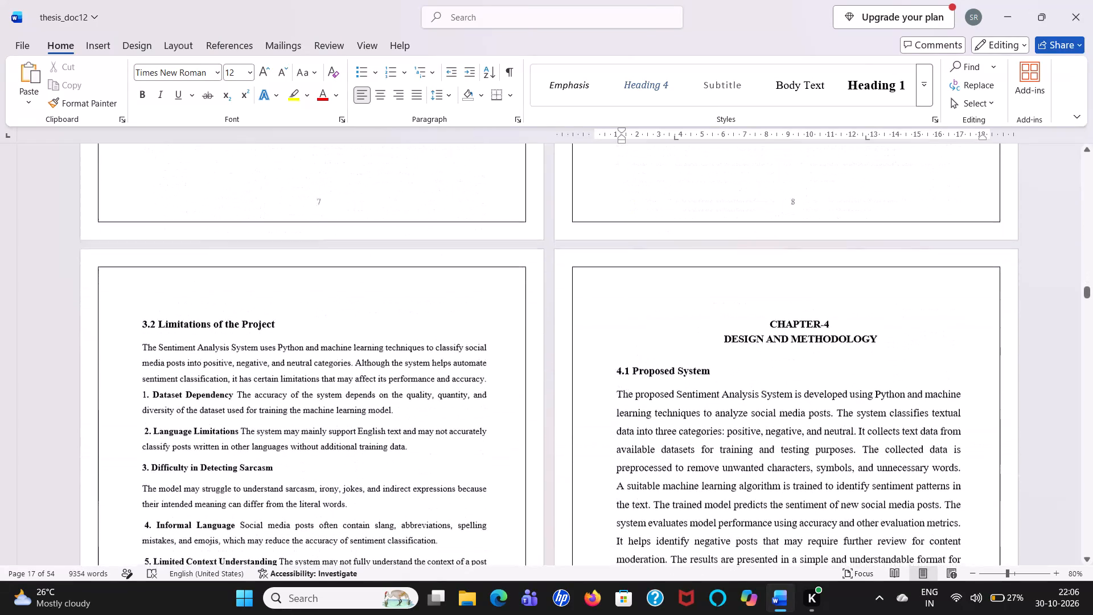
scroll(813, 424, down, 5)
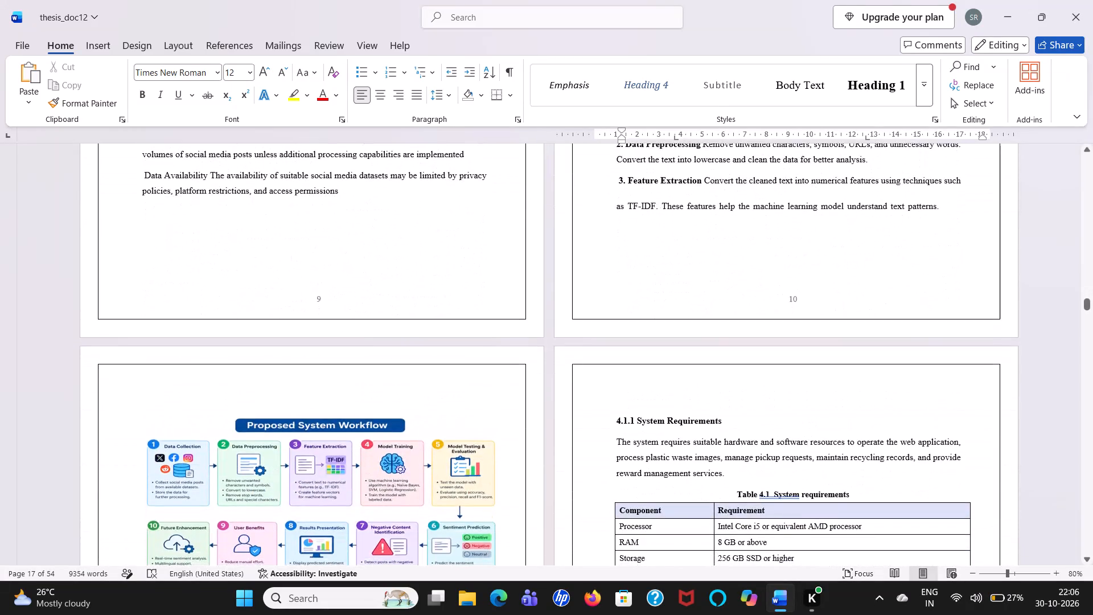
scroll(813, 424, down, 3)
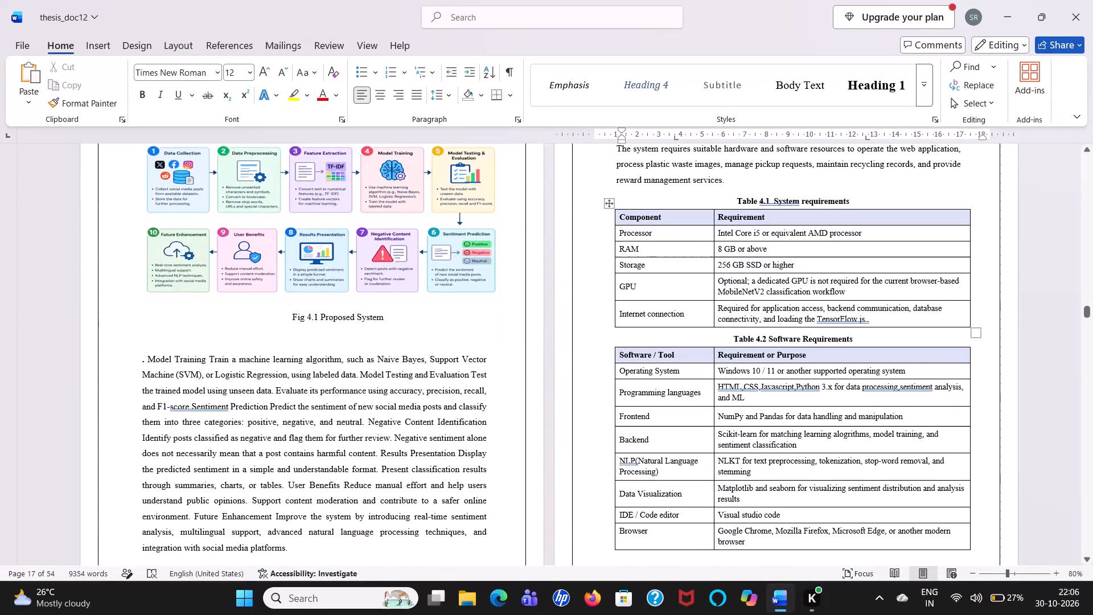
drag(865, 337, 771, 334)
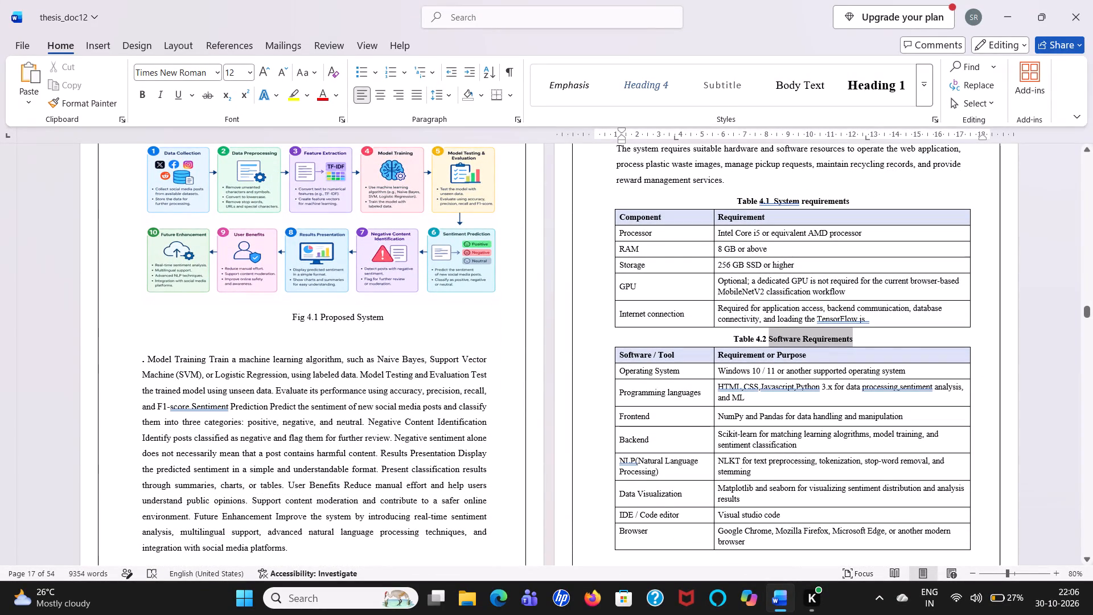
drag(771, 334, 770, 335)
key(ctrl+c)
In the List of Tables, change the table number of the second entry to 4.2.
scroll(770, 335, up, 7)
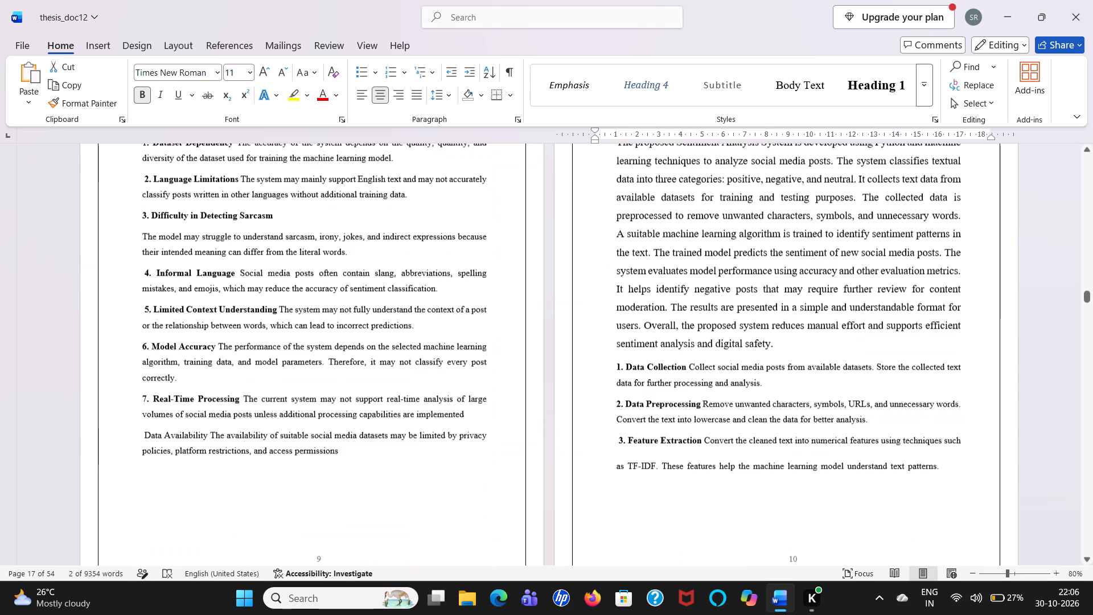
scroll(770, 335, up, 13)
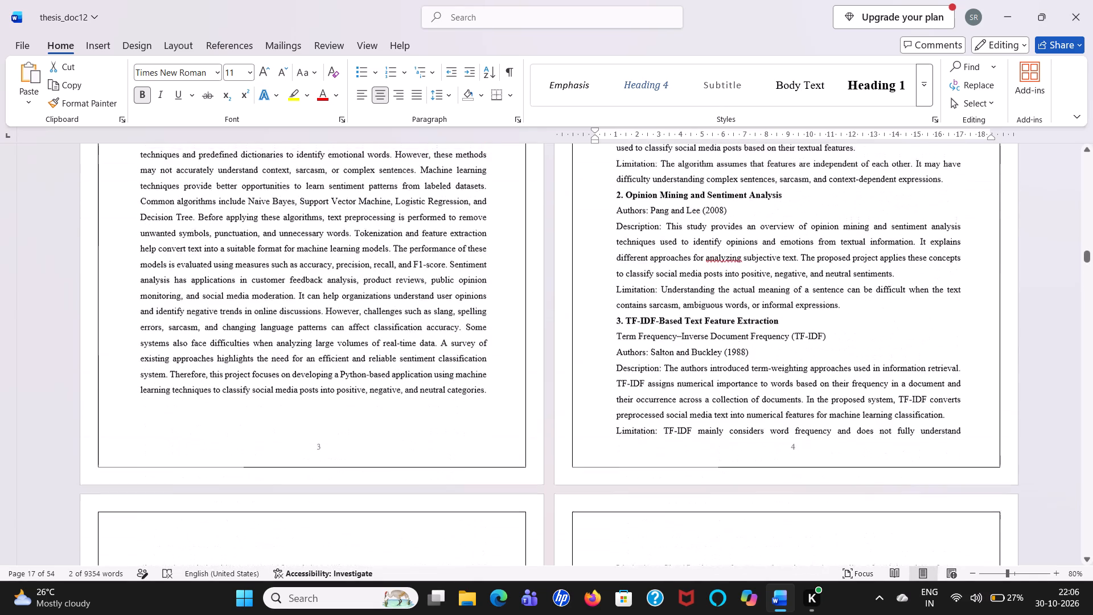
scroll(770, 335, up, 7)
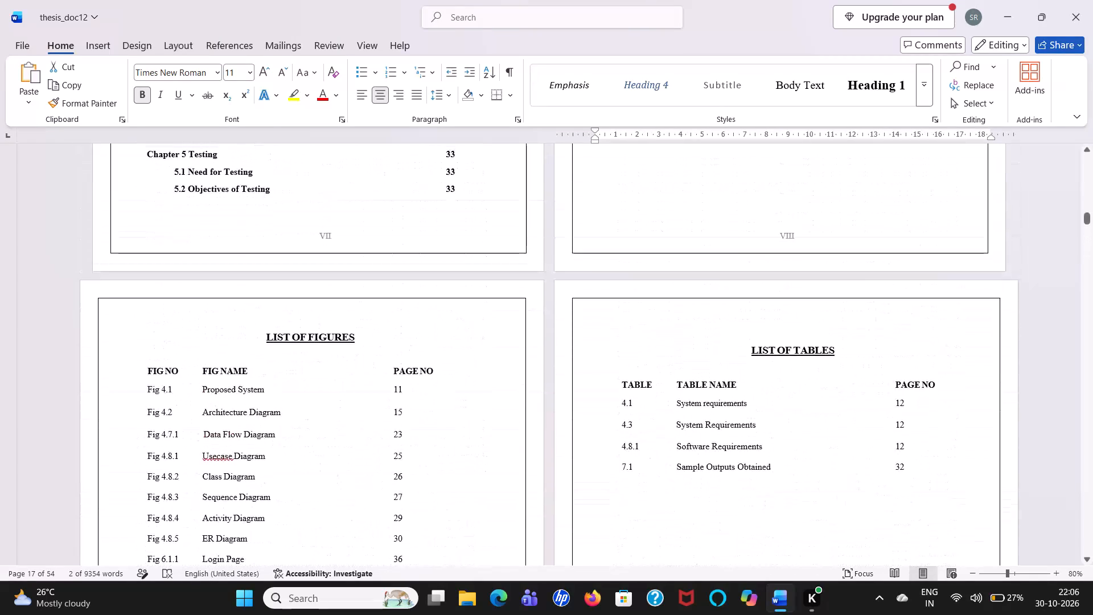
click(760, 427)
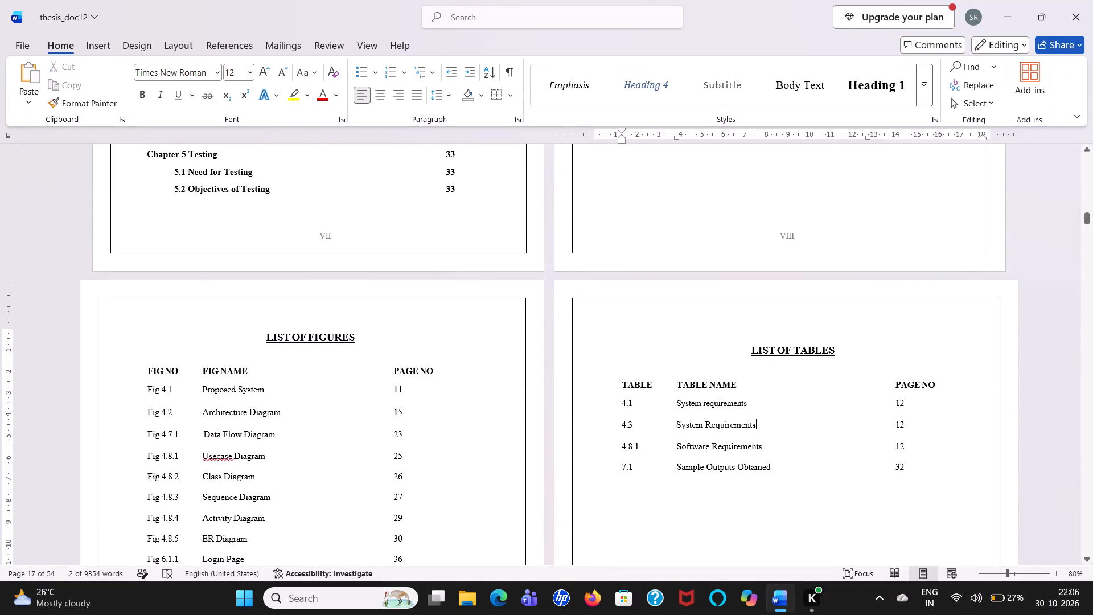
click(632, 425)
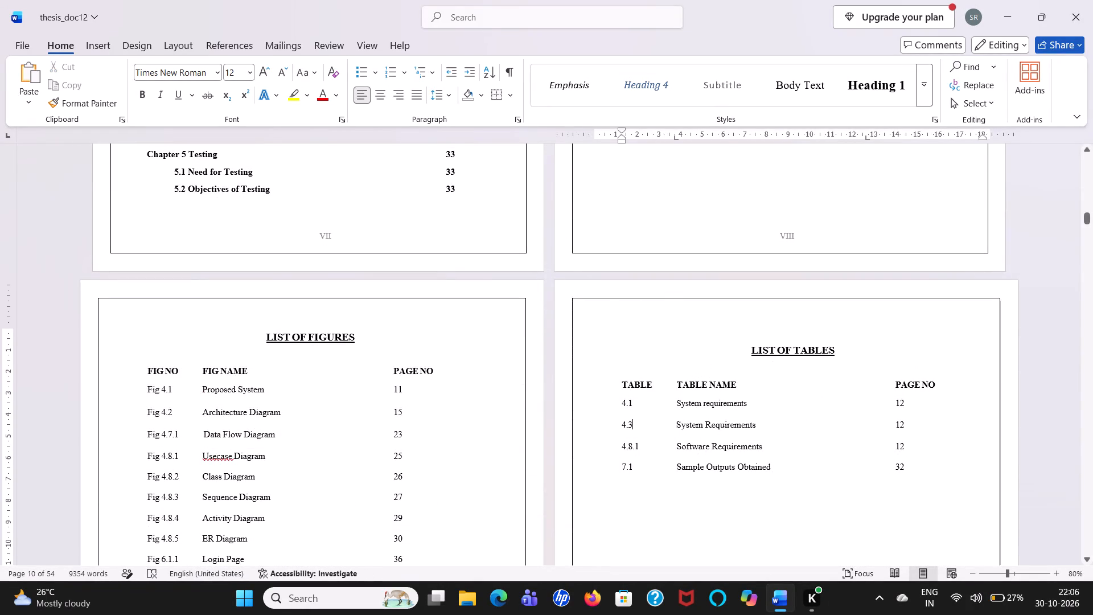
key(BackSpace)
key(2)
Replace the table name of entry 4.2 in the List of Tables with the copied "Software Requirements" and remove its bold formatting.
drag(757, 424, 690, 420)
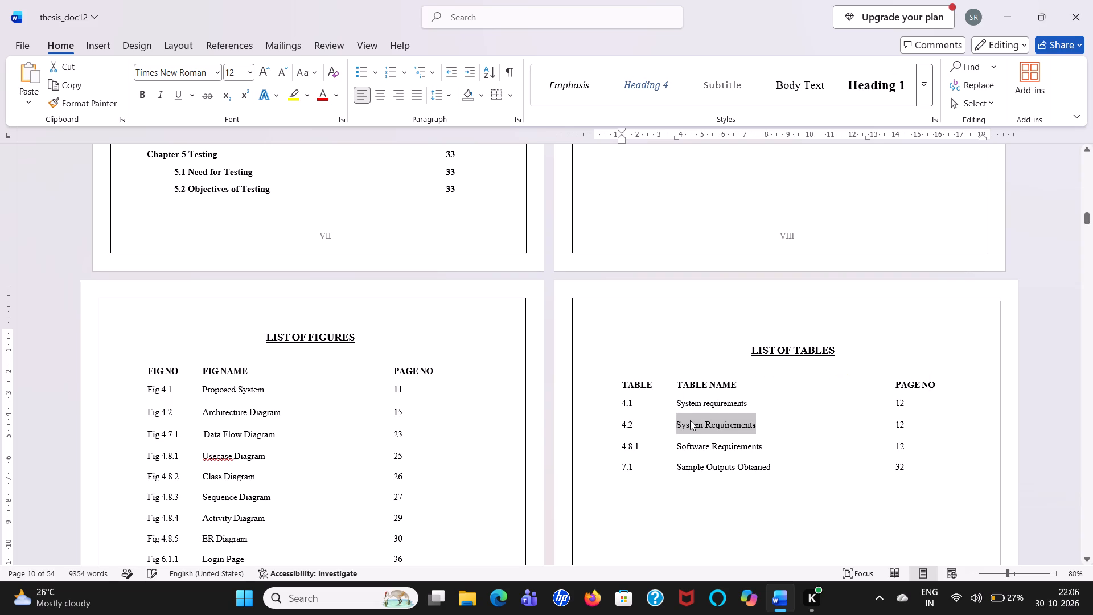
key(ctrl+v)
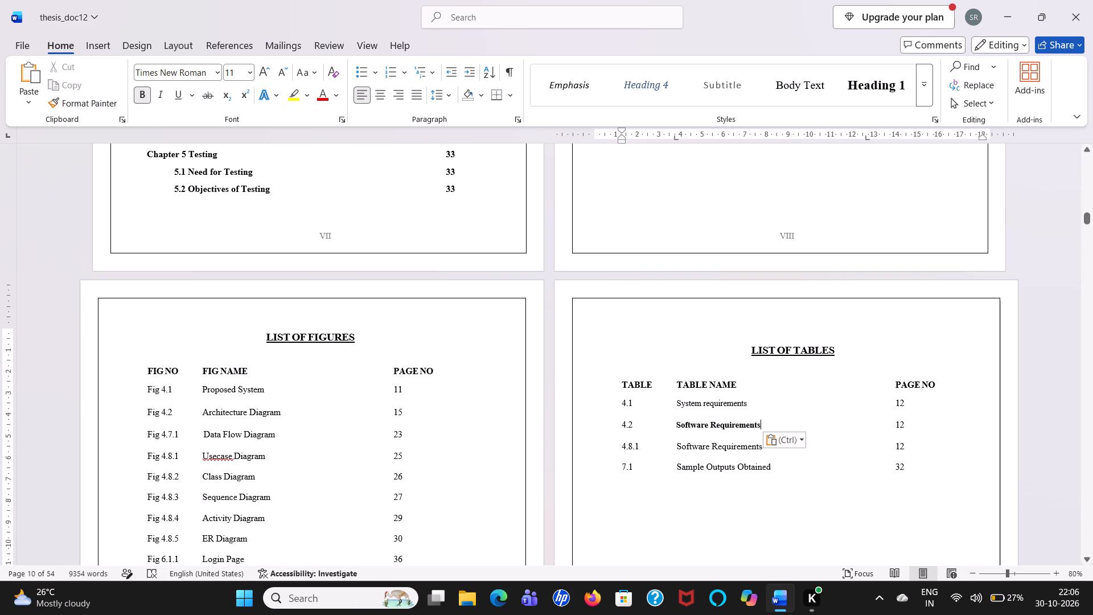
drag(762, 424, 689, 427)
key(ctrl+b)
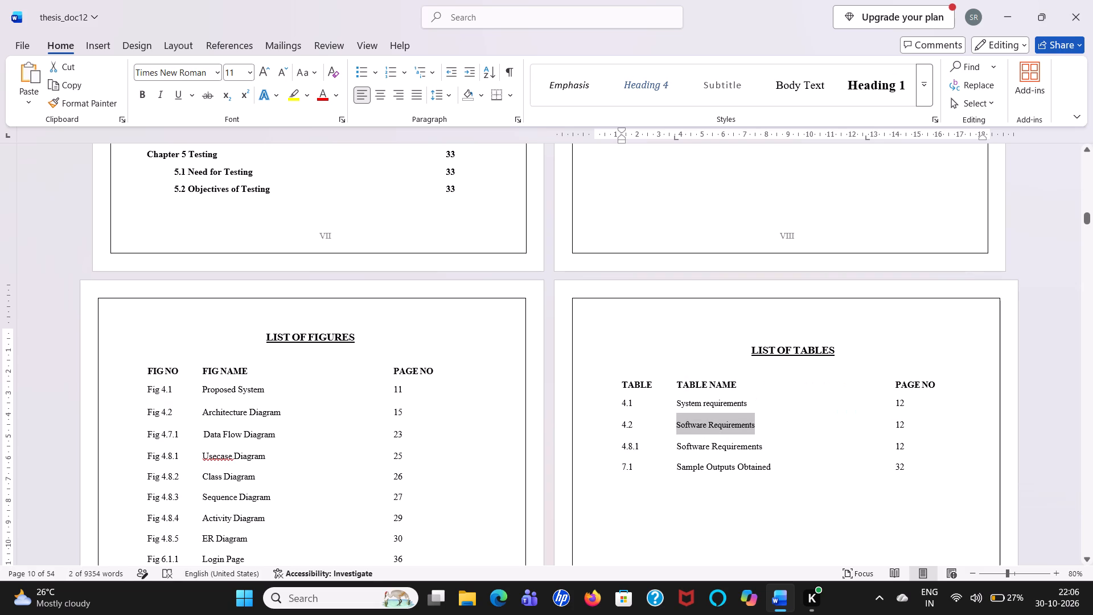
Capitalise the second word of the table name in entry 4.1 of the List of Tables, making it "System Requirements".
click(709, 401)
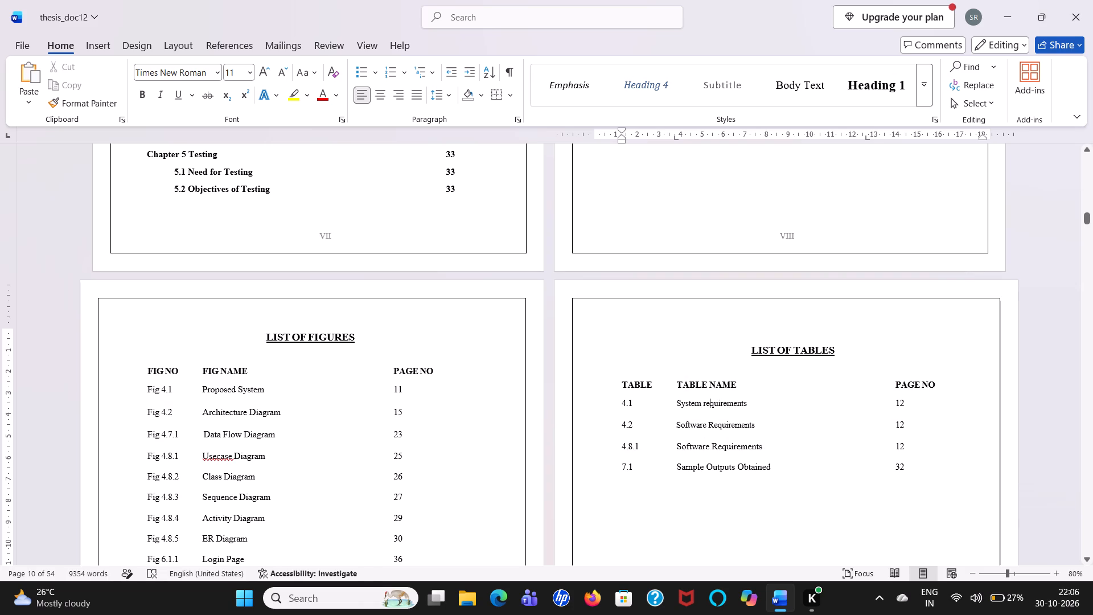
key(Left)
key(BackSpace)
key(shift+r)
Look through the chapters for the table that follows Table 4.2 and examine the title of the test-case table in section 5.1.
scroll(893, 441, down, 2)
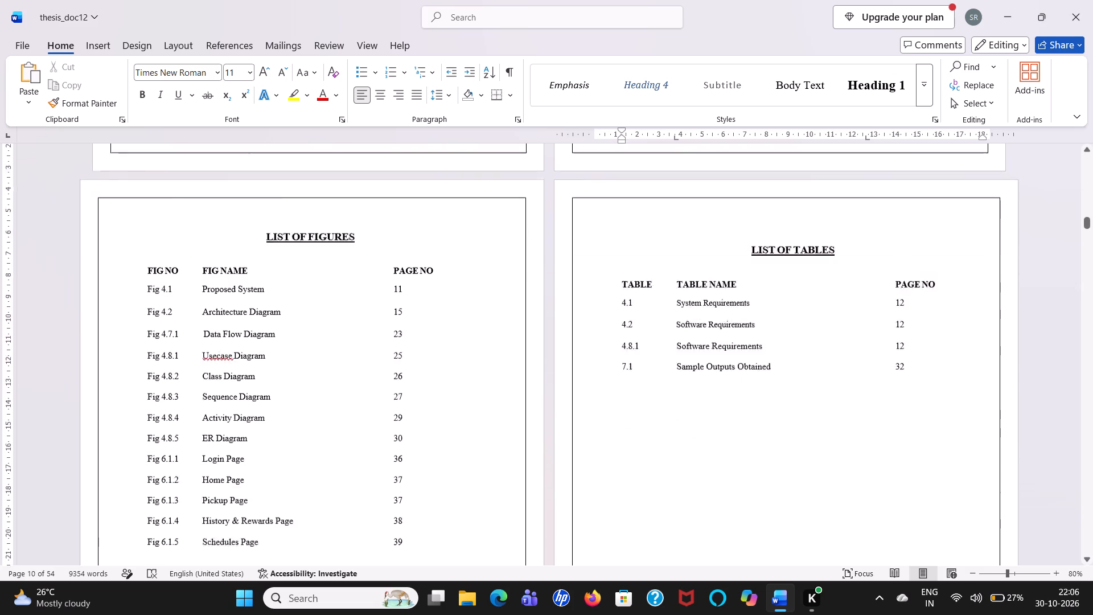
scroll(893, 441, down, 14)
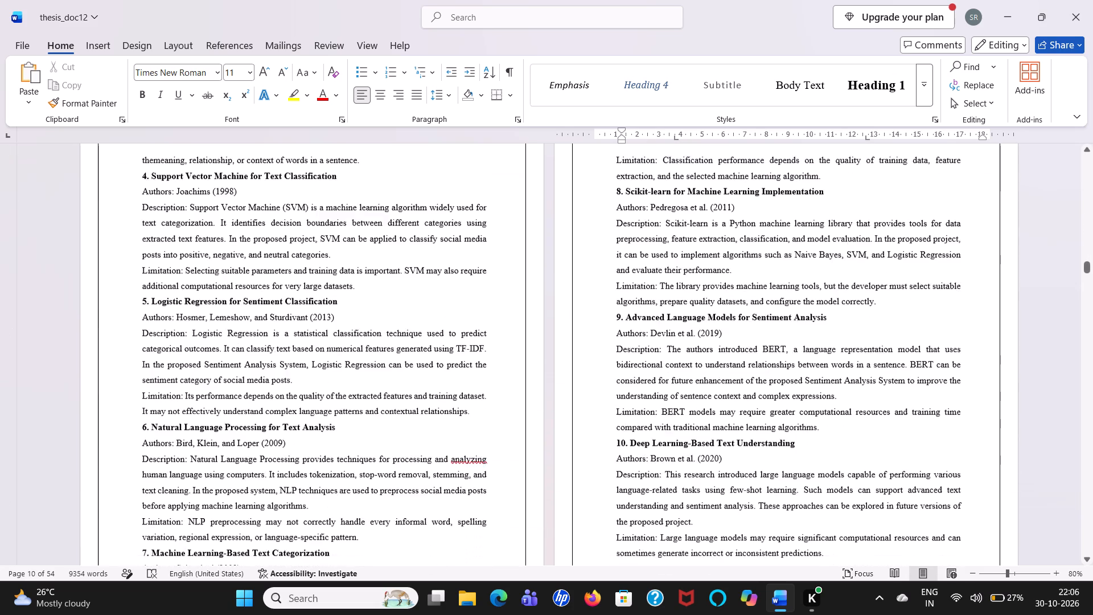
scroll(893, 441, down, 10)
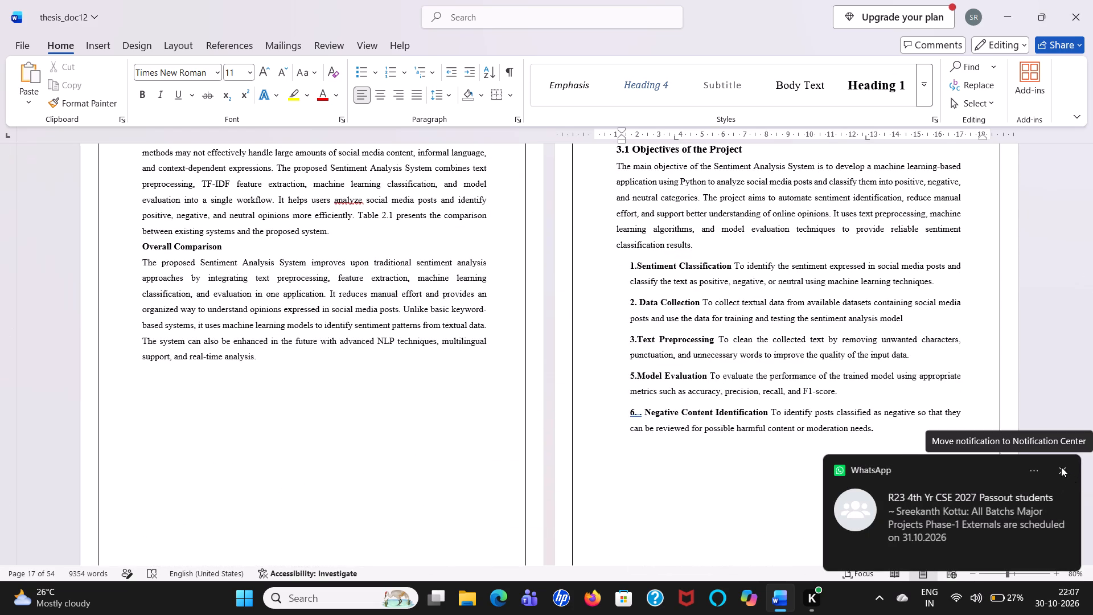
click(1061, 467)
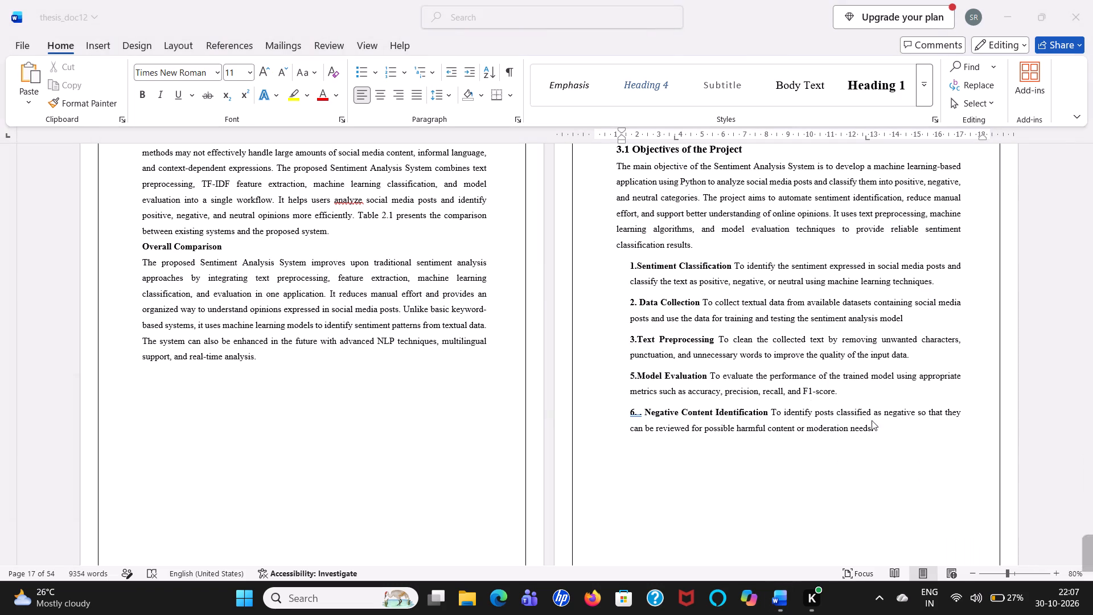
scroll(796, 394, down, 6)
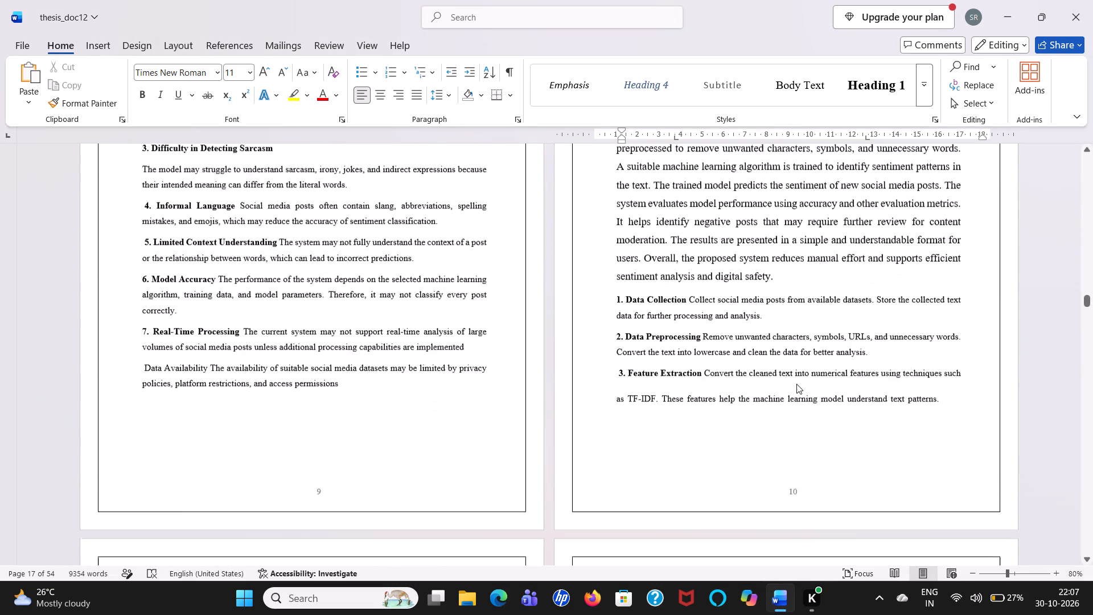
scroll(796, 384, down, 5)
scroll(796, 384, up, 1)
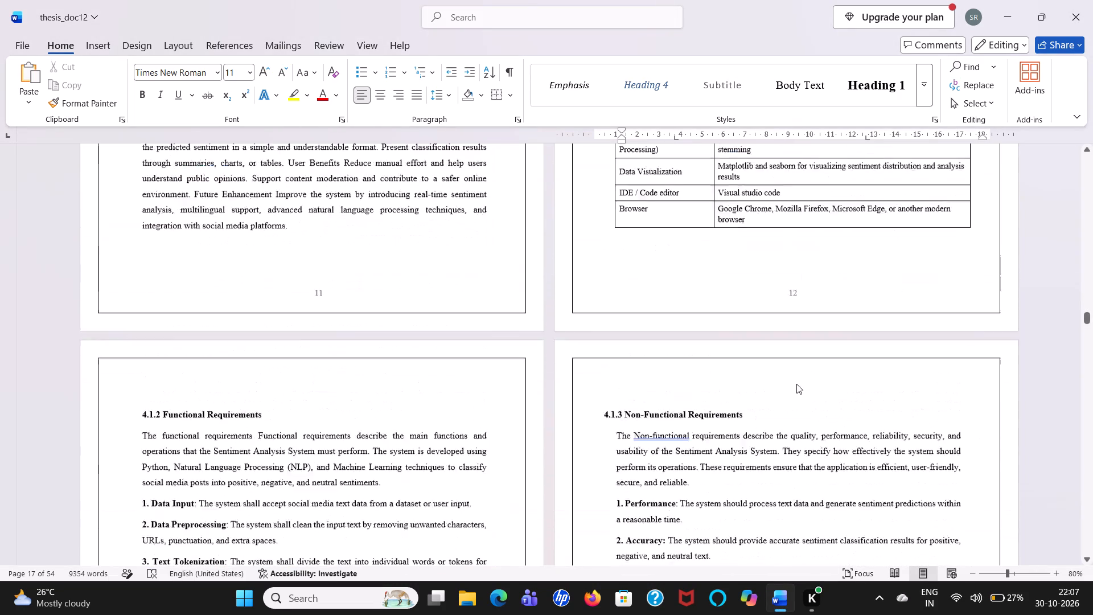
scroll(796, 384, up, 3)
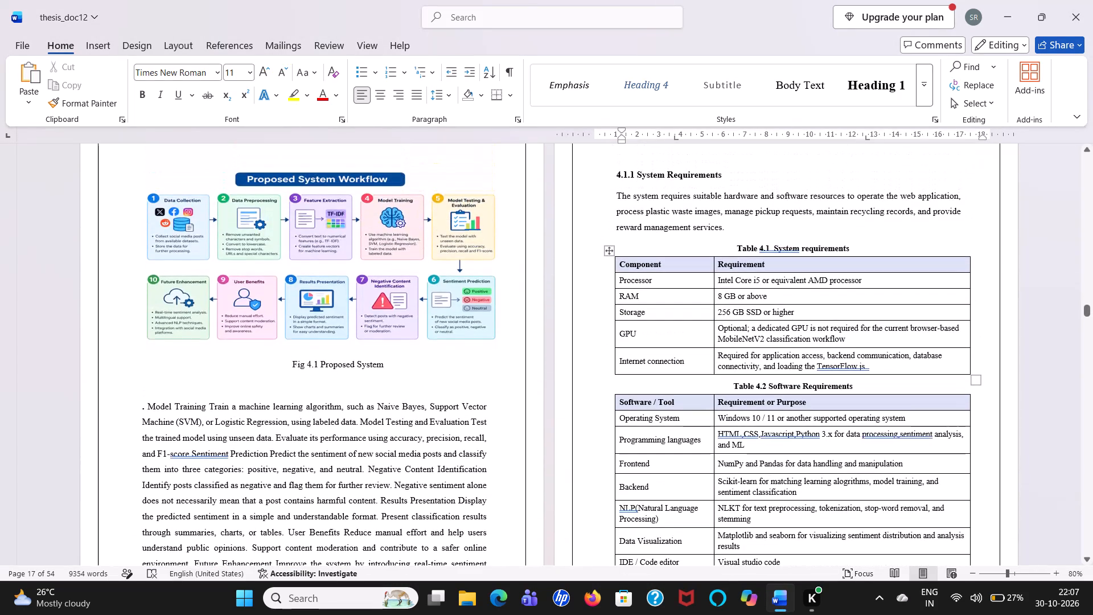
scroll(796, 384, down, 4)
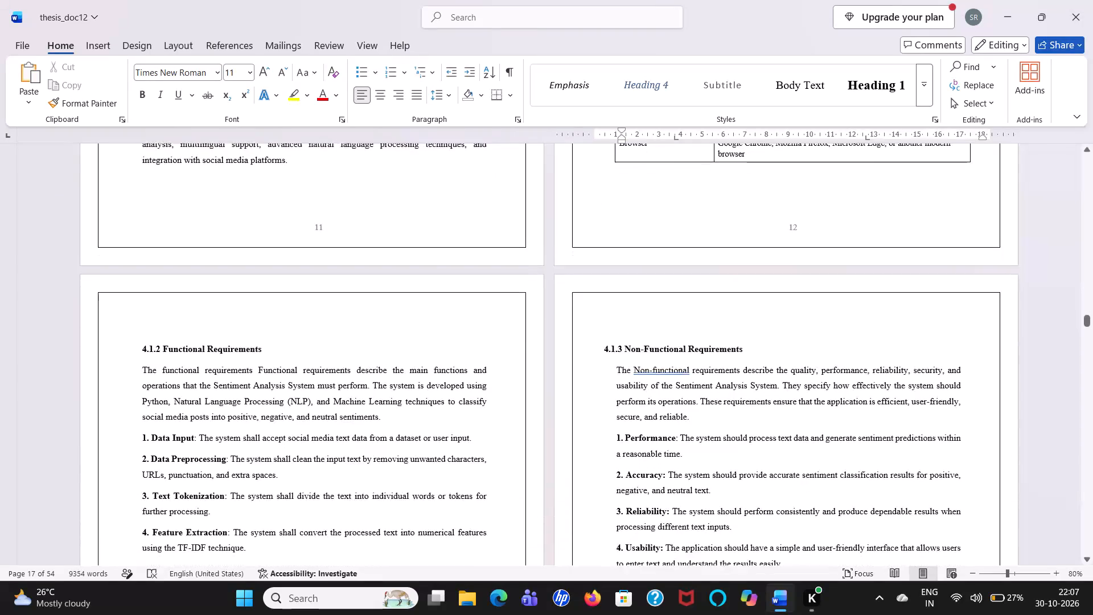
scroll(796, 384, down, 4)
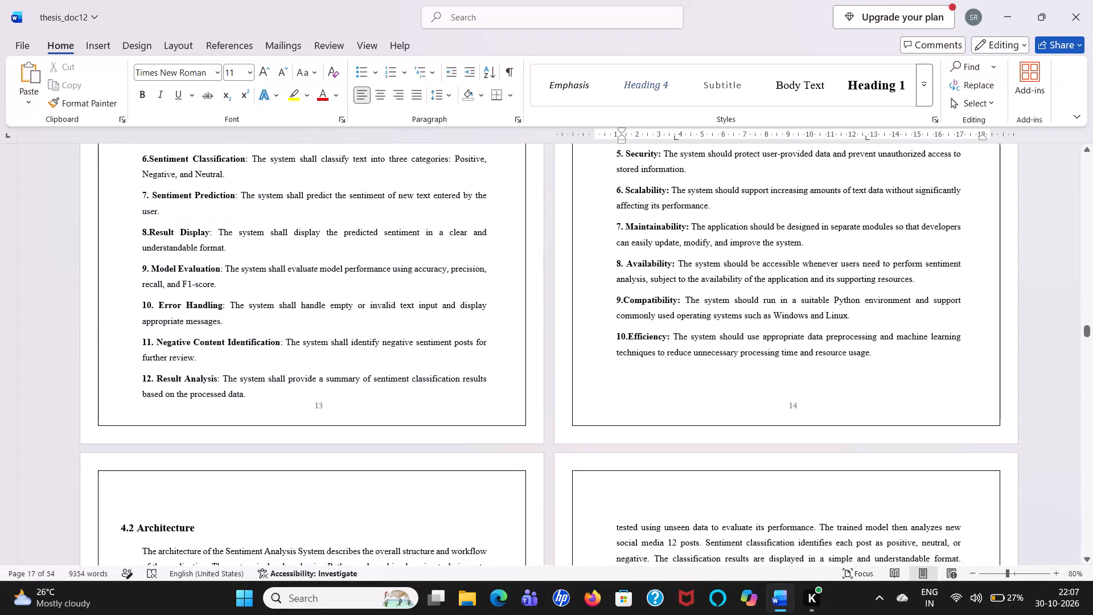
scroll(796, 384, down, 8)
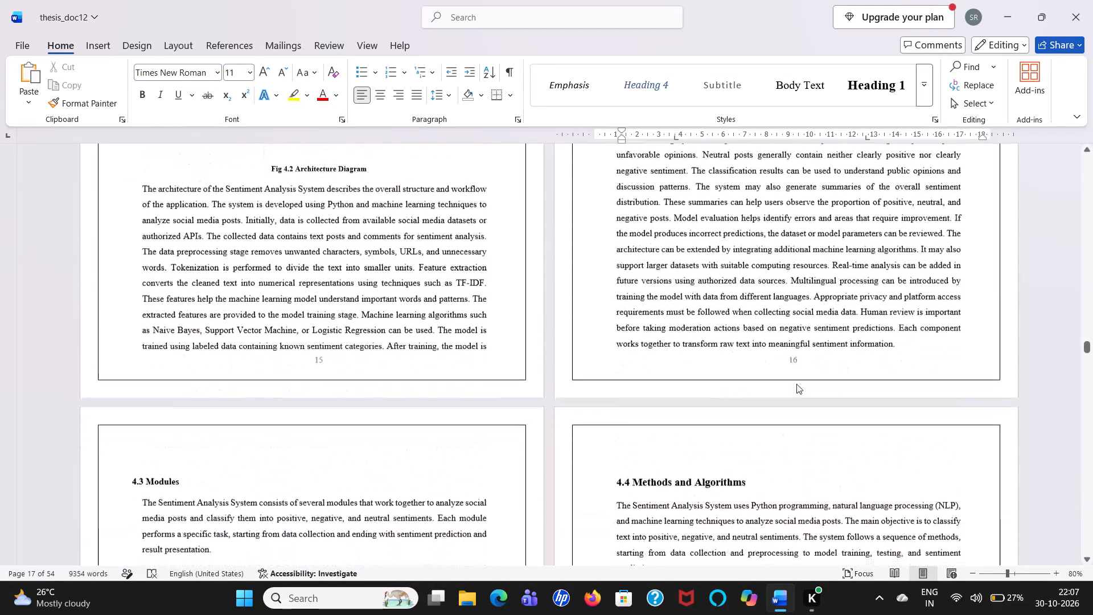
scroll(796, 384, down, 6)
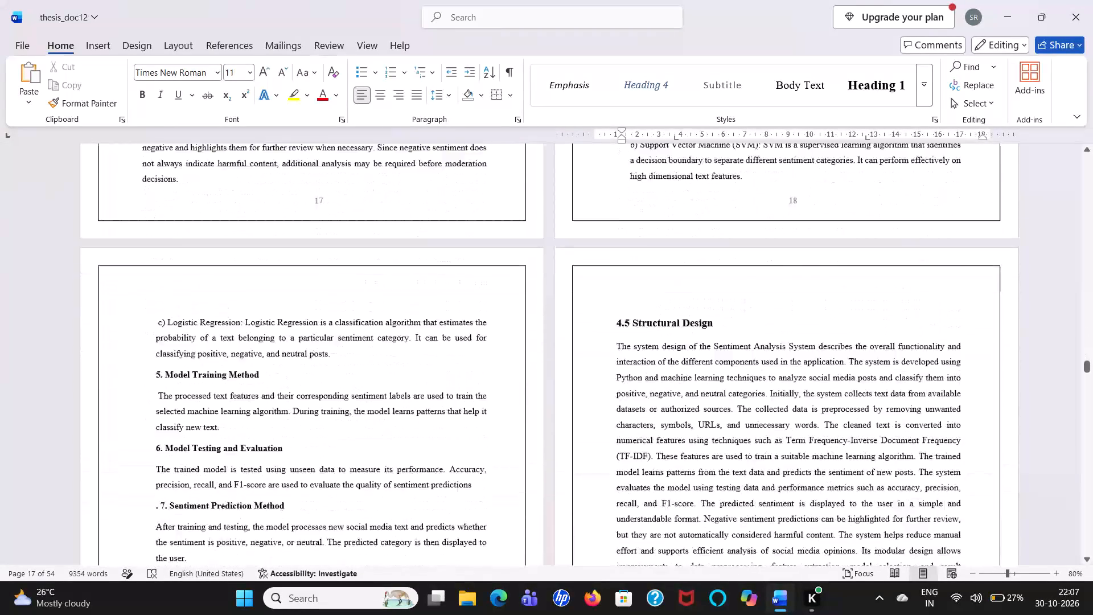
scroll(796, 384, down, 12)
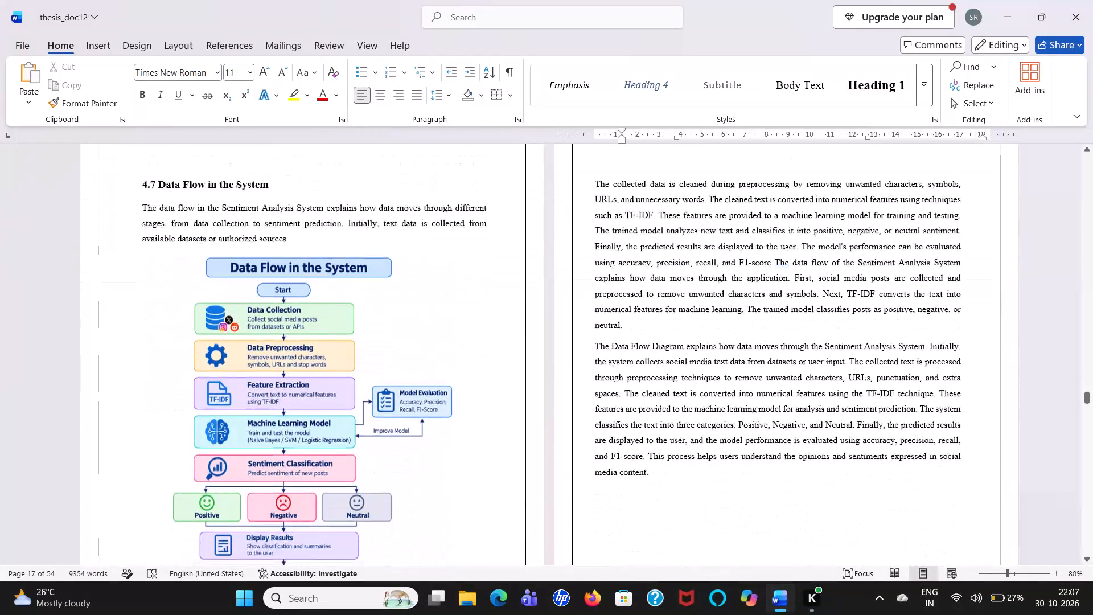
scroll(796, 384, down, 6)
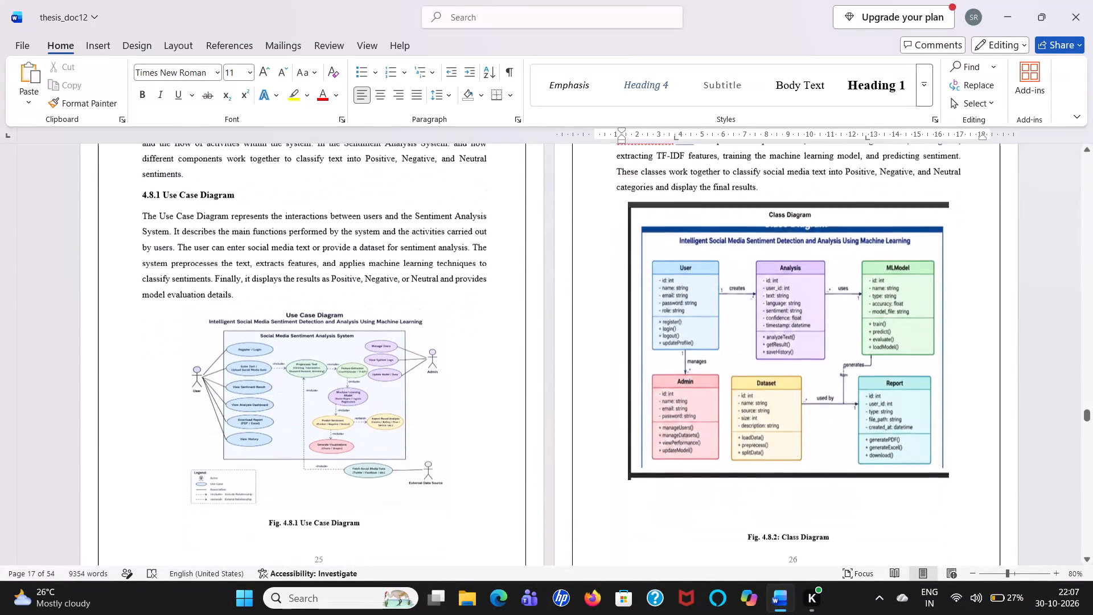
scroll(796, 384, down, 7)
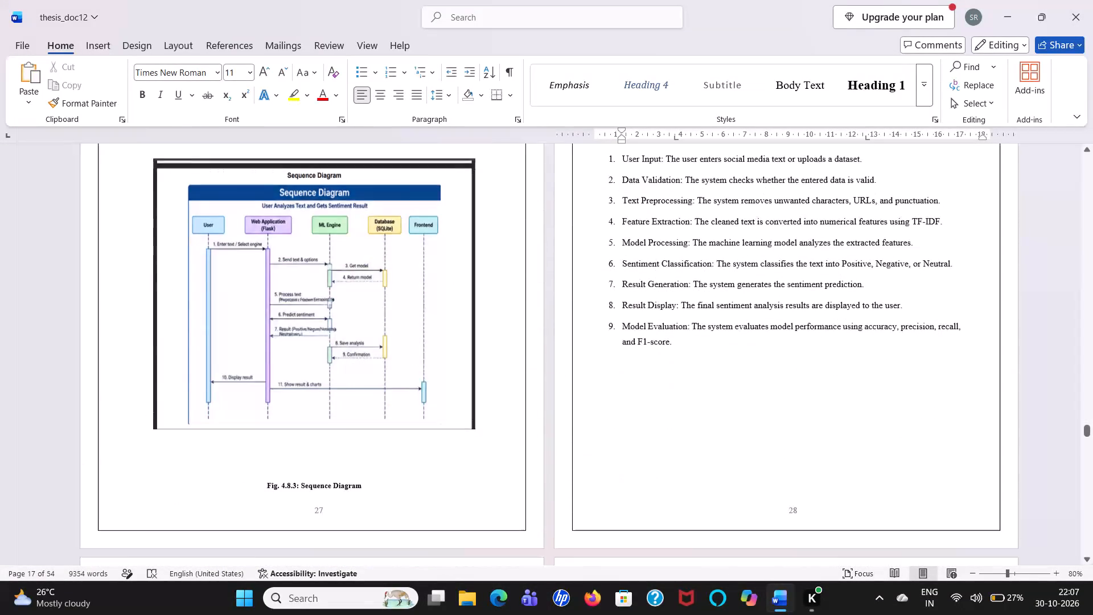
scroll(796, 384, down, 6)
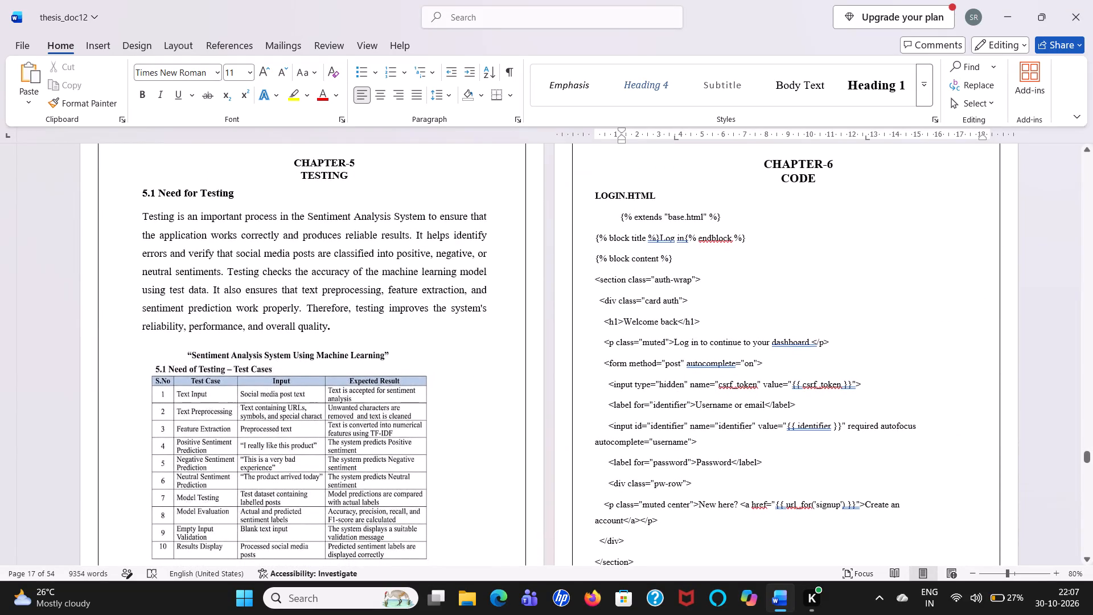
click(307, 366)
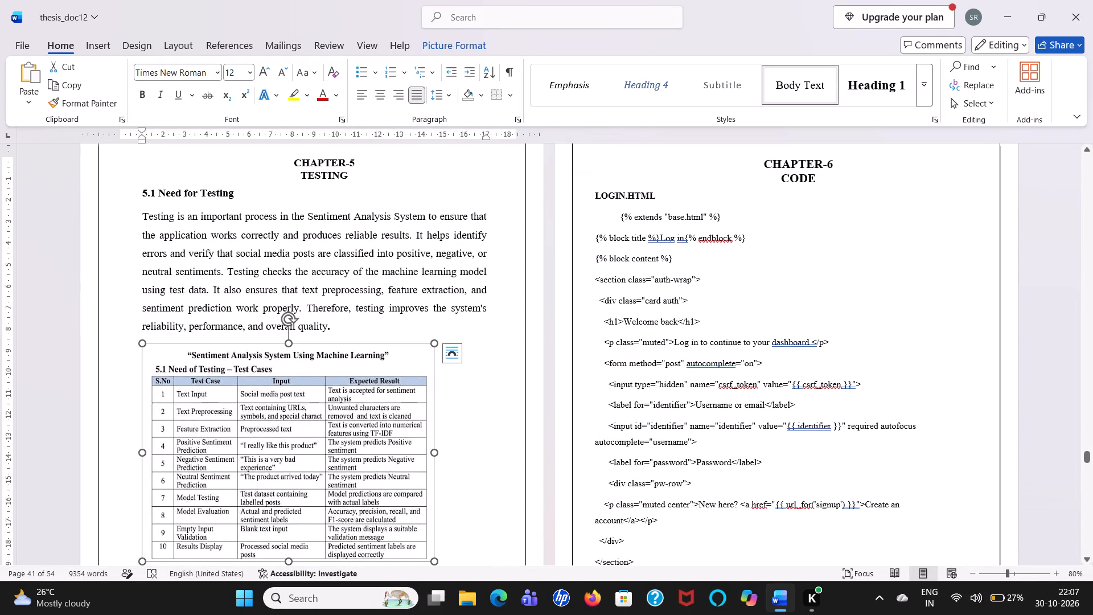
click(277, 368)
click(277, 368)
click(185, 377)
In the List of Tables, replace the table name of the third entry, 4.8.1, with "Need of testing – Test Cases".
scroll(716, 359, up, 10)
scroll(716, 359, up, 11)
scroll(716, 359, up, 20)
scroll(716, 359, up, 20)
scroll(716, 359, up, 20)
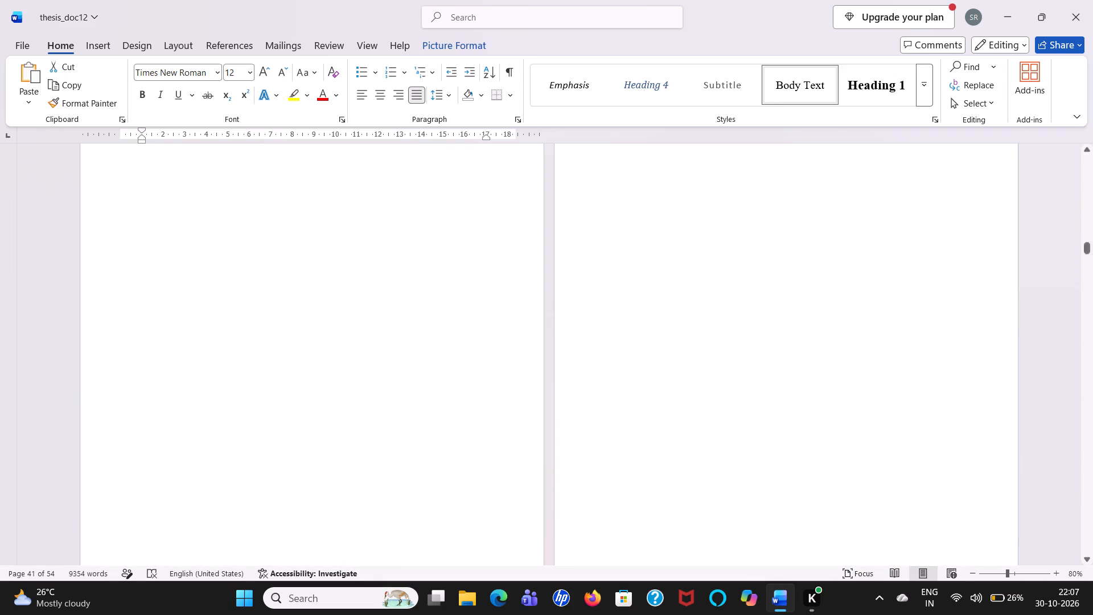
scroll(716, 359, up, 20)
scroll(716, 359, up, 20)
scroll(716, 359, up, 5)
scroll(716, 359, up, 20)
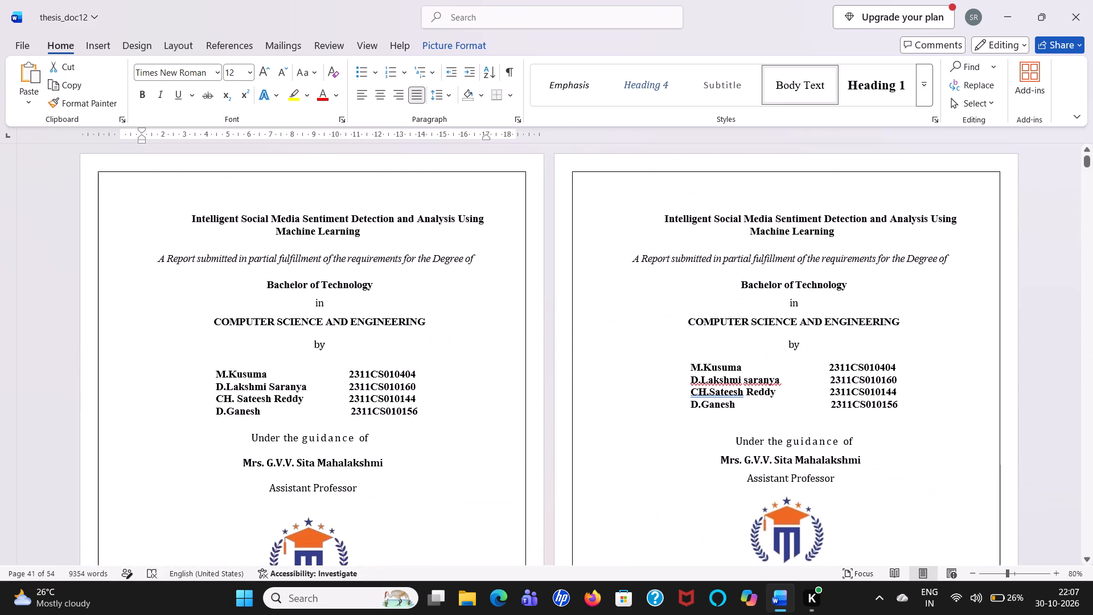
scroll(716, 359, down, 3)
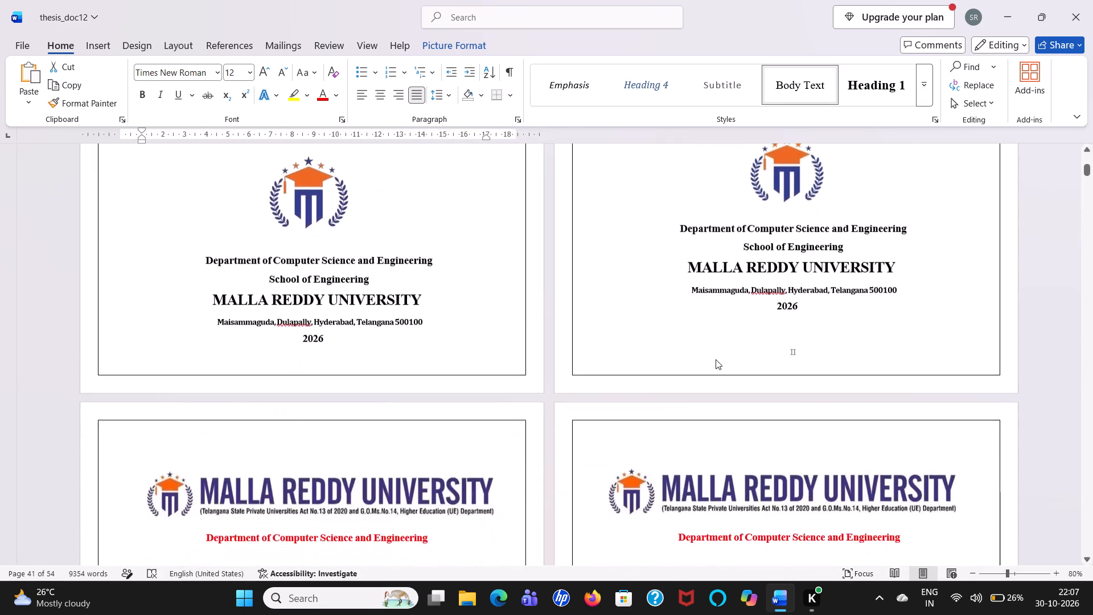
scroll(716, 359, down, 11)
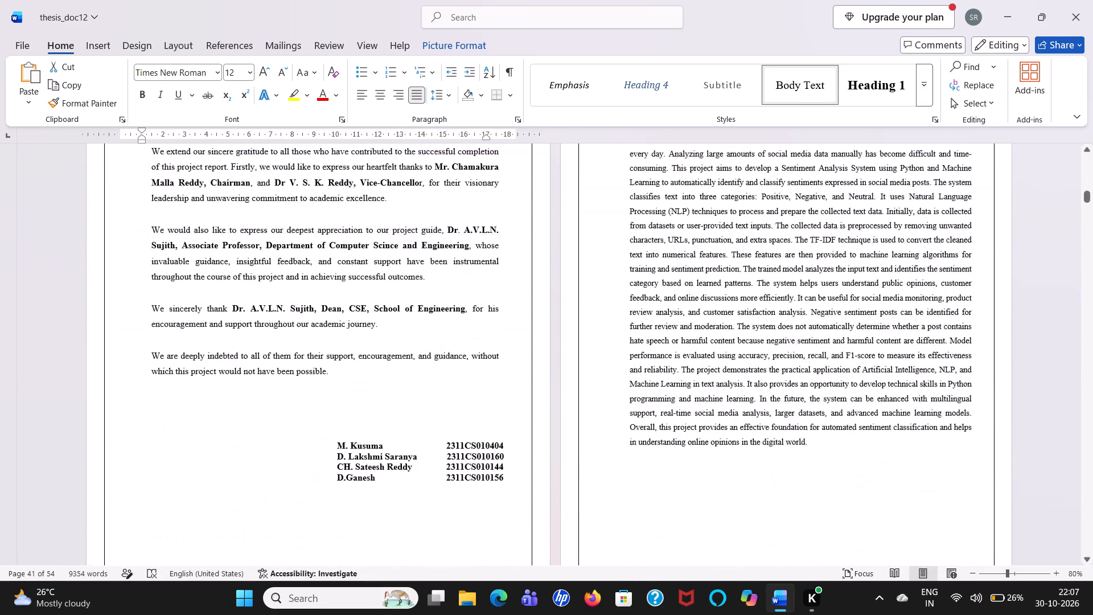
scroll(716, 359, down, 6)
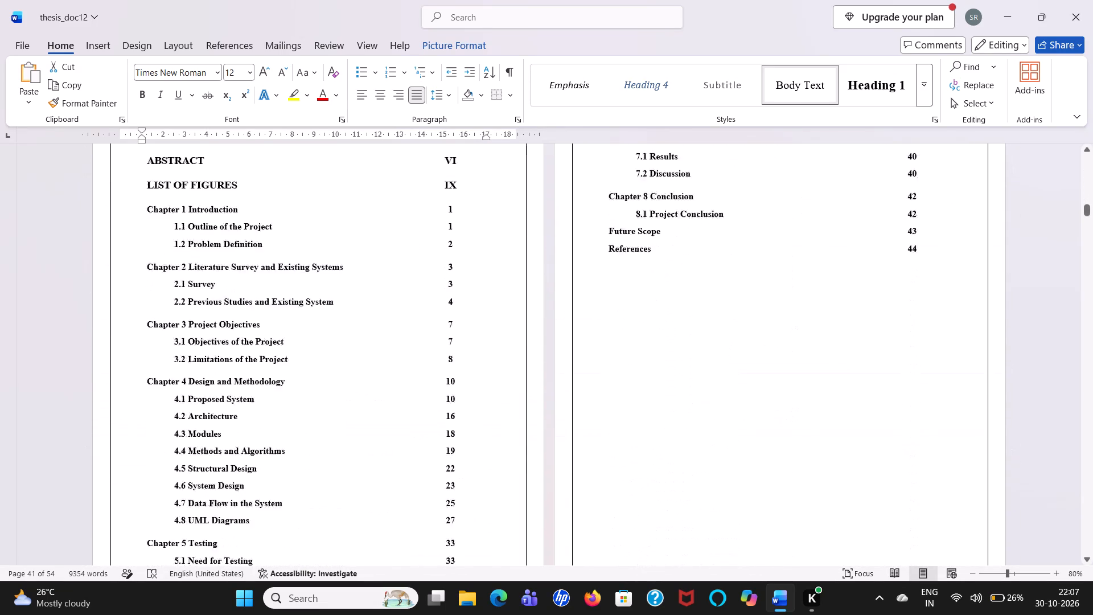
scroll(720, 390, down, 5)
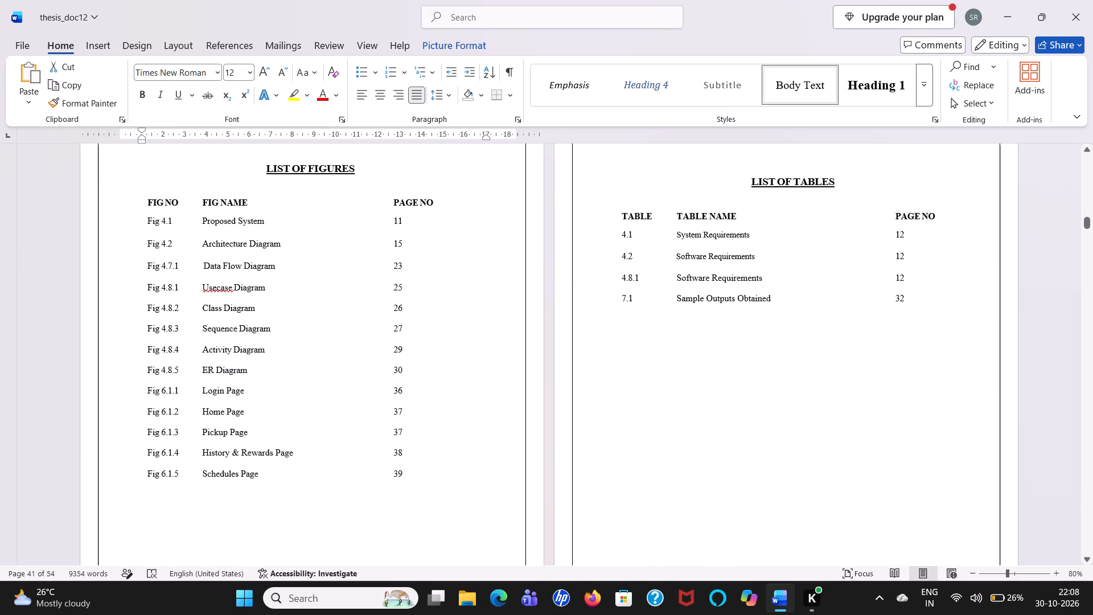
click(763, 277)
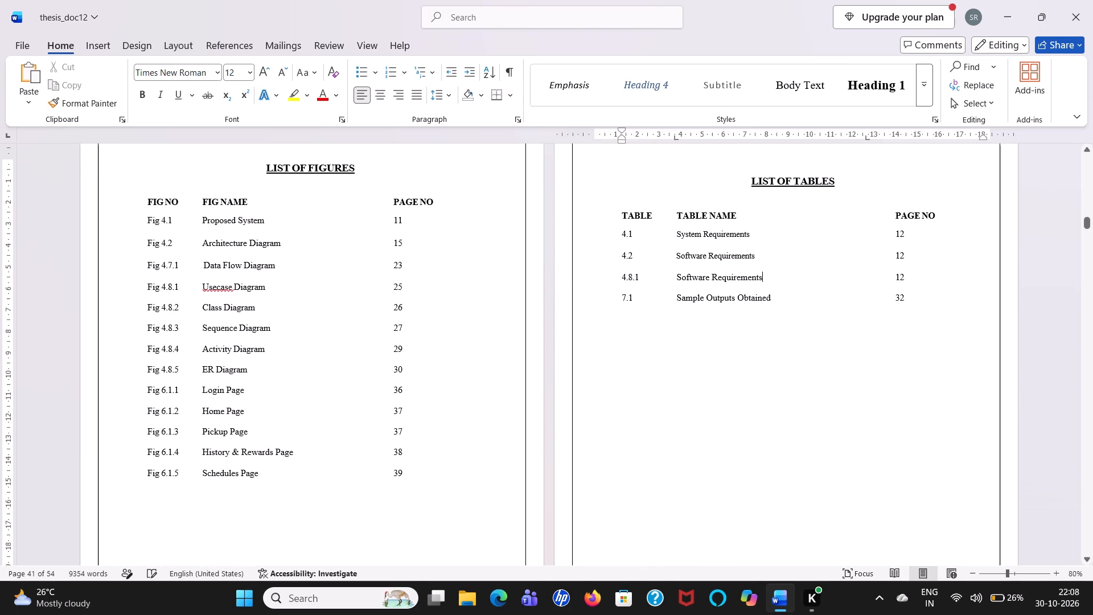
key(BackSpace)
key(BackSpace)
key(BackSpace)
key(BackSpace)
key(BackSpace)
key(BackSpace)
key(BackSpace)
key(BackSpace)
key(BackSpace)
key(BackSpace)
key(BackSpace)
key(BackSpace)
key(BackSpace)
key(BackSpace)
key(BackSpace)
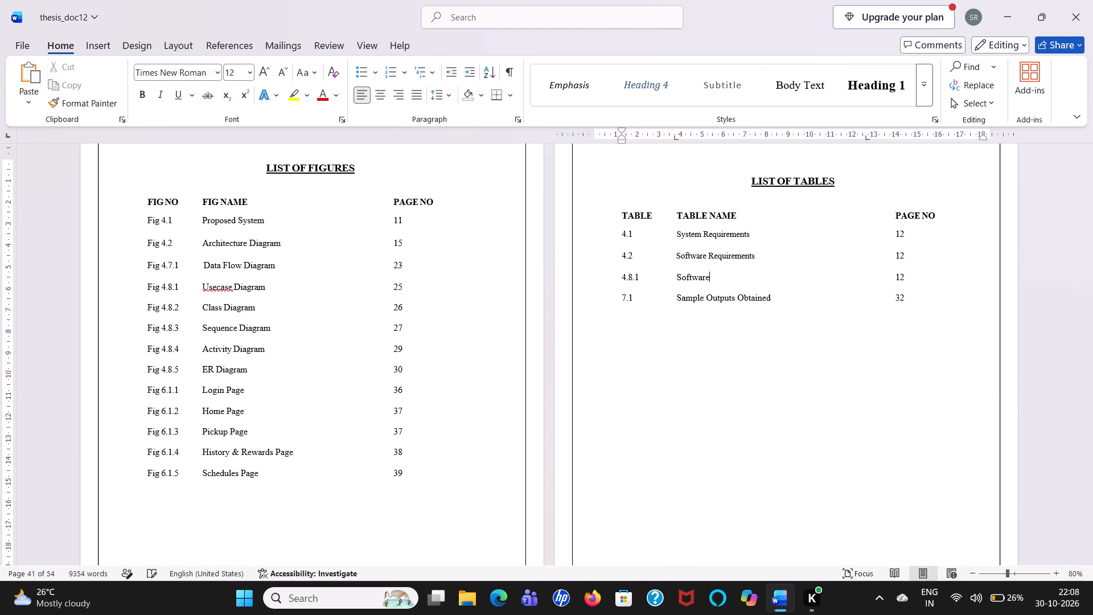
key(BackSpace)
key(BackSpace)
key(BackSpace)
key(BackSpace)
key(BackSpace)
key(BackSpace)
key(BackSpace)
key(BackSpace)
text(Nedd)
key(BackSpace)
key(BackSpace)
text(ed)
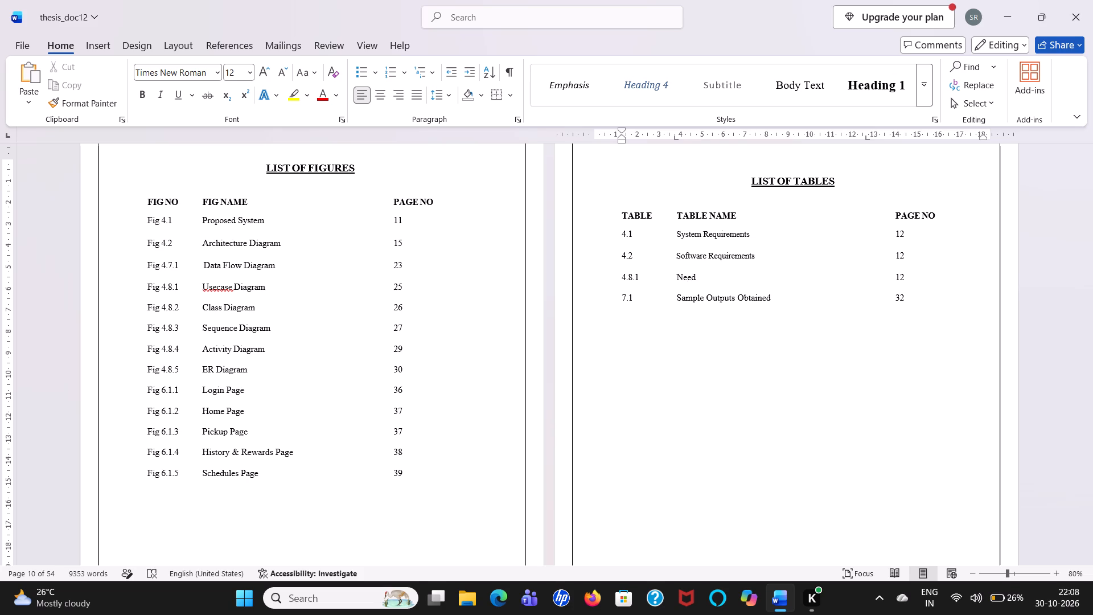
key(space)
text(of)
key(space)
text(testing -)
key(space)
text(Test Cases)
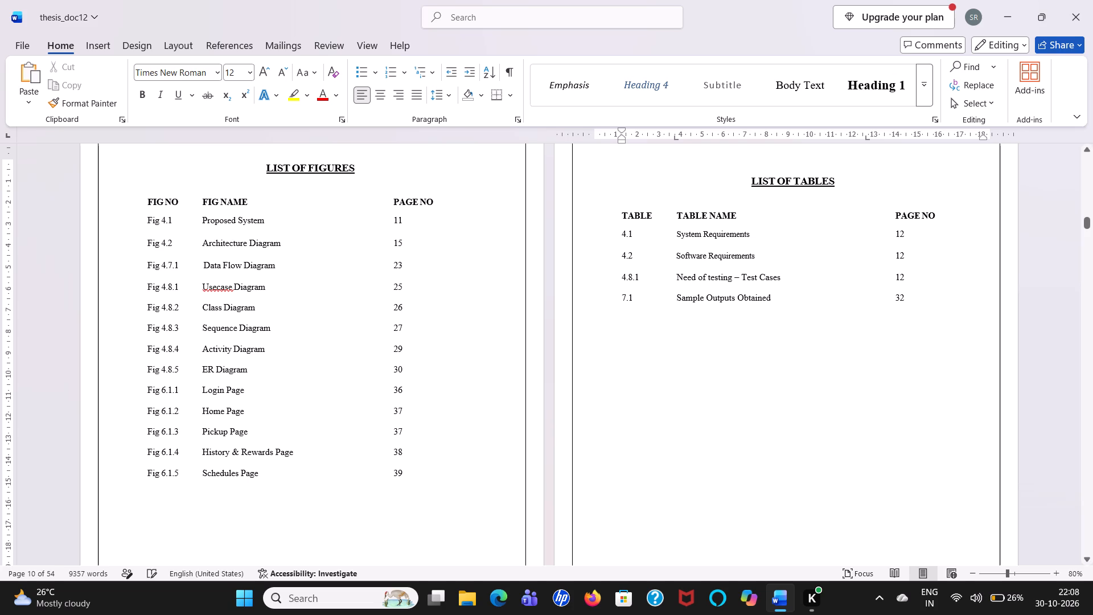
Set the page number of the "Need of testing – Test Cases" entry in the List of Tables to 31.
click(921, 274)
key(BackSpace)
key(BackSpace)
key(3)
key(1)
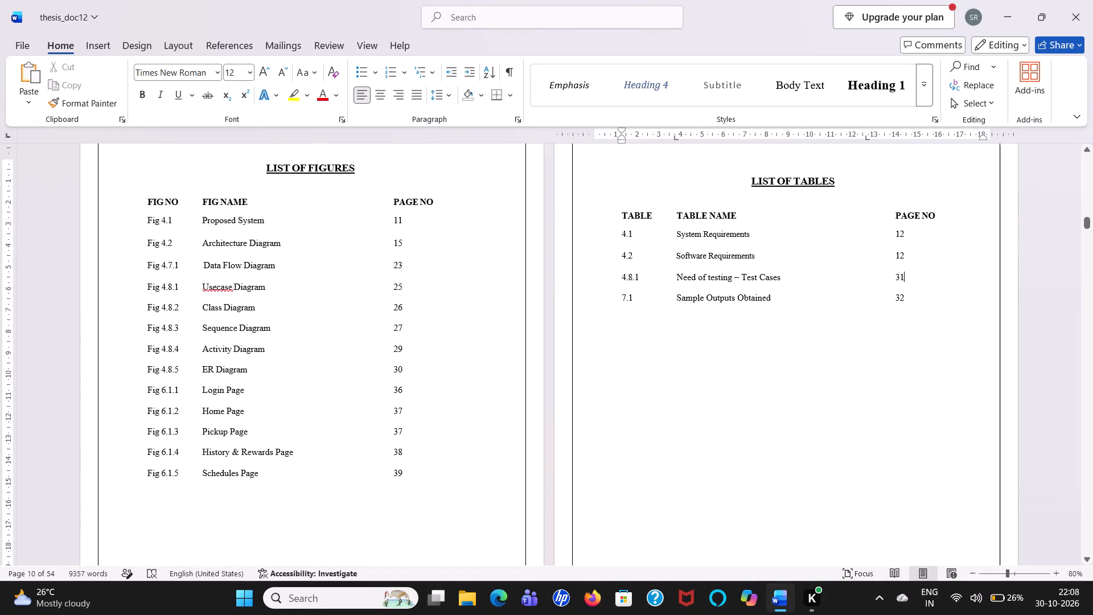
Change the table number of the "Need of testing – Test Cases" entry in the List of Tables to 5.1.
click(630, 277)
key(BackSpace)
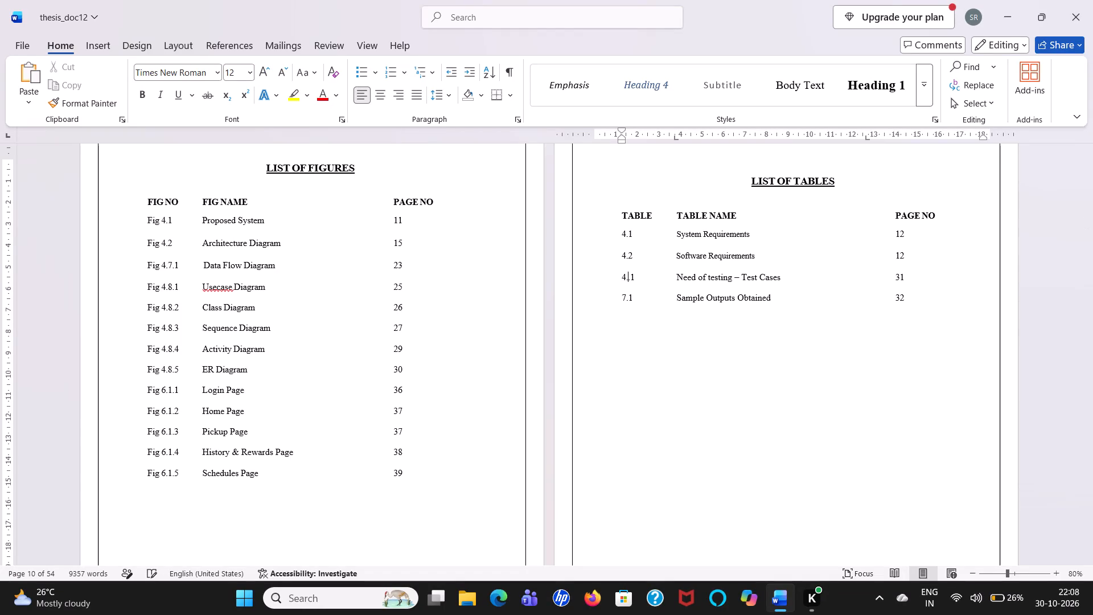
key(BackSpace)
key(BackSpace)
text(5.)
key(BackSpace)
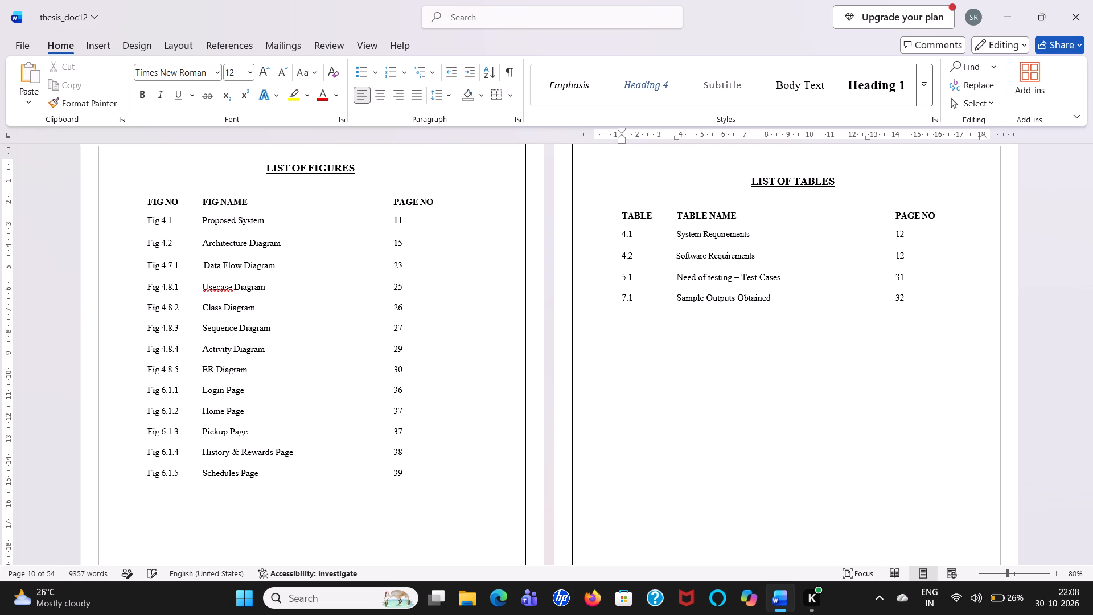
Look through the chapters, from the conclusion back to chapter 4, for any further tables that belong in the List of Tables.
scroll(754, 261, down, 2)
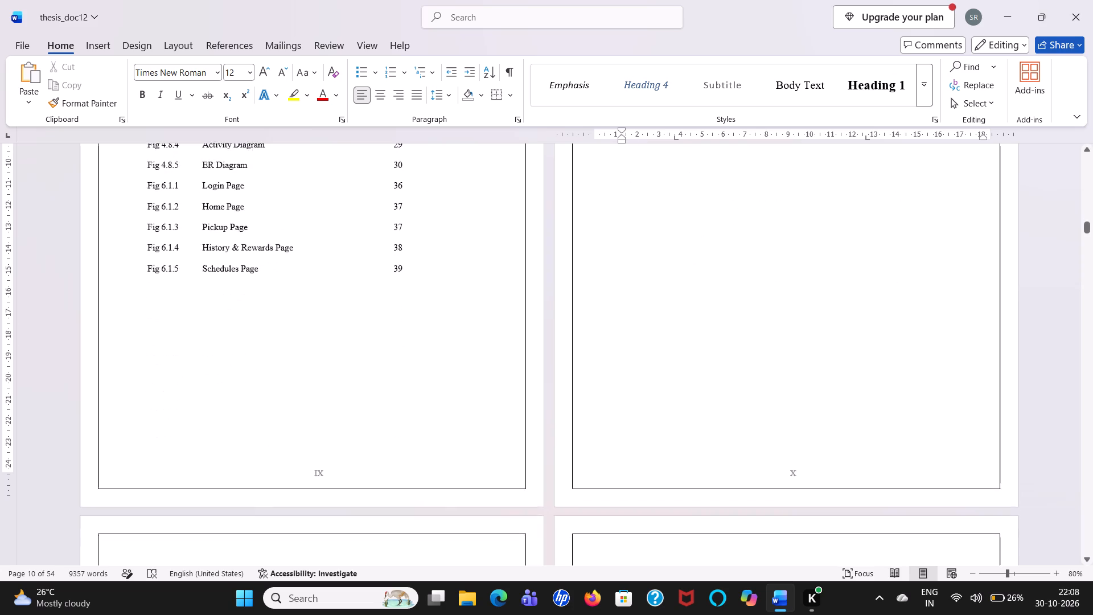
scroll(754, 261, down, 4)
scroll(754, 261, down, 20)
scroll(754, 261, down, 20)
scroll(754, 261, down, 6)
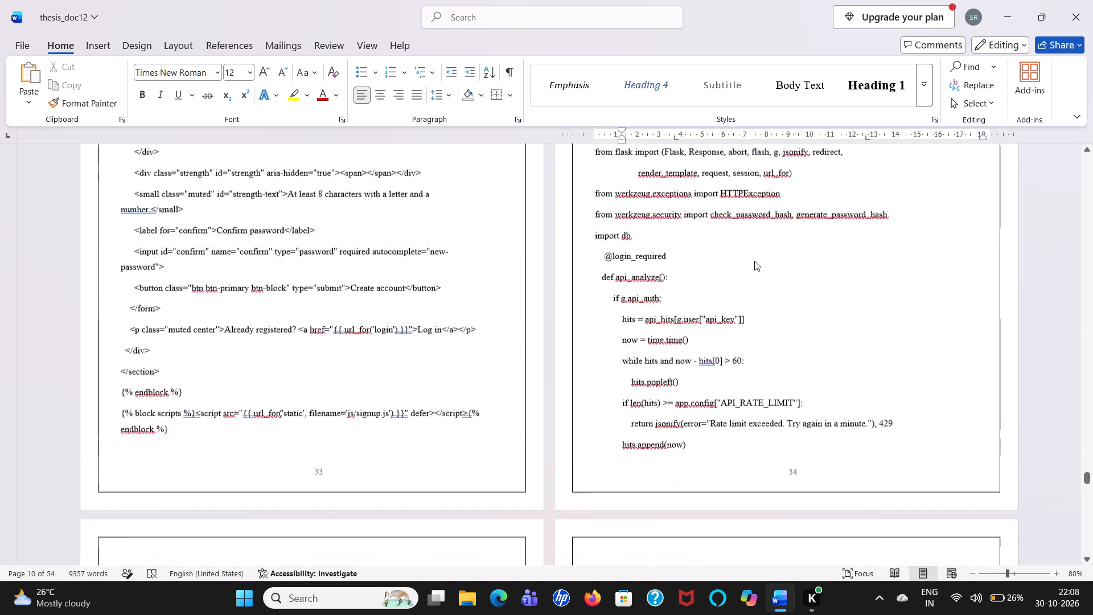
scroll(754, 261, down, 5)
scroll(754, 261, up, 5)
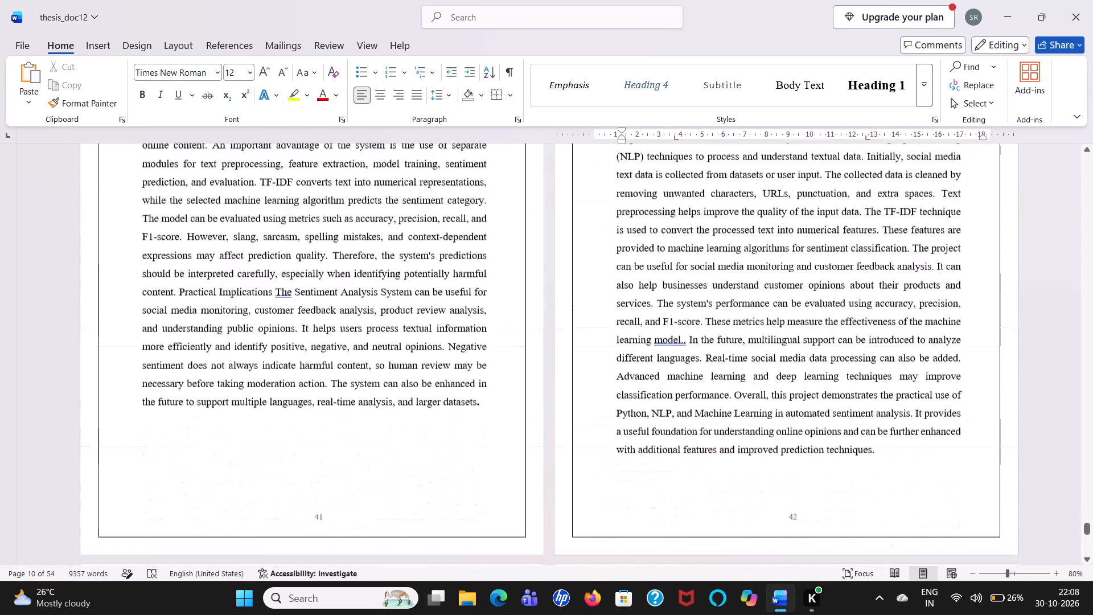
scroll(754, 261, up, 6)
scroll(708, 224, up, 3)
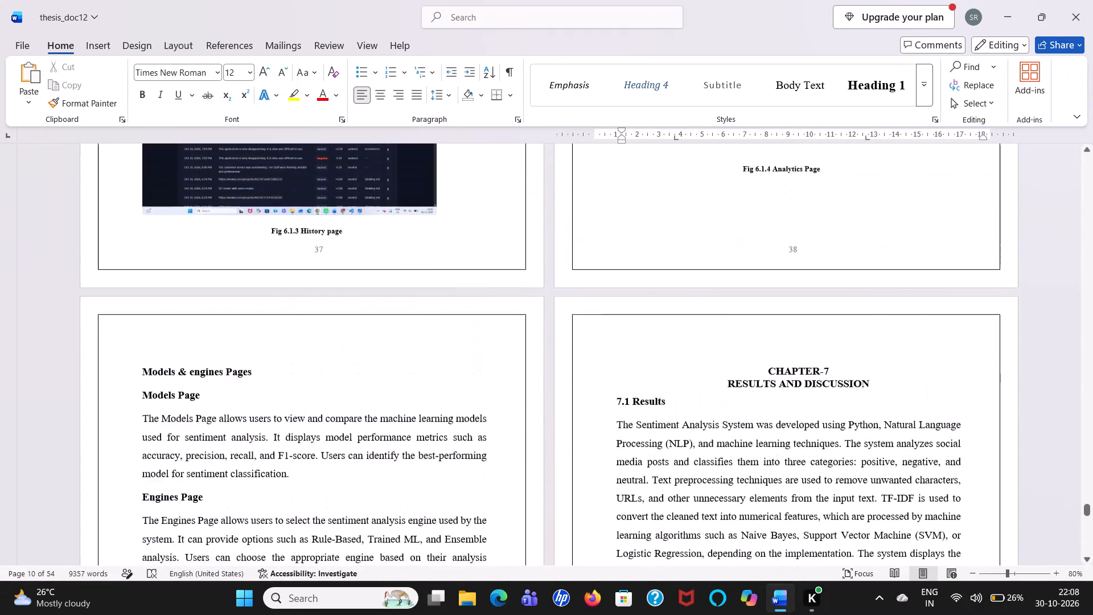
scroll(708, 224, up, 6)
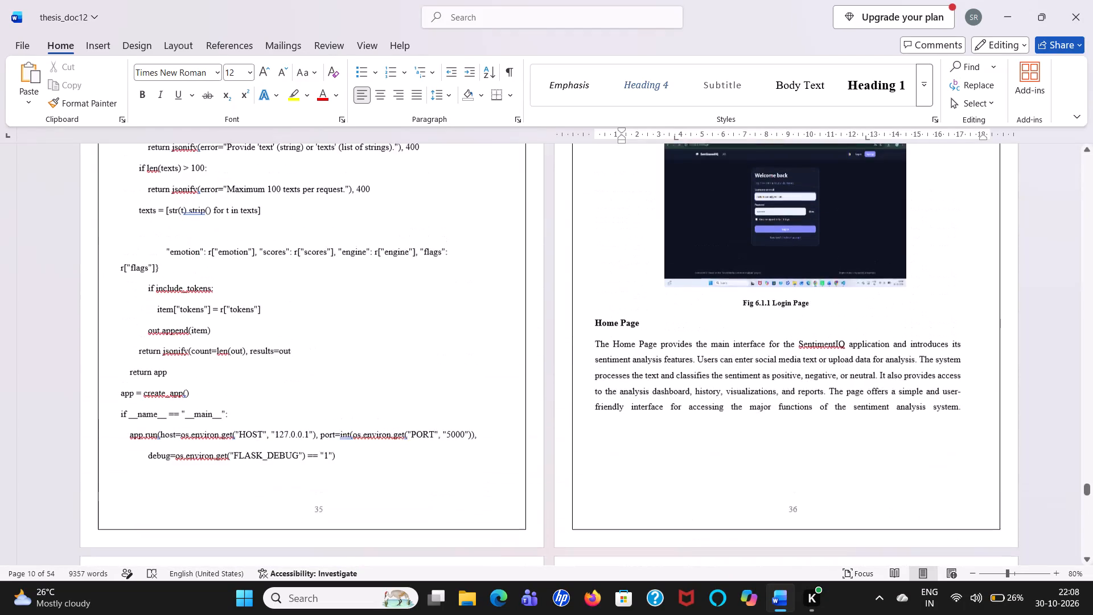
scroll(708, 224, up, 7)
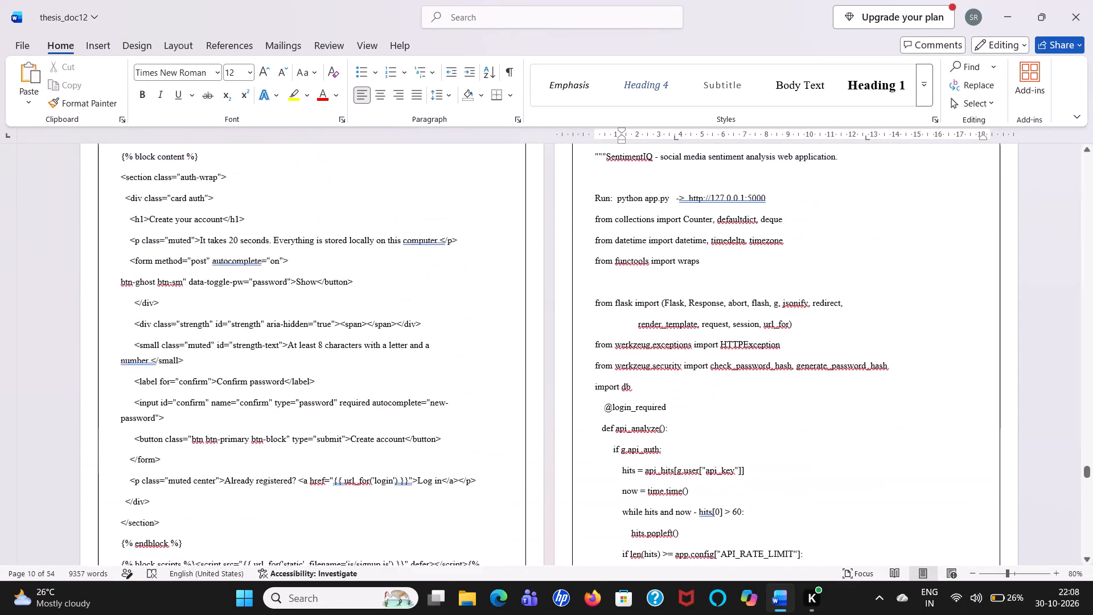
scroll(708, 224, up, 5)
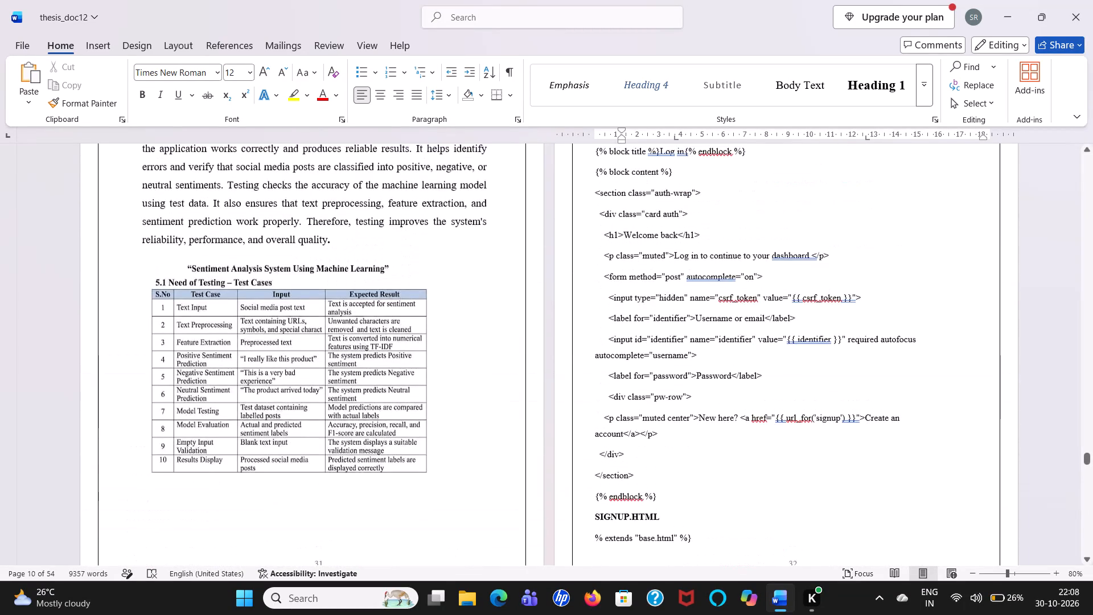
scroll(645, 290, up, 2)
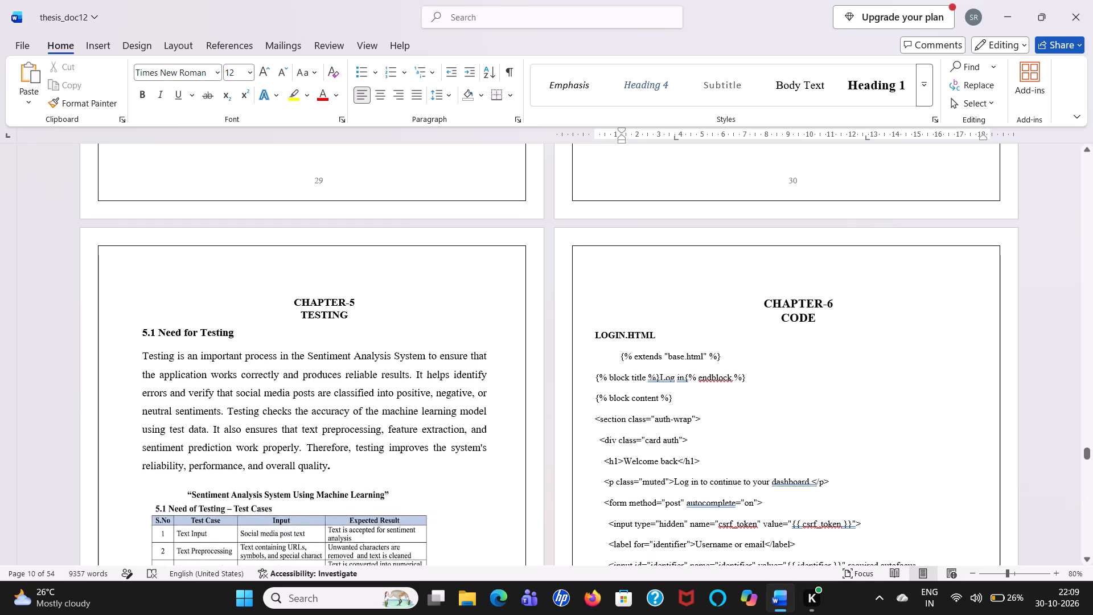
scroll(645, 290, right, 1)
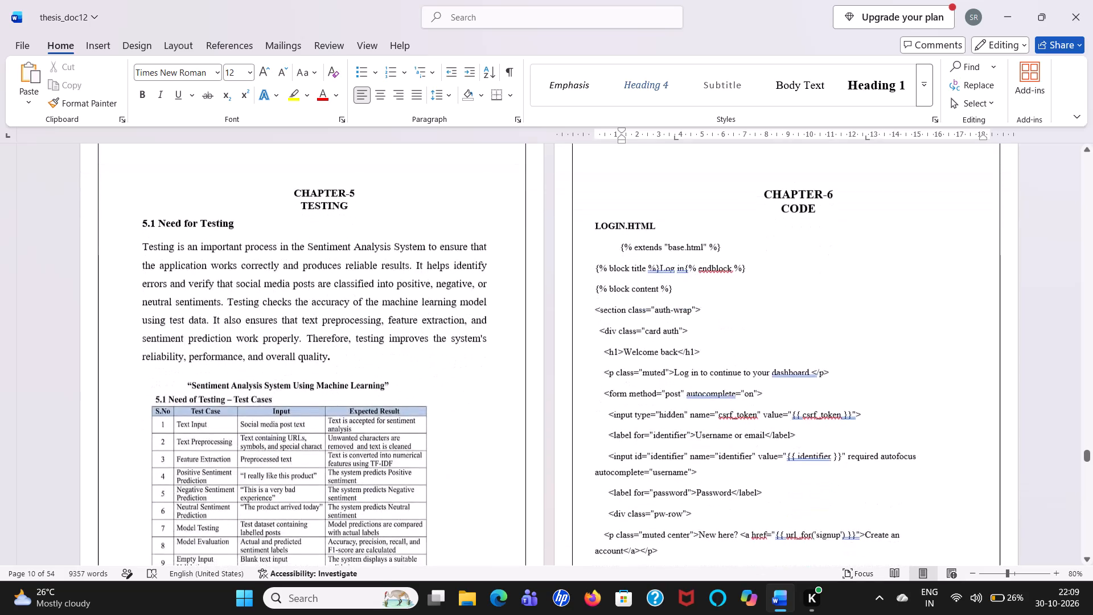
scroll(645, 290, right, 1)
scroll(645, 290, up, 8)
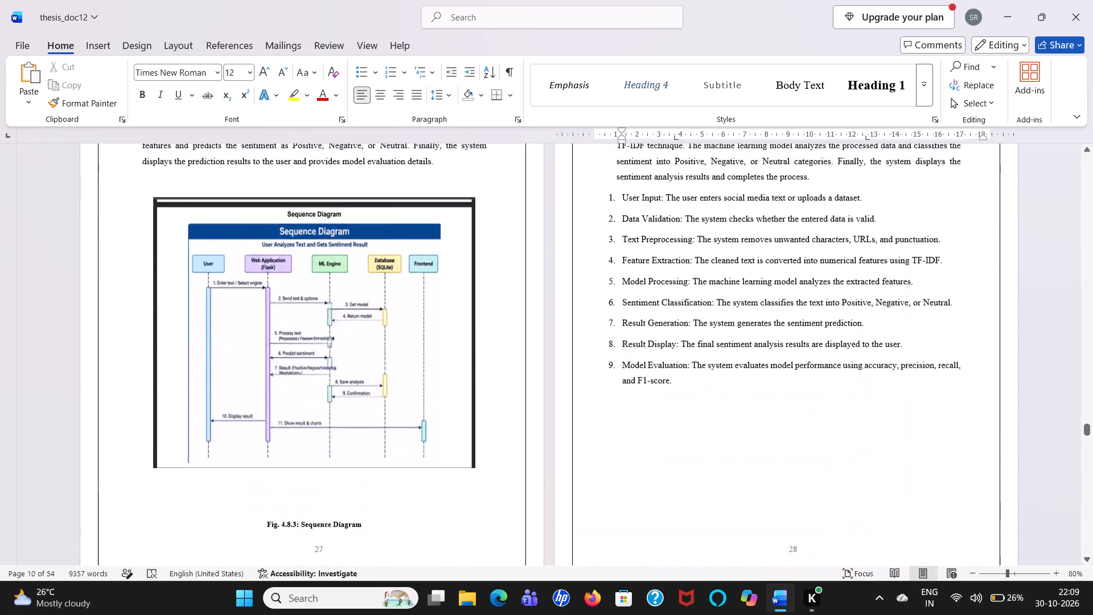
scroll(645, 290, up, 6)
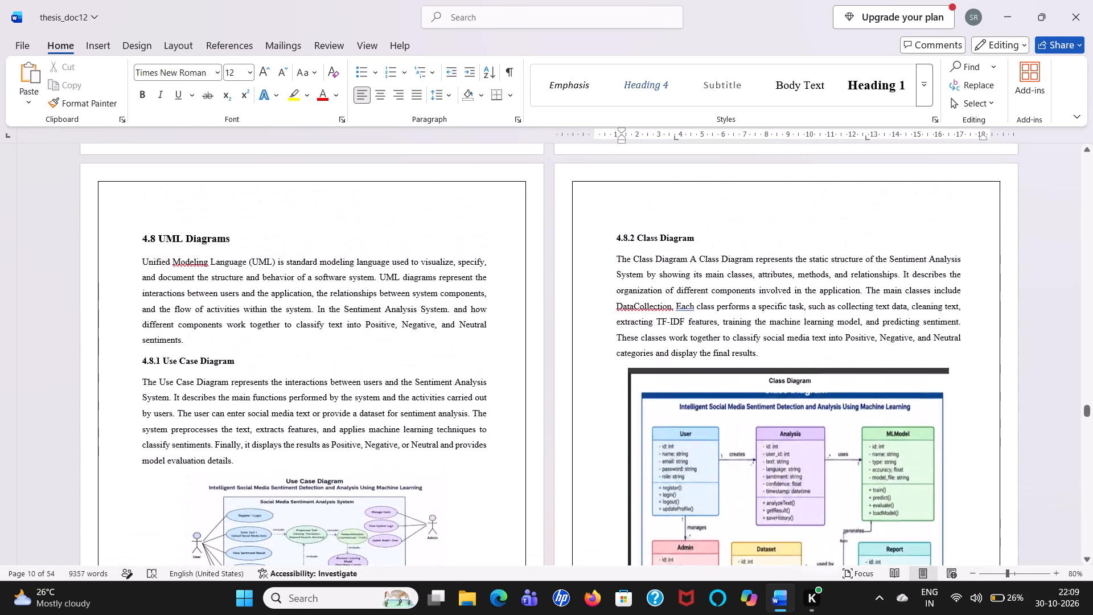
scroll(645, 290, up, 12)
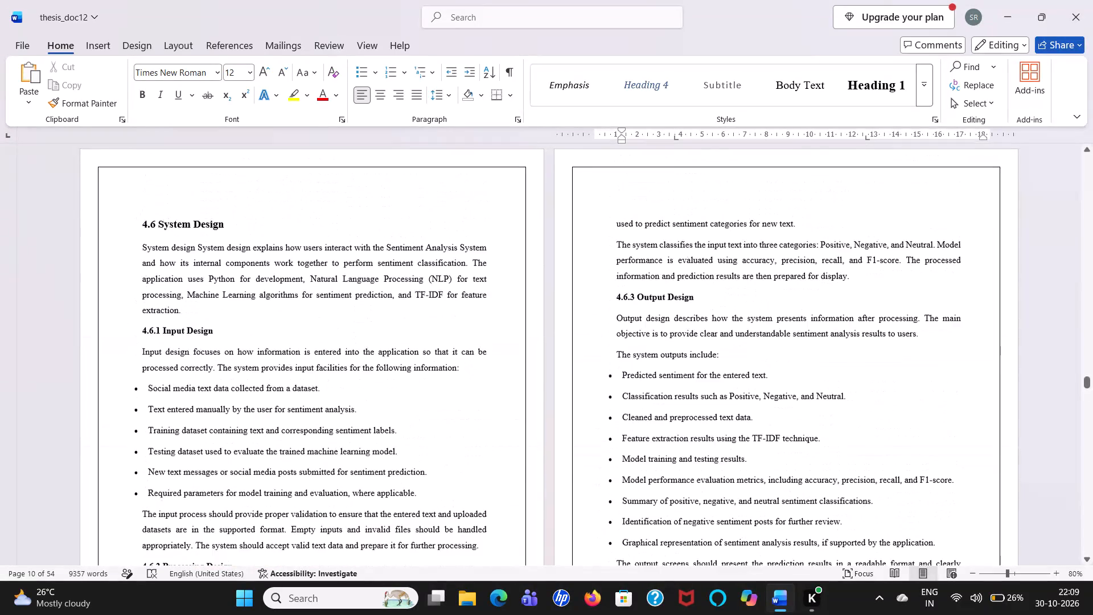
scroll(645, 290, up, 16)
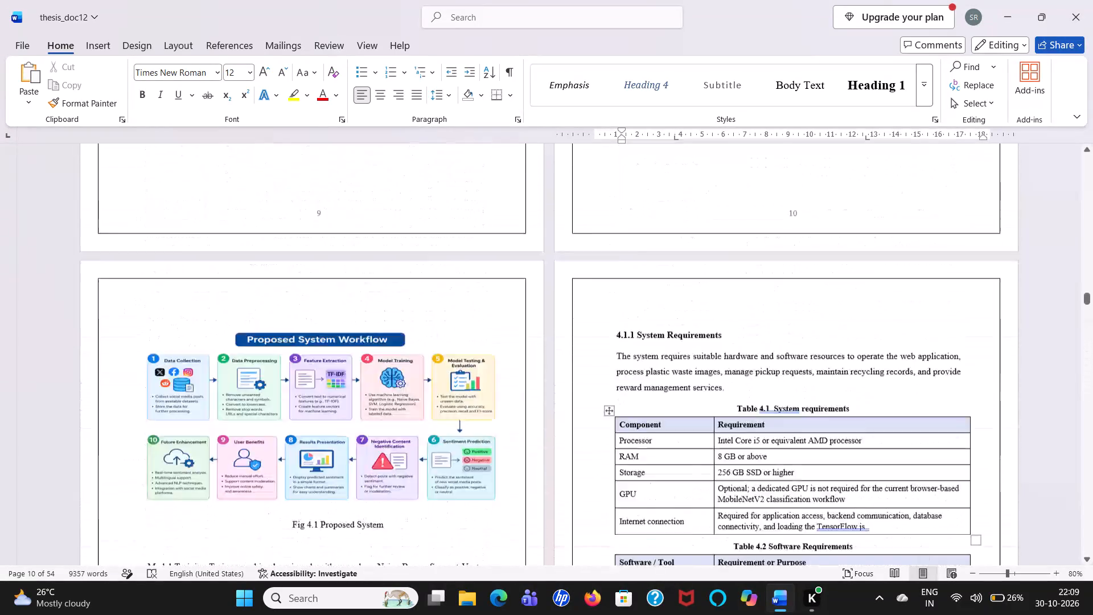
scroll(645, 290, down, 2)
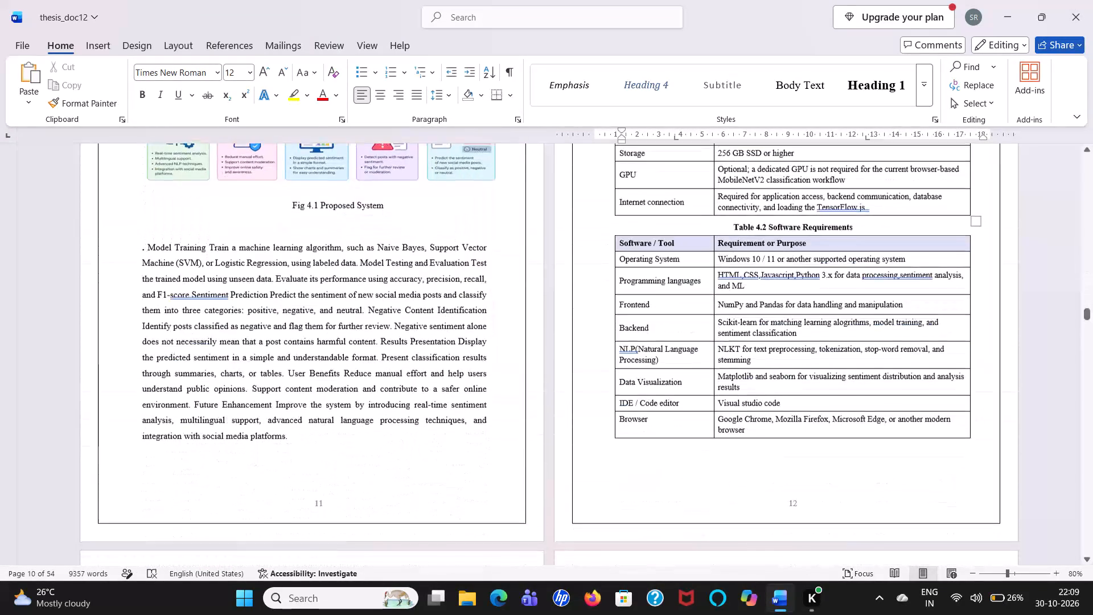
scroll(645, 290, down, 4)
Delete the whole 7.1 "Sample Outputs Obtained" entry from the List of Tables.
scroll(645, 290, up, 15)
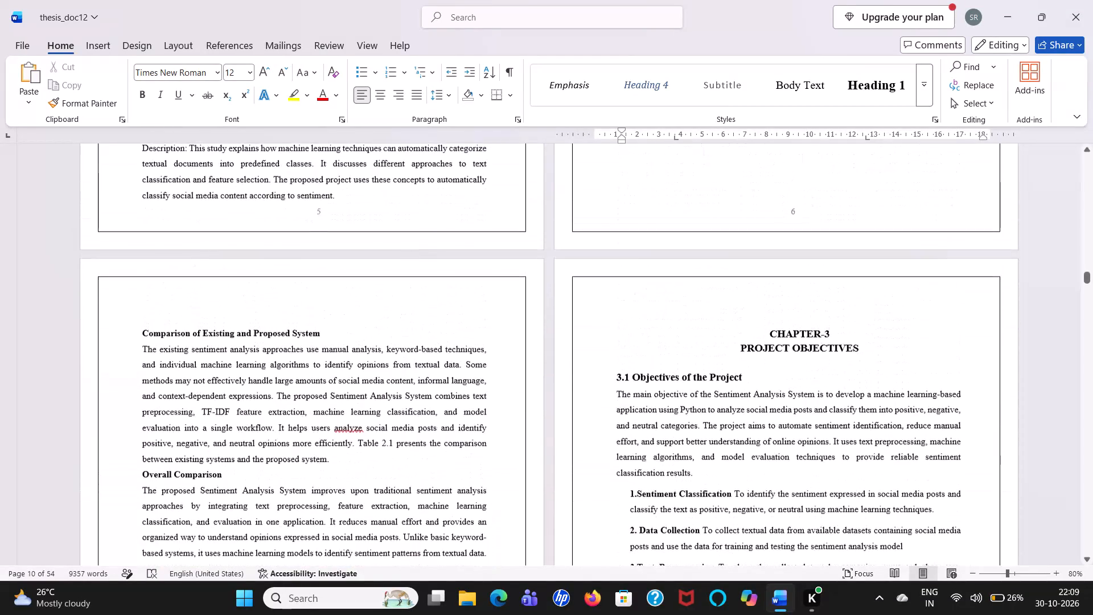
scroll(645, 290, up, 11)
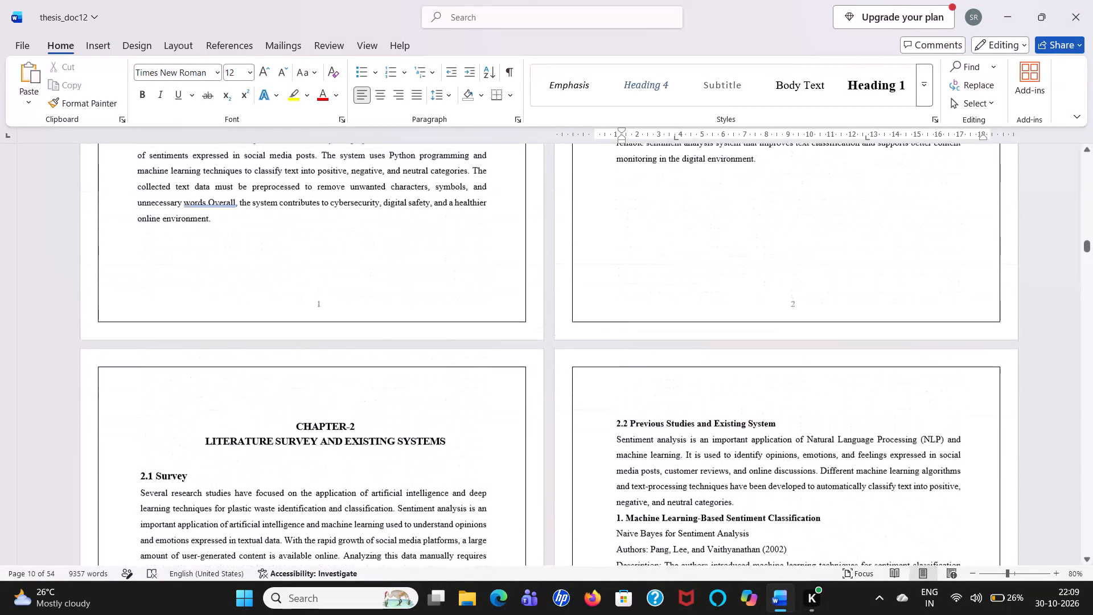
scroll(645, 290, up, 4)
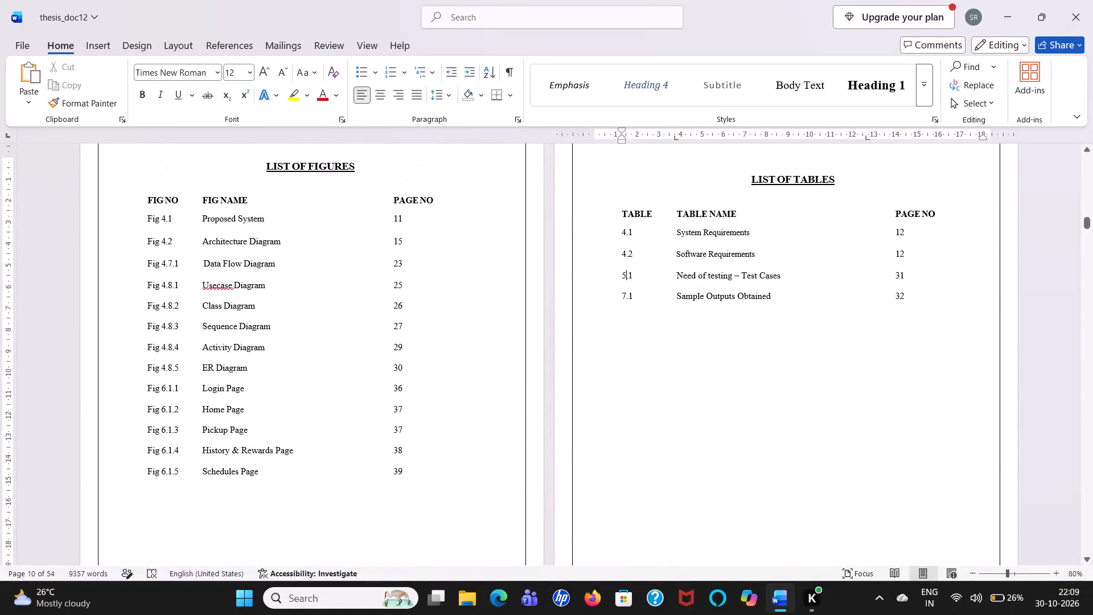
drag(913, 293, 611, 299)
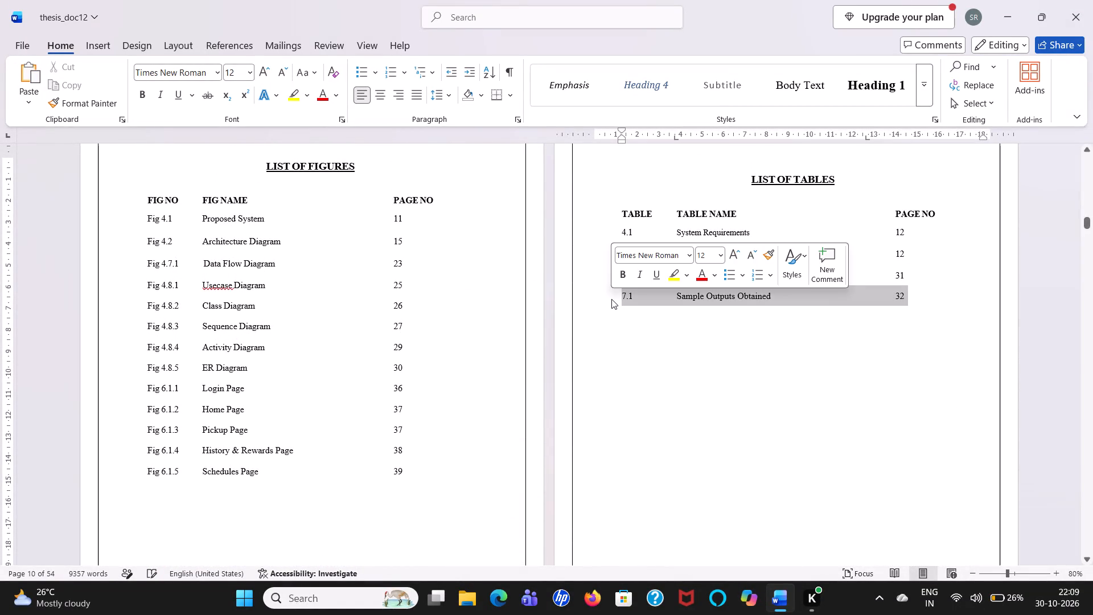
key(BackSpace)
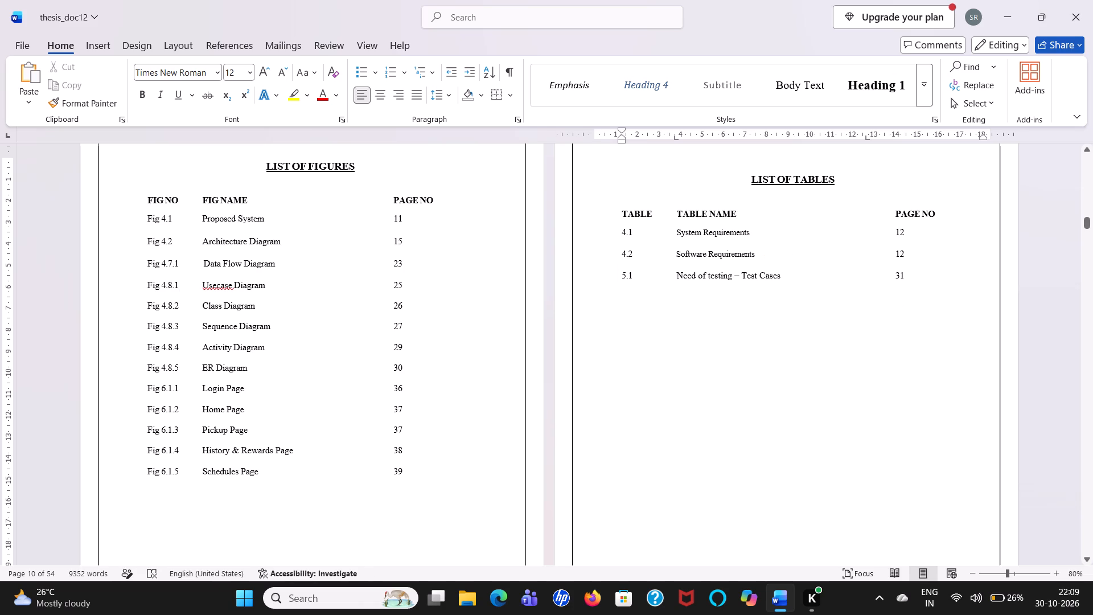
Review the Table of Contents page numbers and compare the Chapter 1 entries with the pages where sections 1.1 and 1.2 start.
scroll(454, 345, up, 5)
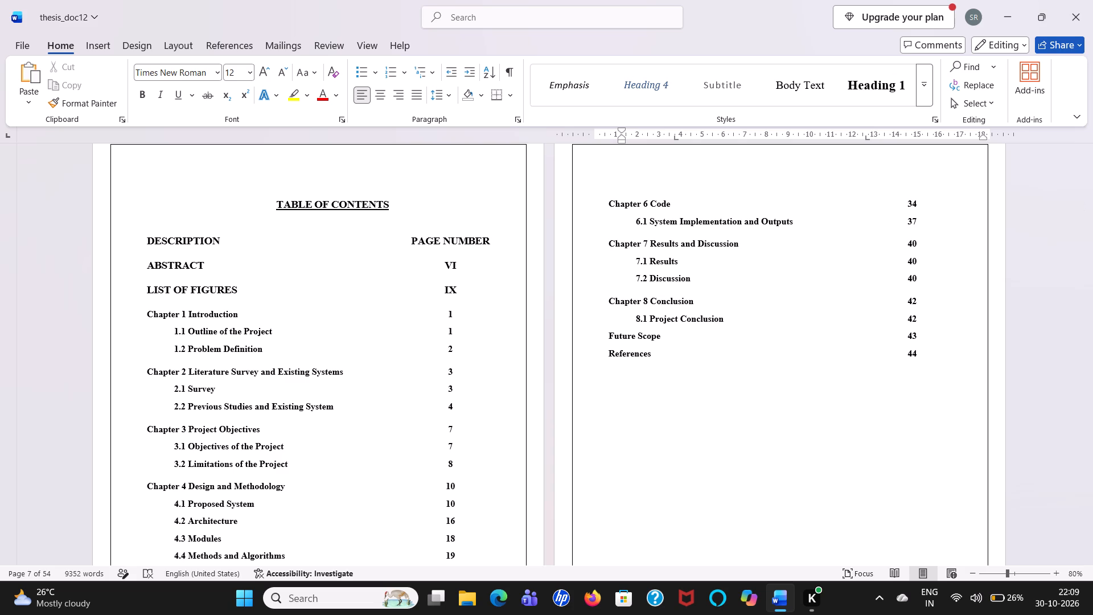
scroll(454, 345, down, 3)
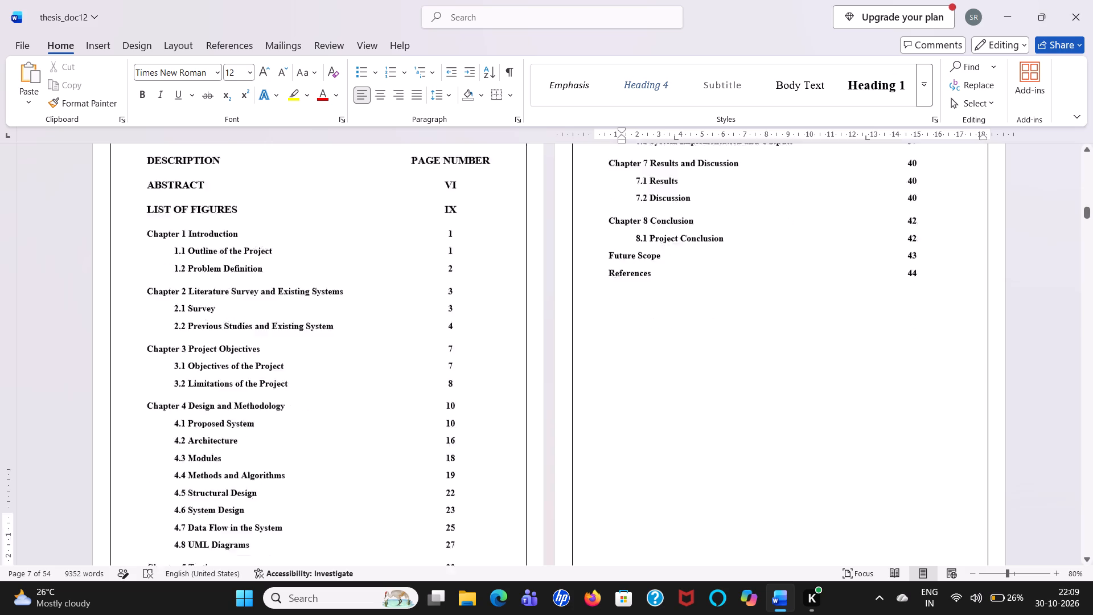
scroll(454, 345, down, 14)
scroll(454, 345, up, 1)
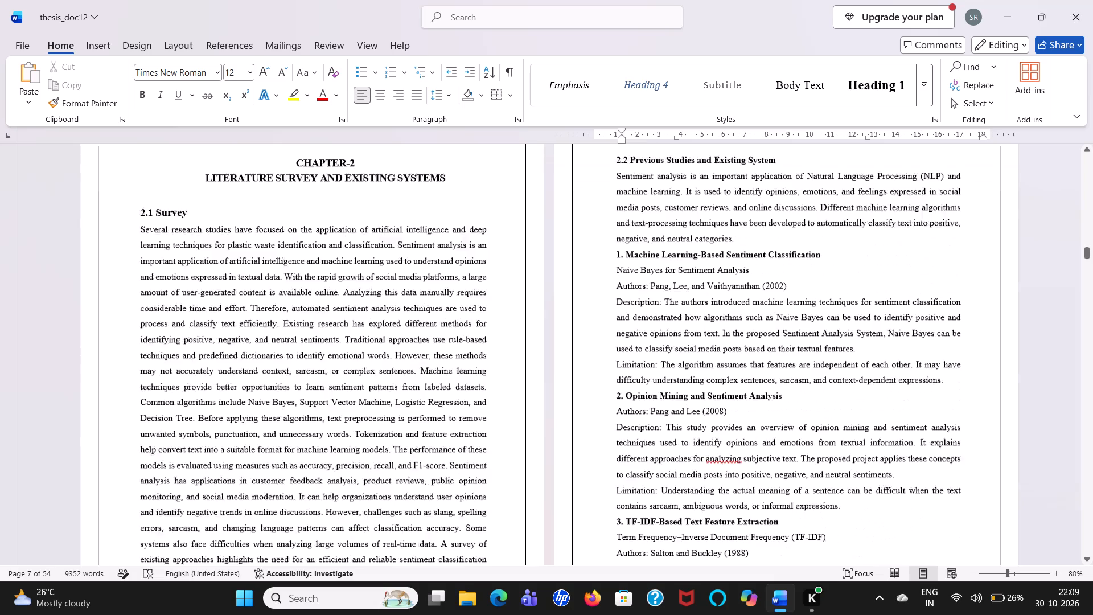
scroll(454, 345, up, 4)
scroll(454, 345, down, 1)
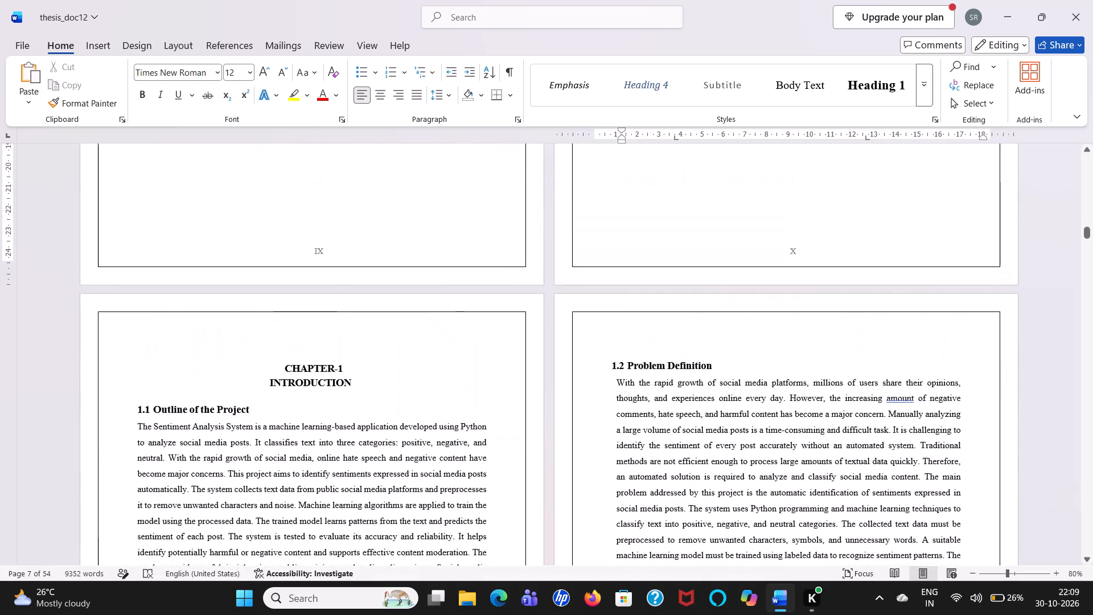
scroll(454, 345, down, 1)
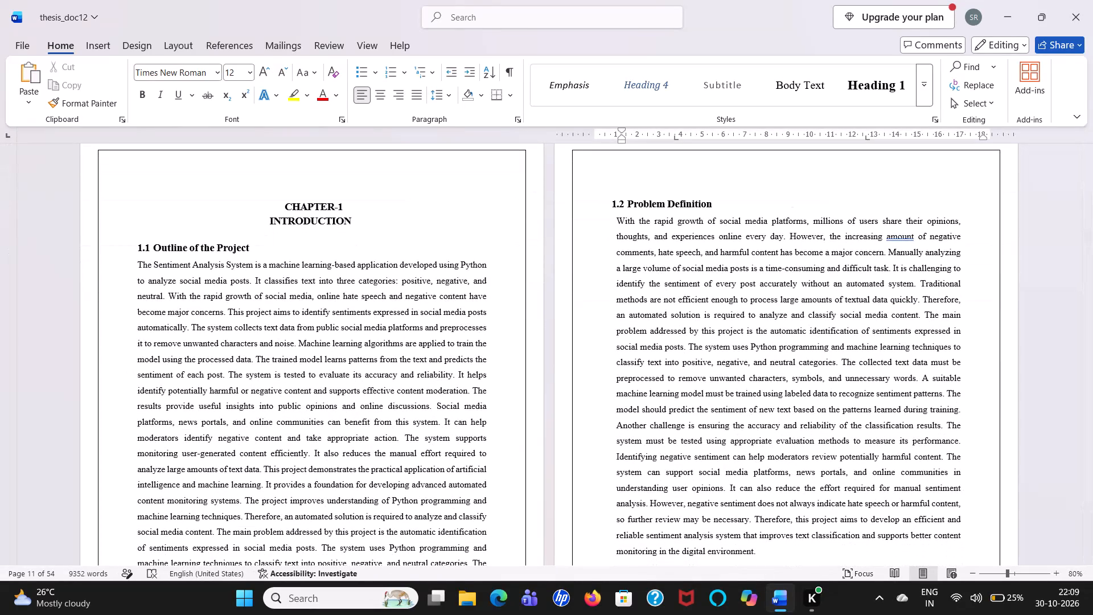
scroll(454, 345, down, 1)
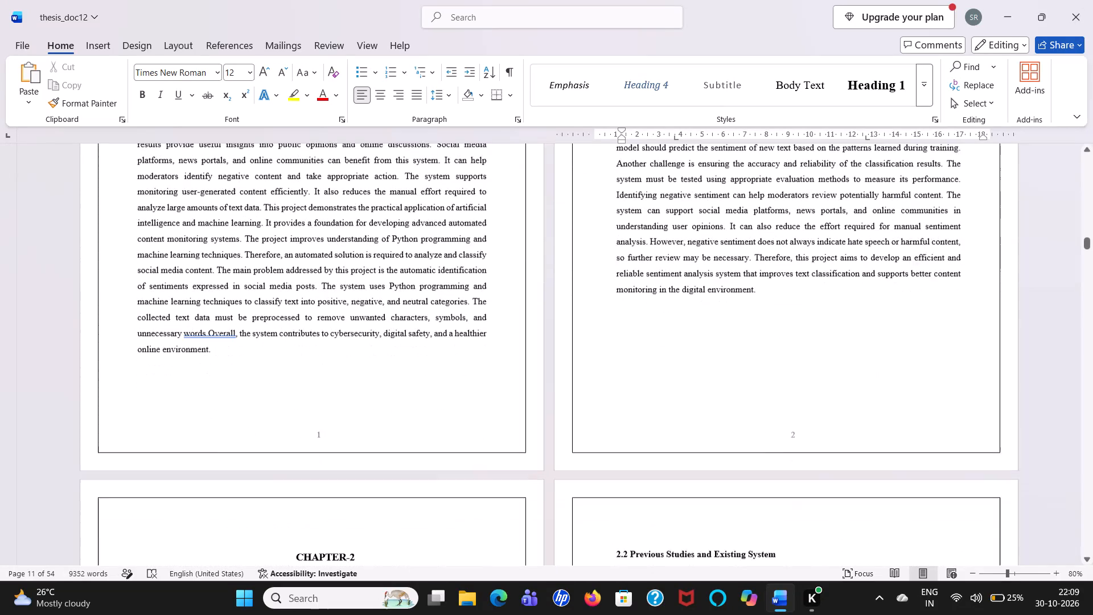
scroll(454, 345, down, 1)
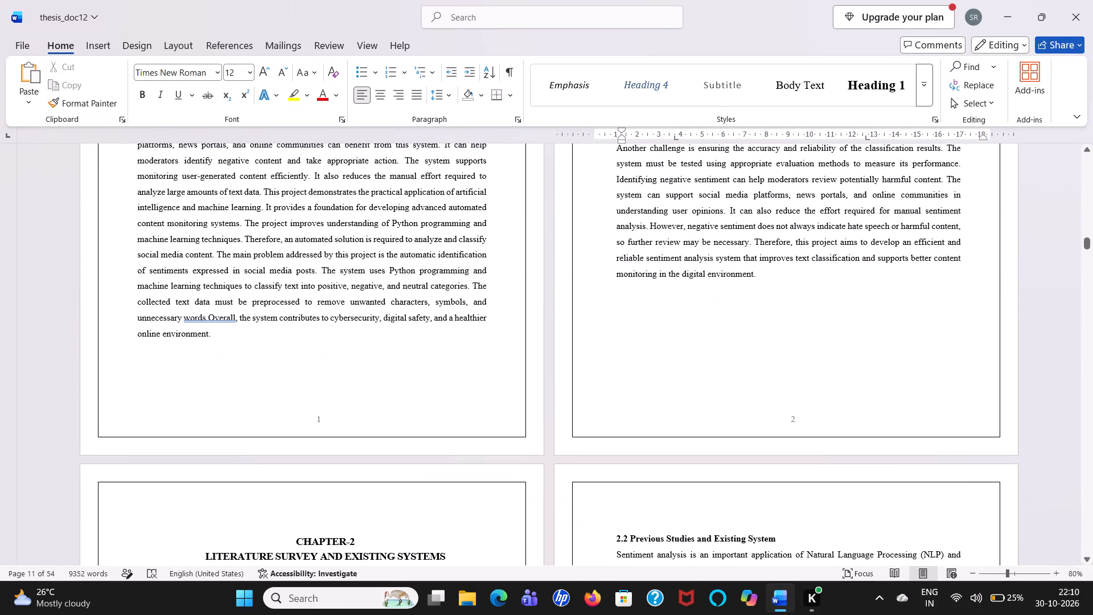
Check the pages on which Chapter 2 and its sections 2.1 and 2.2 start against the Table of Contents.
scroll(454, 345, down, 3)
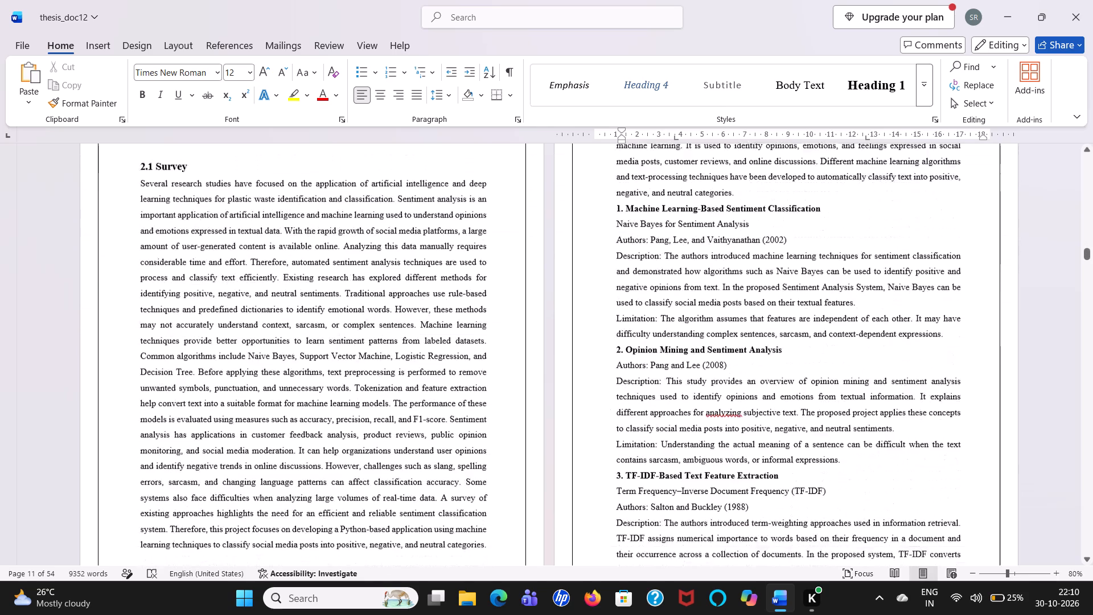
scroll(454, 345, down, 1)
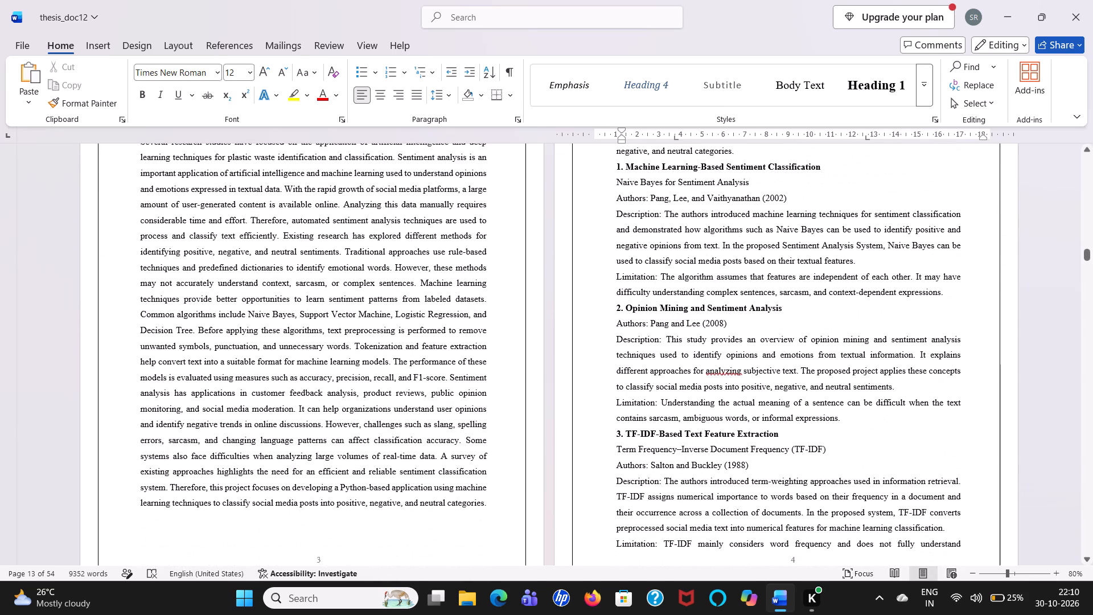
scroll(603, 466, up, 1)
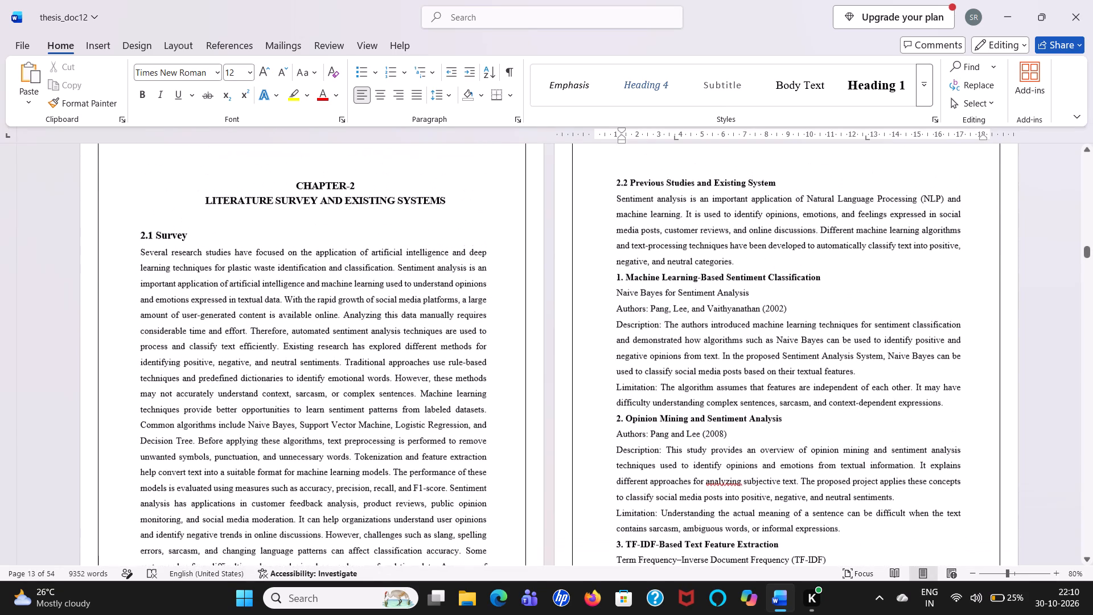
scroll(603, 466, up, 1)
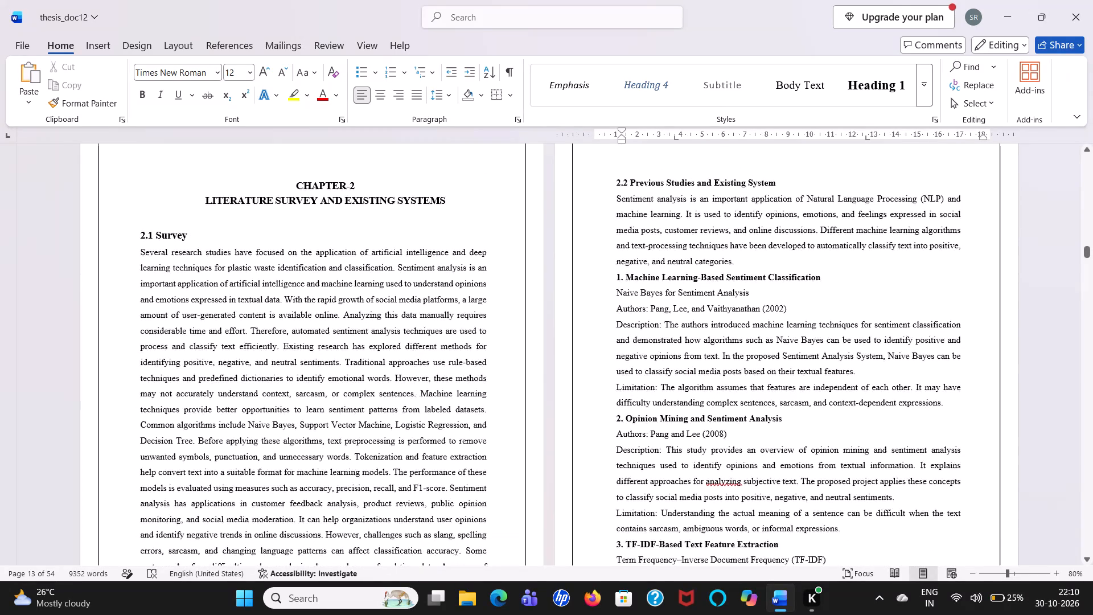
scroll(603, 466, down, 4)
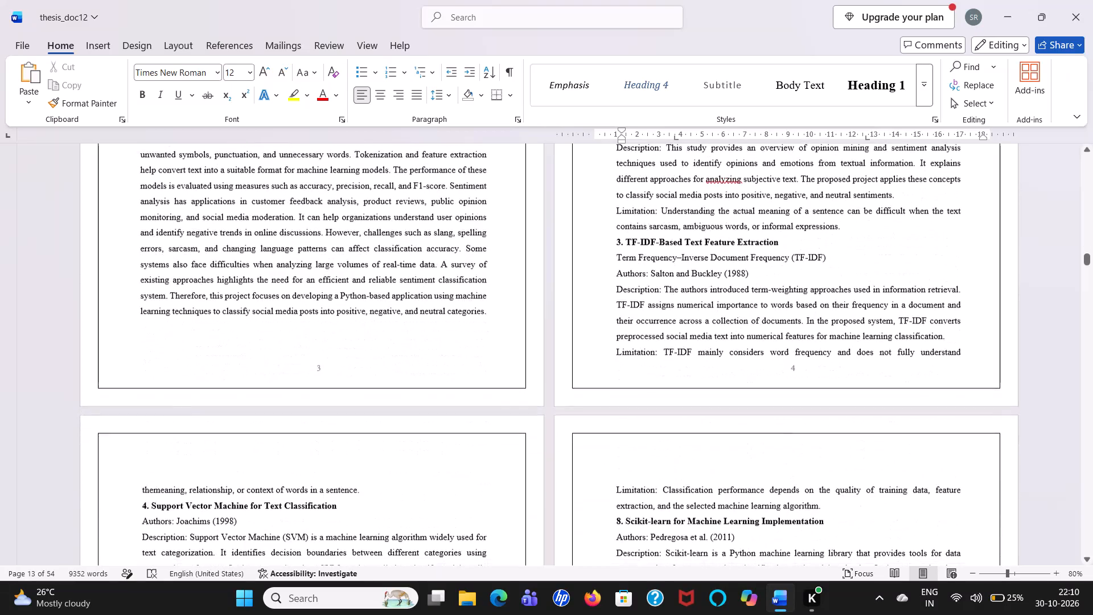
scroll(603, 466, down, 4)
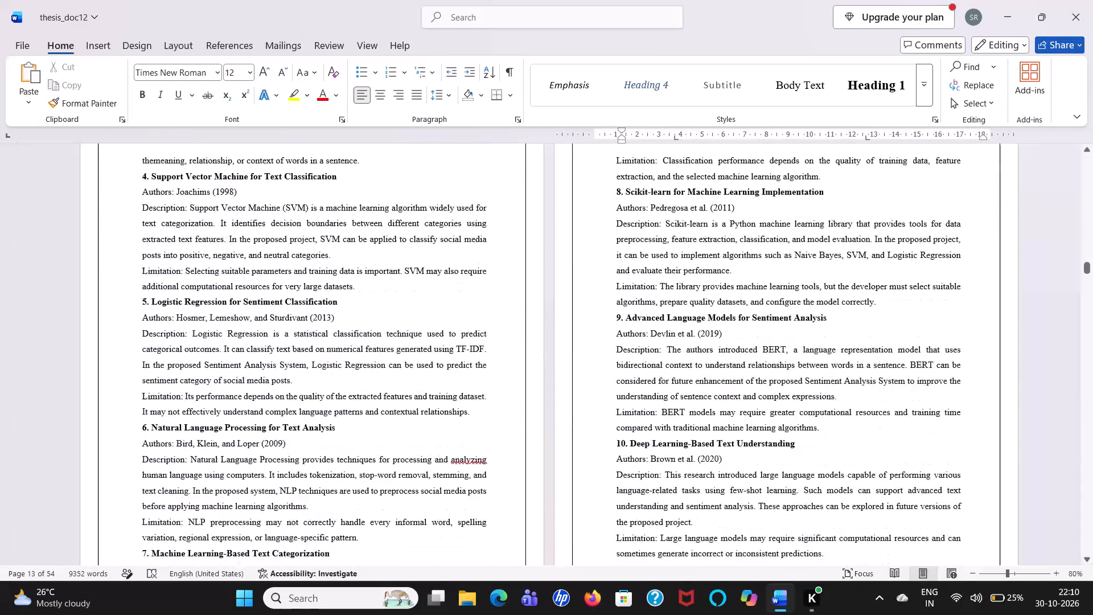
scroll(603, 466, down, 2)
scroll(603, 466, up, 2)
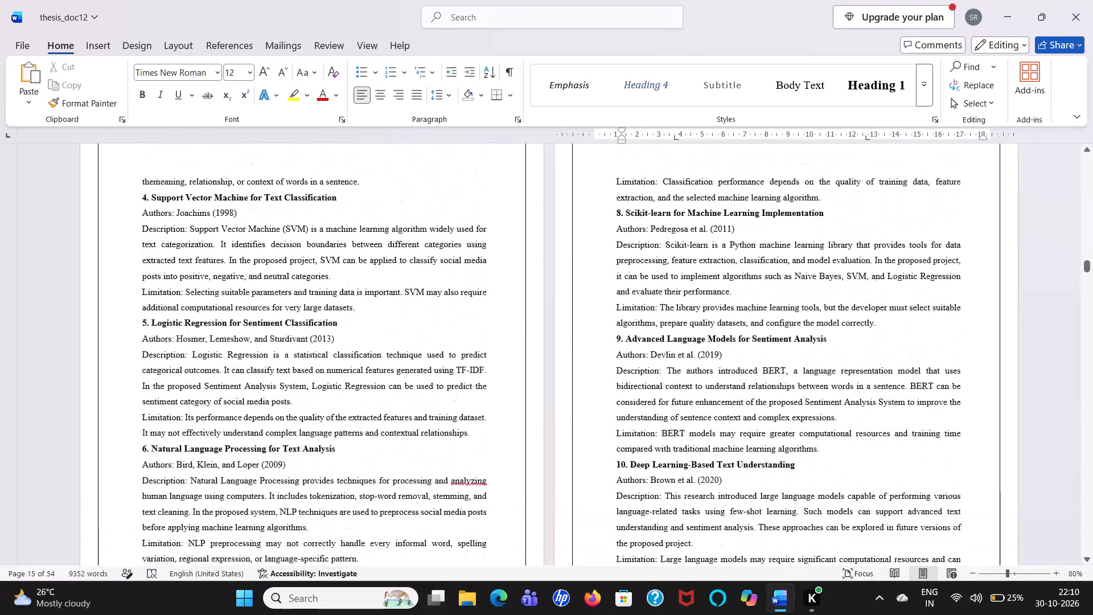
scroll(603, 466, up, 1)
scroll(603, 466, down, 5)
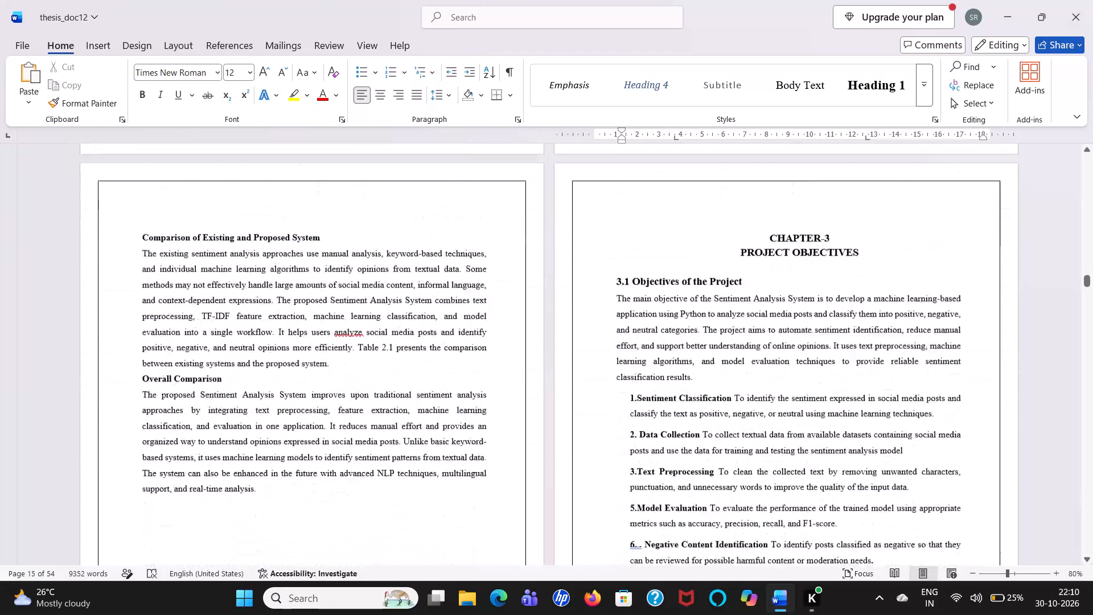
scroll(603, 466, down, 1)
scroll(603, 466, up, 7)
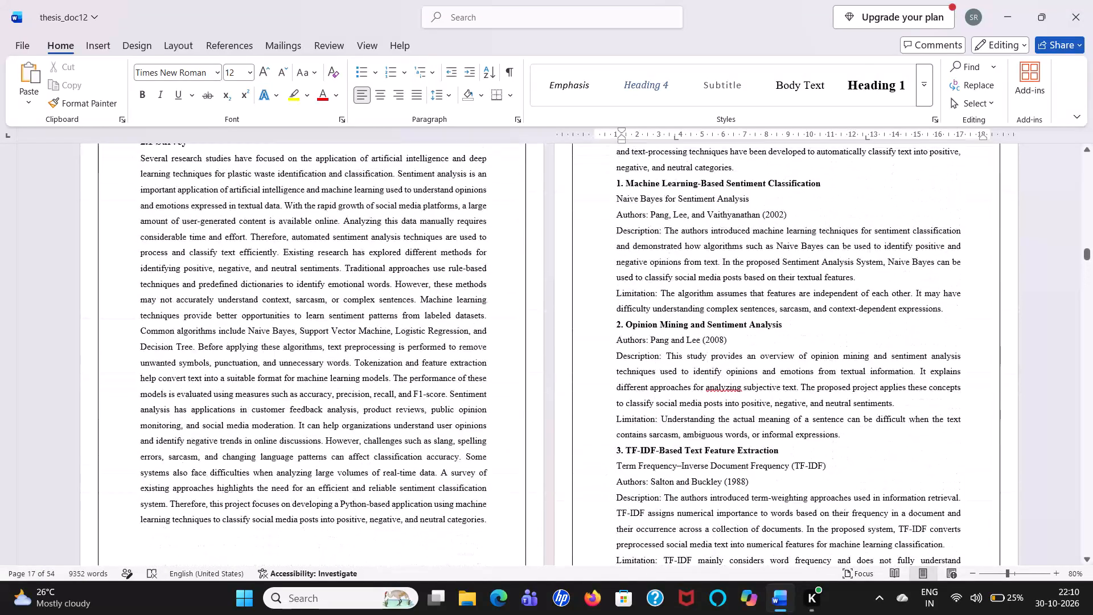
scroll(603, 466, up, 2)
scroll(603, 466, down, 1)
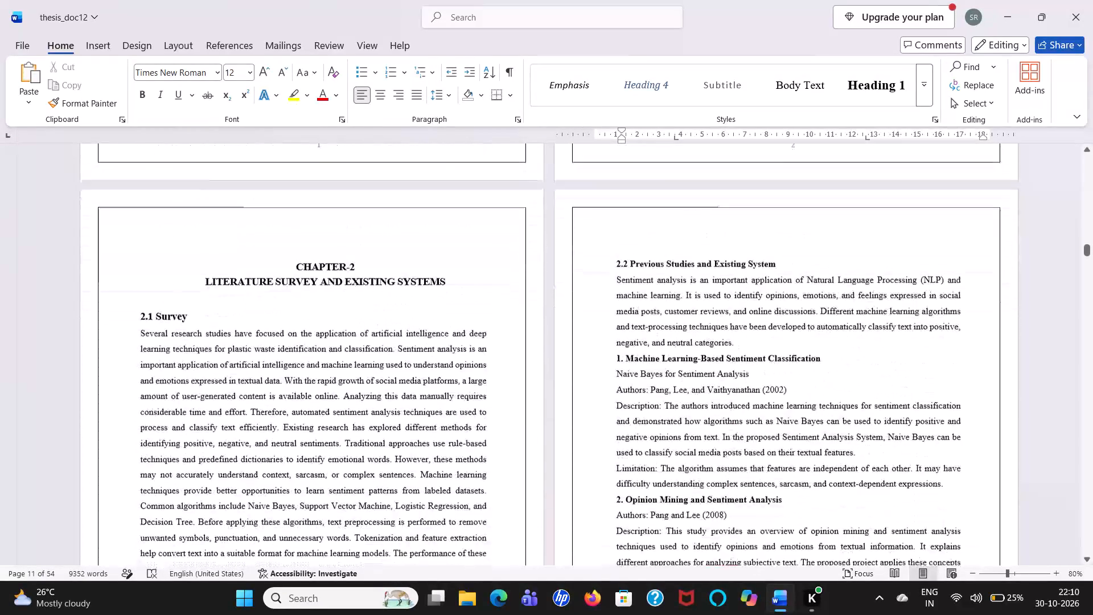
scroll(603, 466, down, 1)
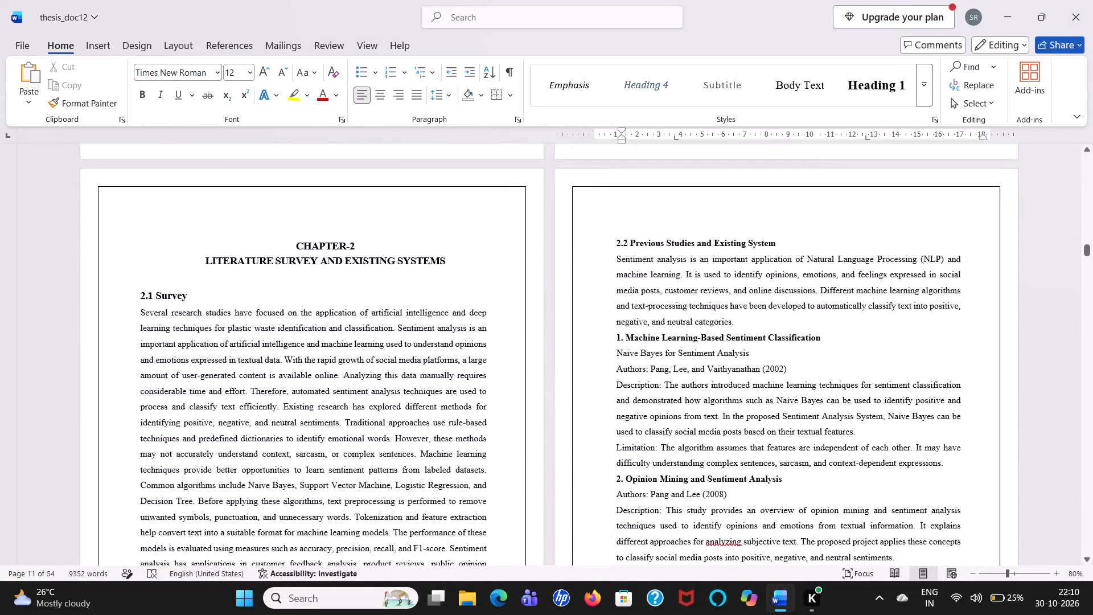
scroll(603, 466, down, 5)
scroll(603, 466, up, 1)
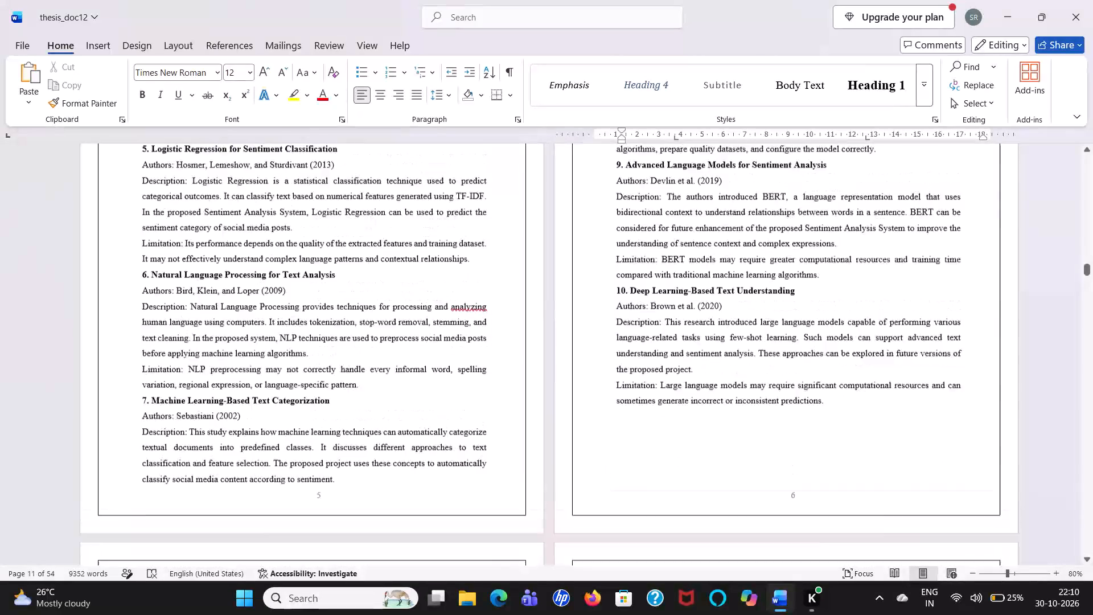
scroll(603, 466, up, 3)
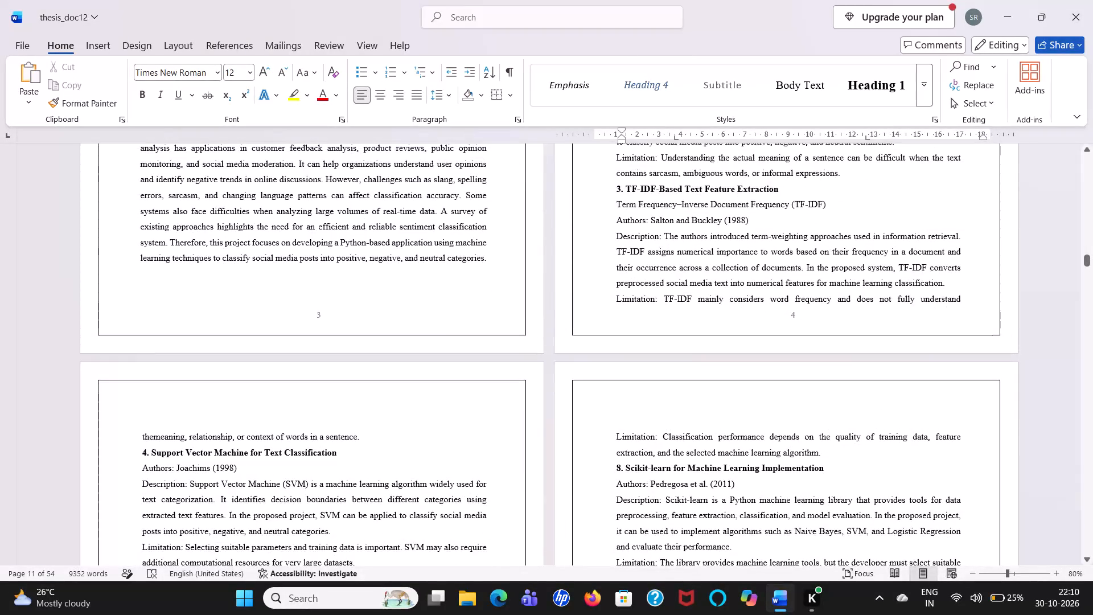
Check the starting pages of Chapter 3, its sections 3.1 and 3.2, and the Chapter 4 opening against the Table of Contents.
scroll(603, 466, down, 7)
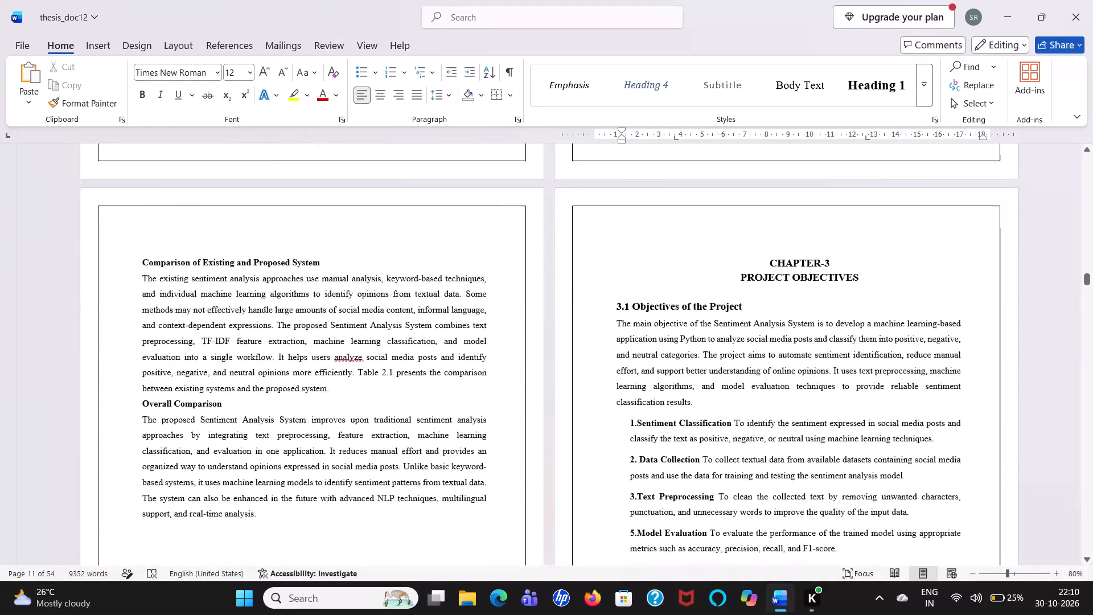
scroll(603, 466, down, 2)
scroll(603, 466, up, 1)
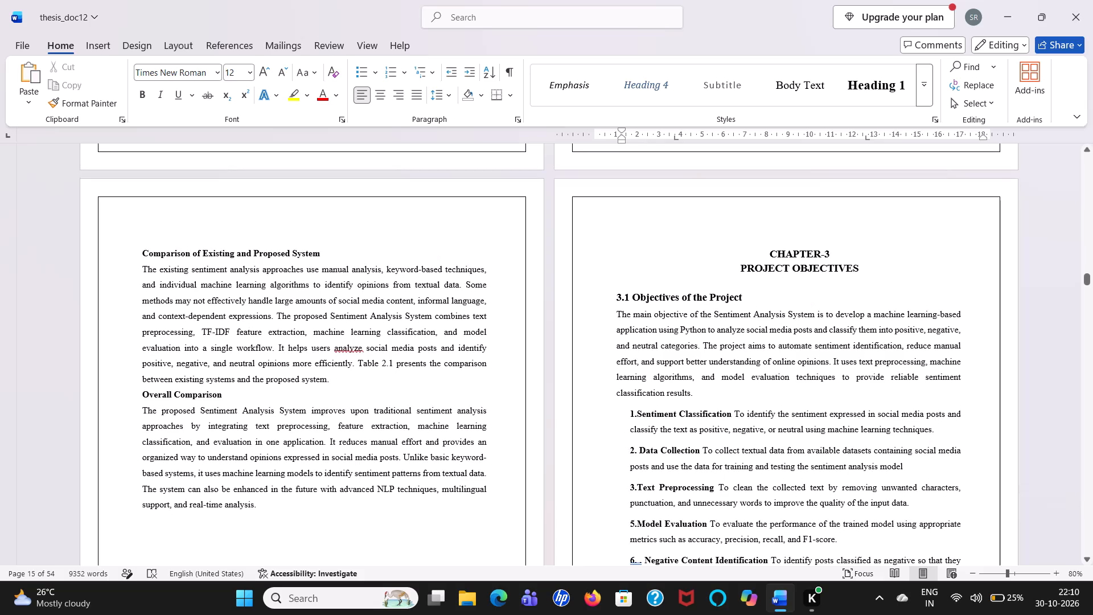
scroll(603, 466, down, 4)
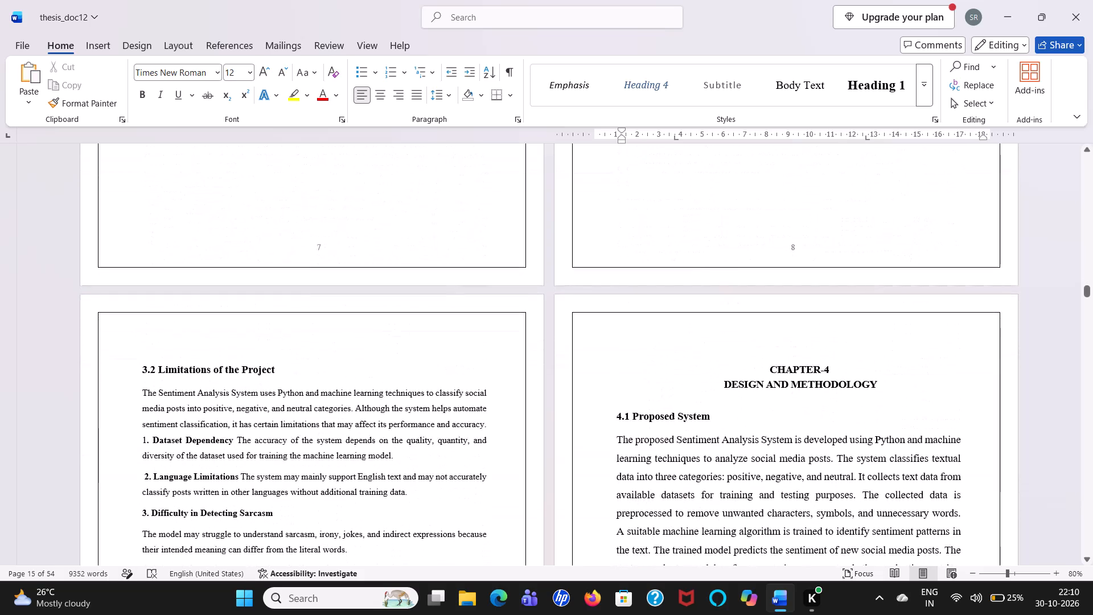
scroll(603, 466, down, 1)
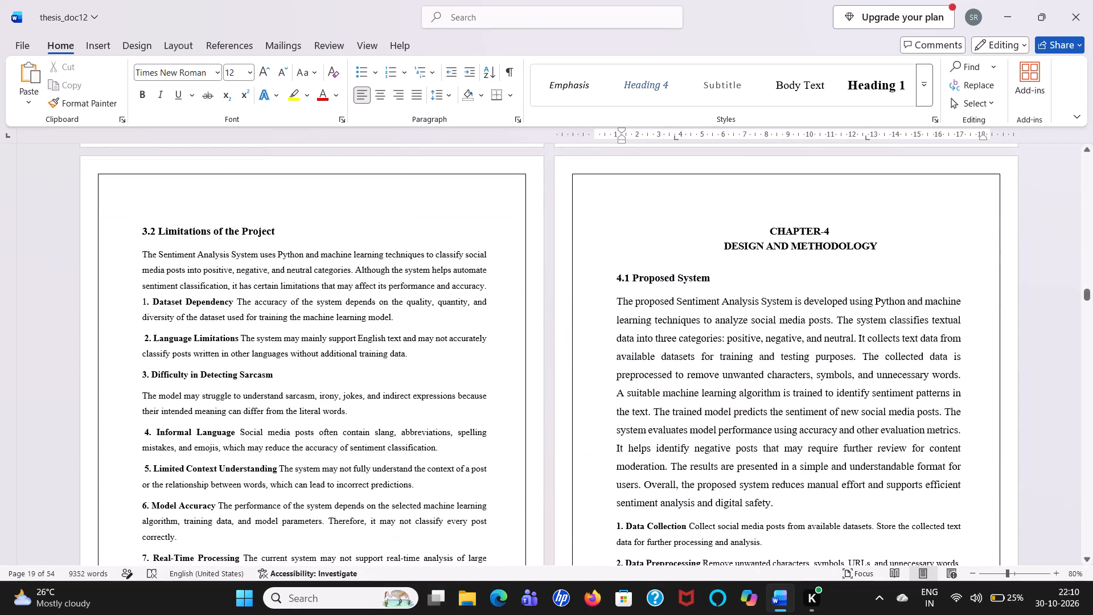
scroll(603, 466, down, 3)
scroll(603, 466, up, 1)
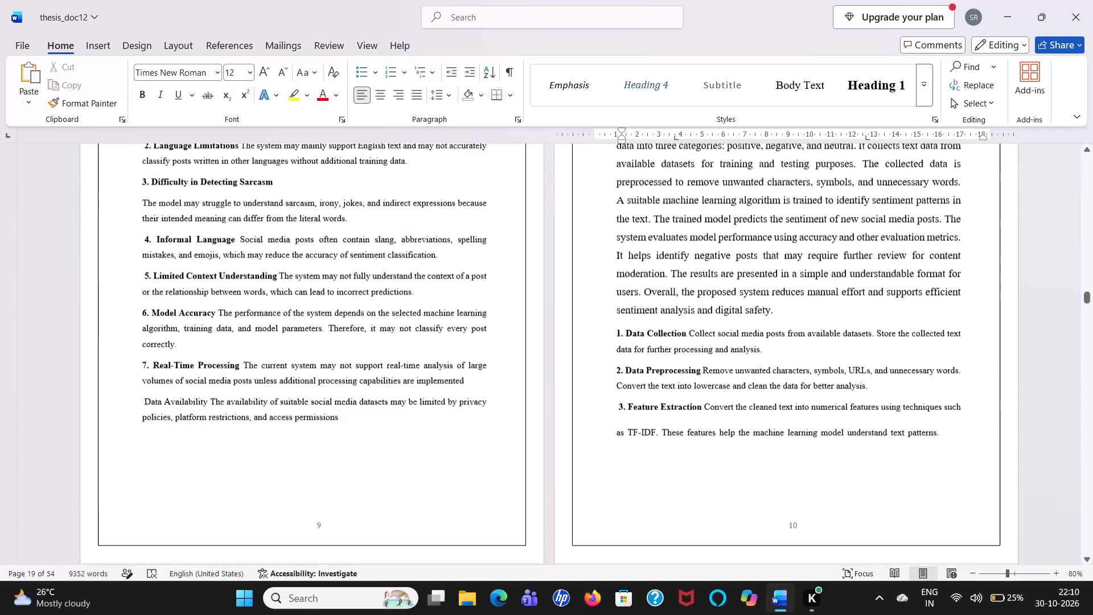
scroll(603, 466, up, 1)
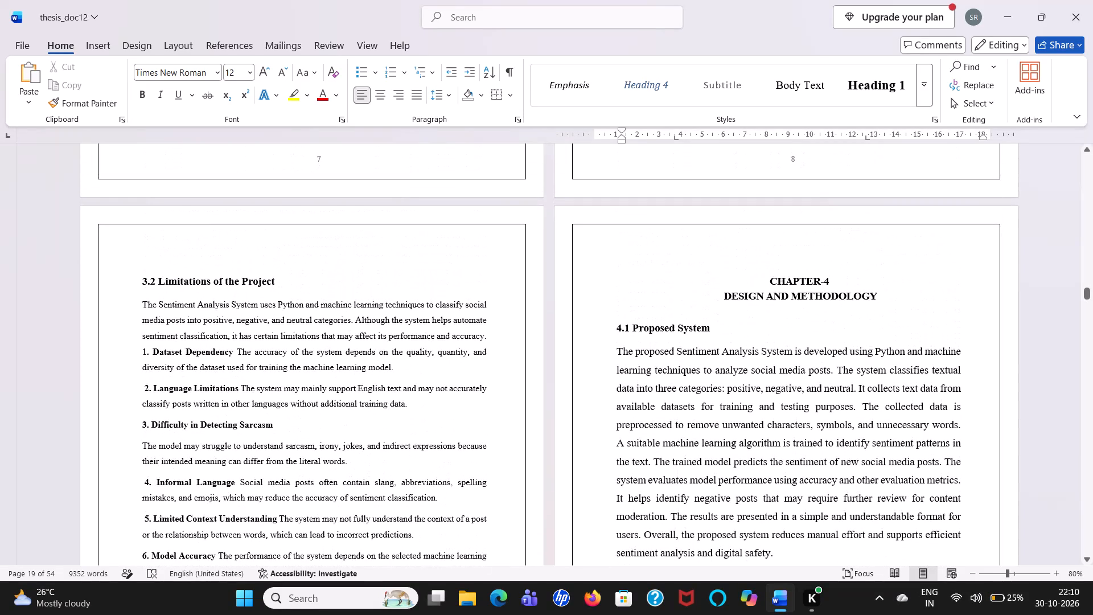
scroll(603, 466, down, 4)
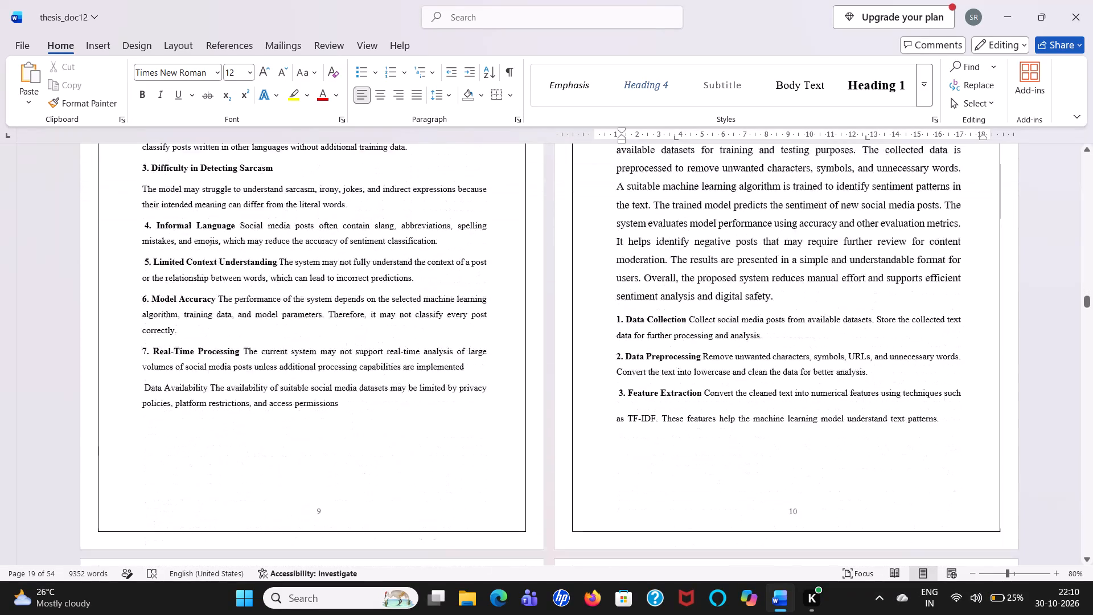
Check the pages of the Chapter 4 proposed system, requirements subsections 4.1.2 and 4.1.3, and architecture section against the Table of Contents.
scroll(603, 466, down, 4)
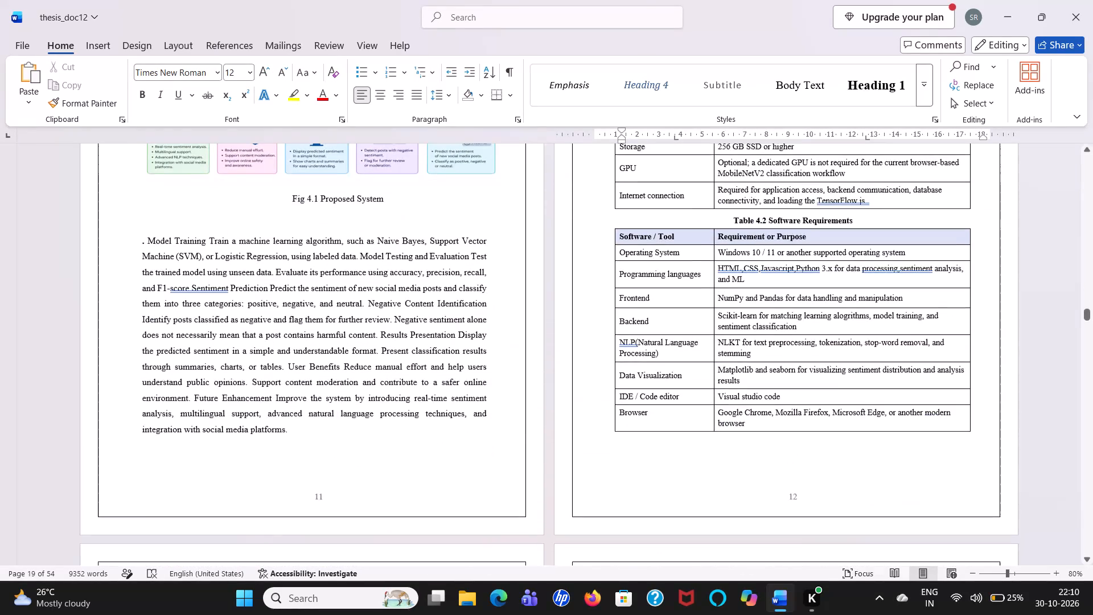
scroll(603, 466, down, 5)
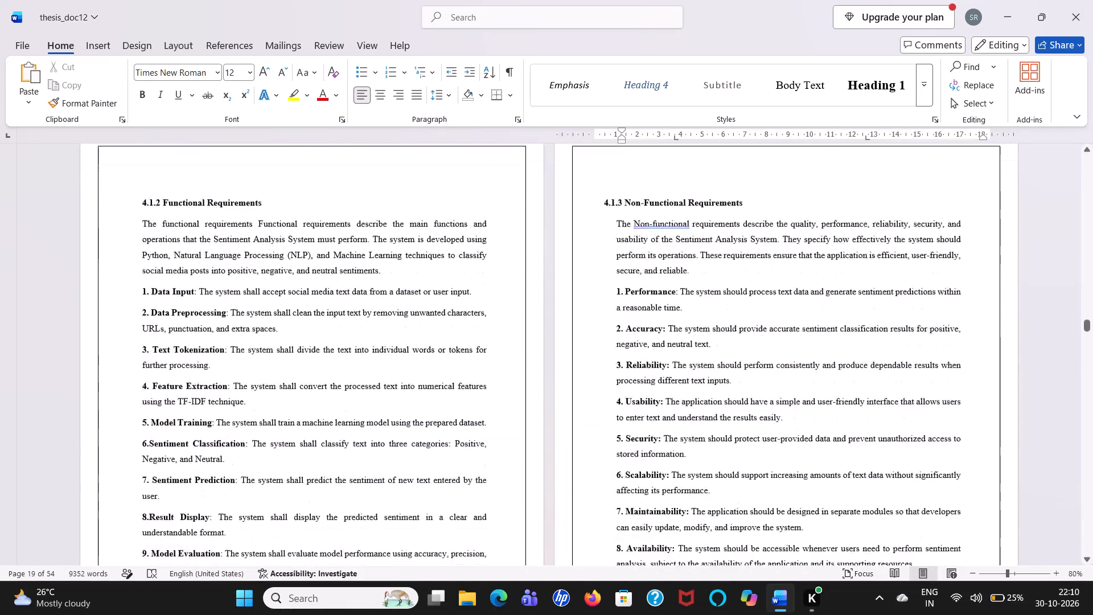
scroll(603, 466, down, 7)
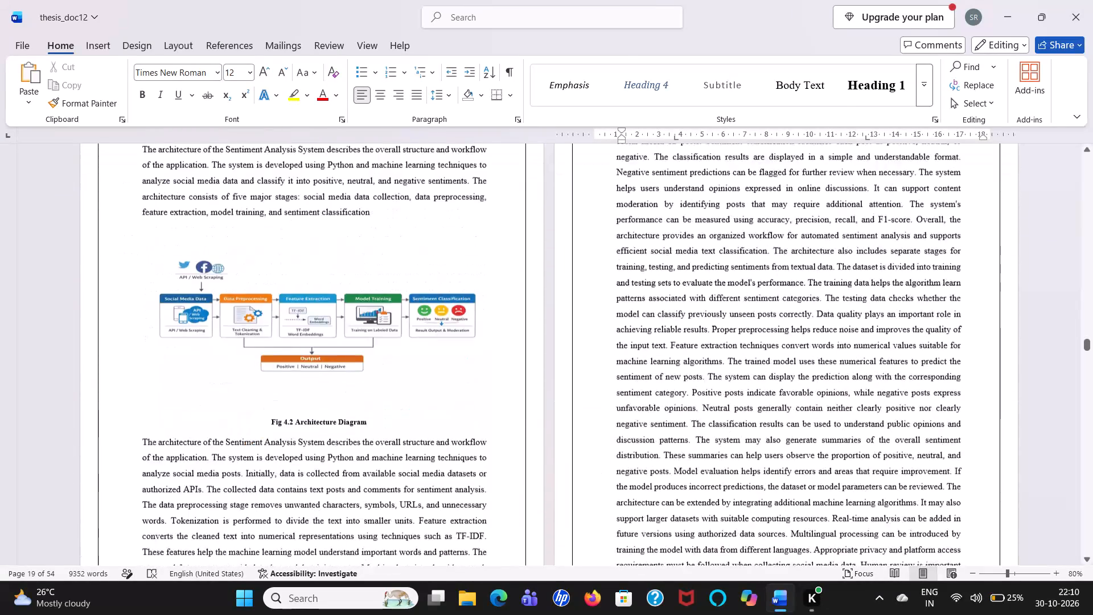
scroll(603, 466, down, 1)
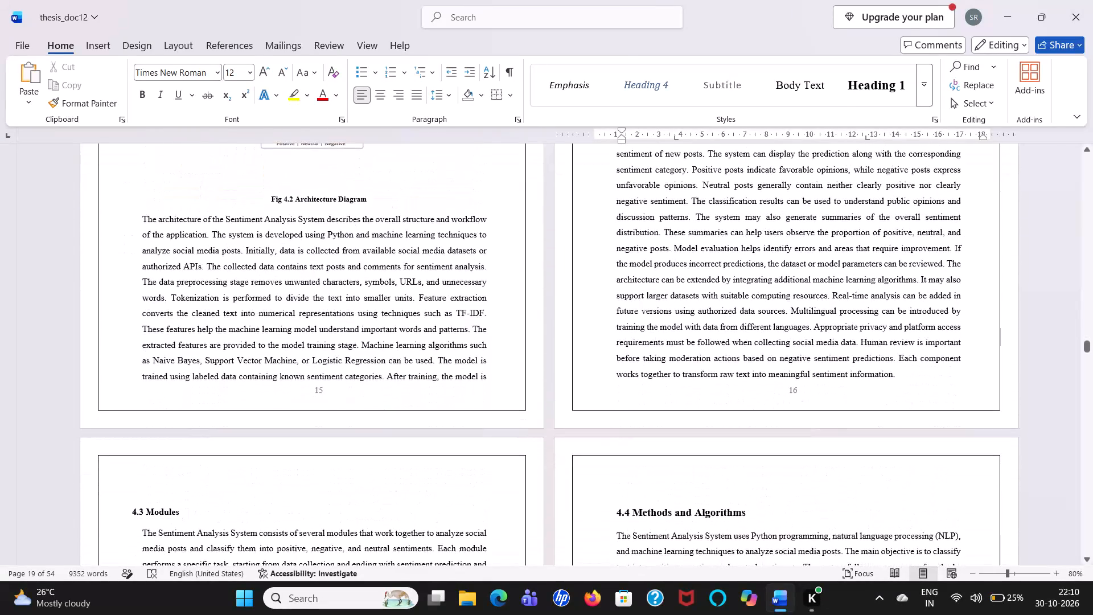
Check the starting pages of sections 4.3 Modules, 4.4 Methods and Algorithms, and 4.5 Structural Design against the Table of Contents.
scroll(603, 466, down, 1)
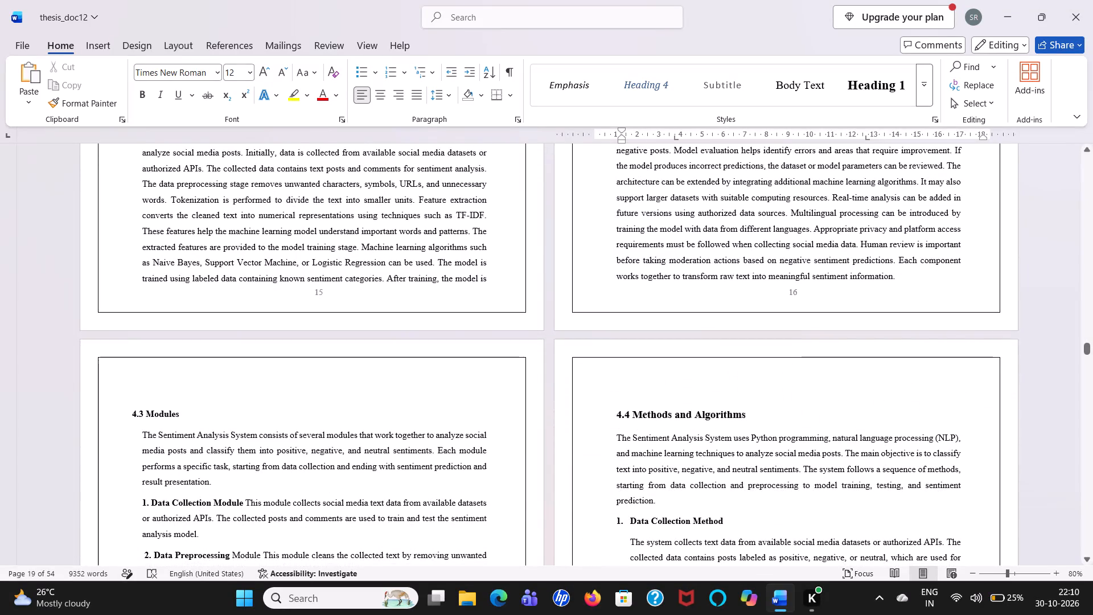
scroll(603, 466, down, 3)
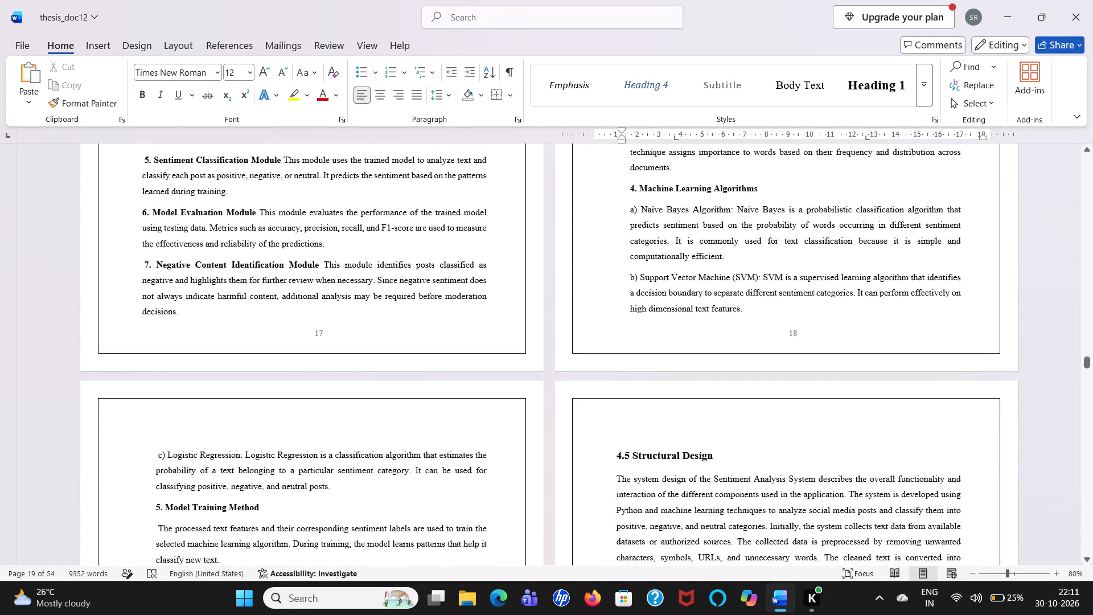
scroll(603, 466, up, 1)
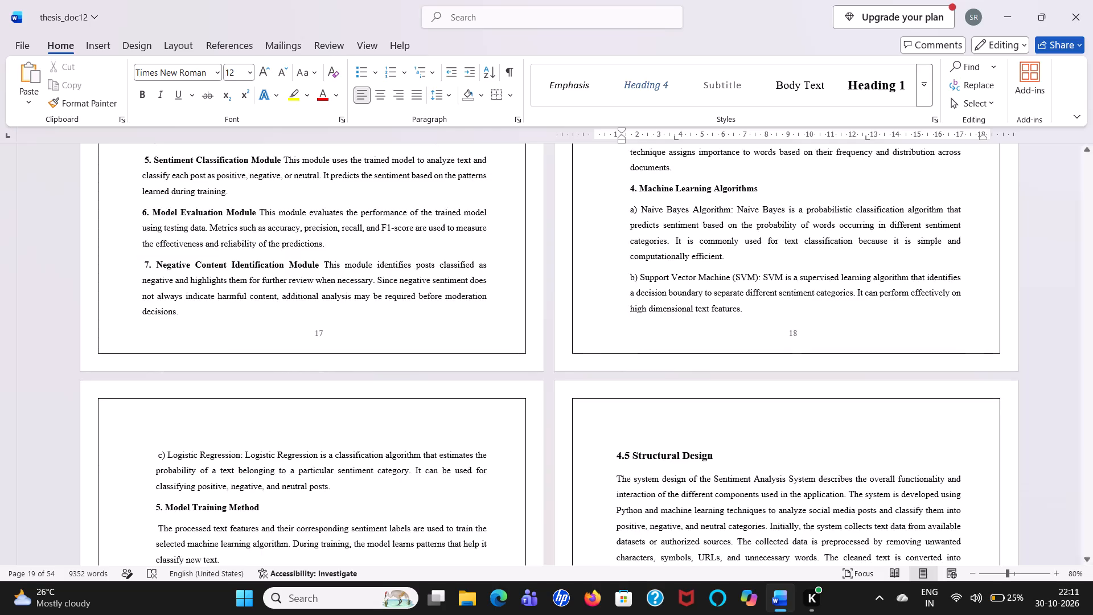
scroll(603, 466, up, 1)
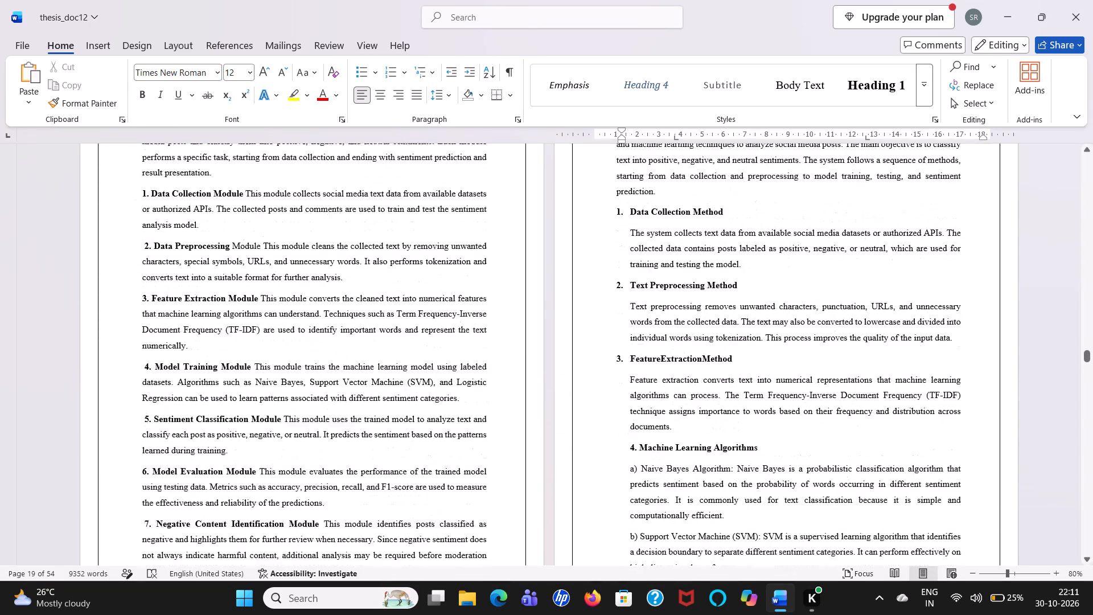
scroll(603, 466, up, 1)
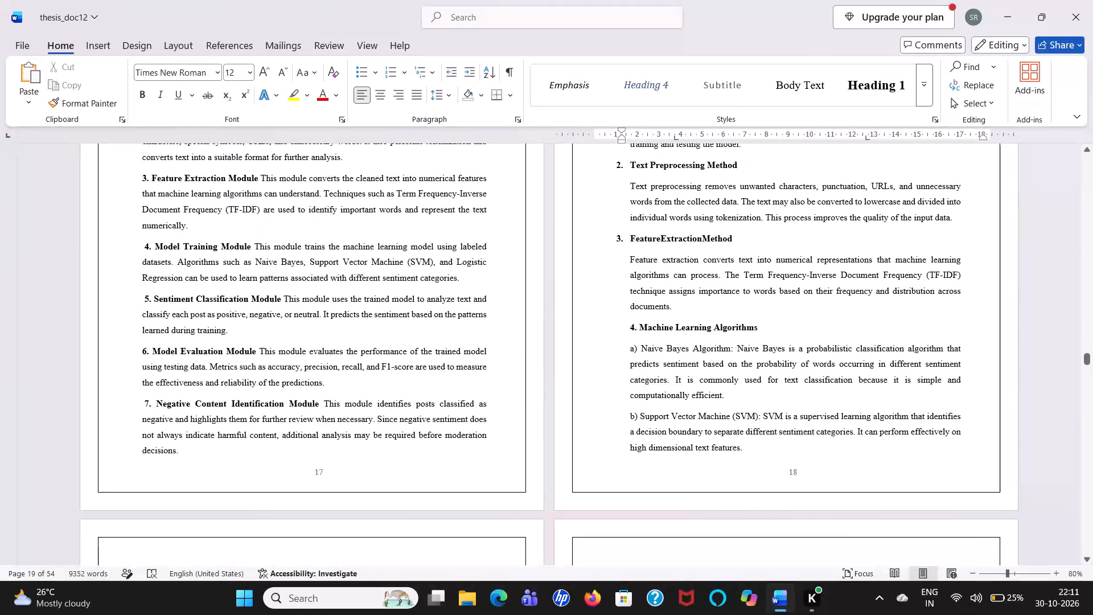
scroll(603, 466, down, 4)
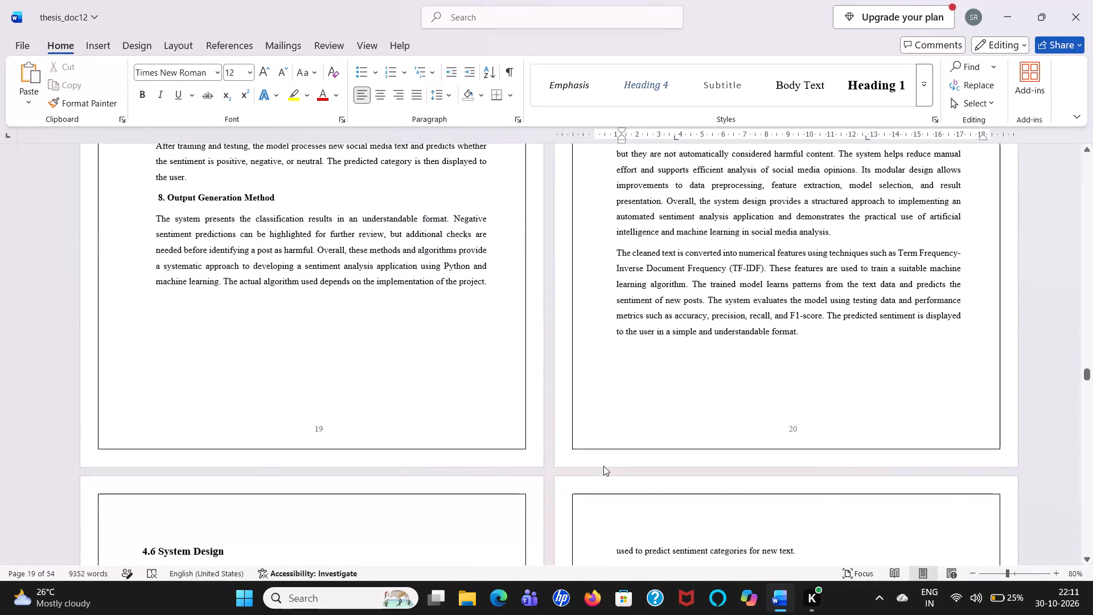
scroll(603, 466, up, 1)
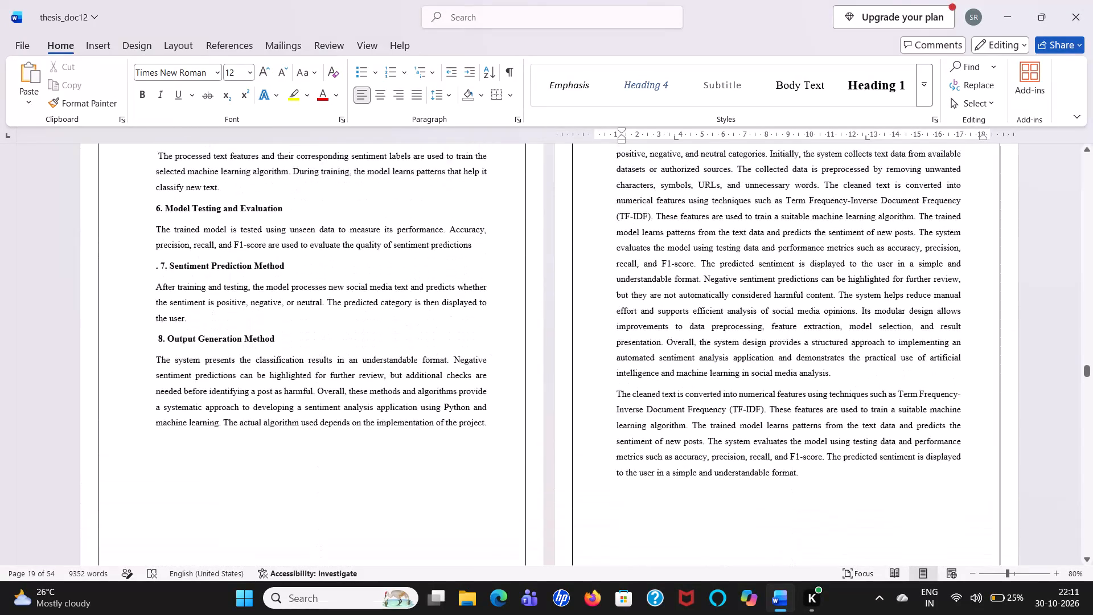
scroll(603, 466, up, 1)
scroll(603, 466, down, 1)
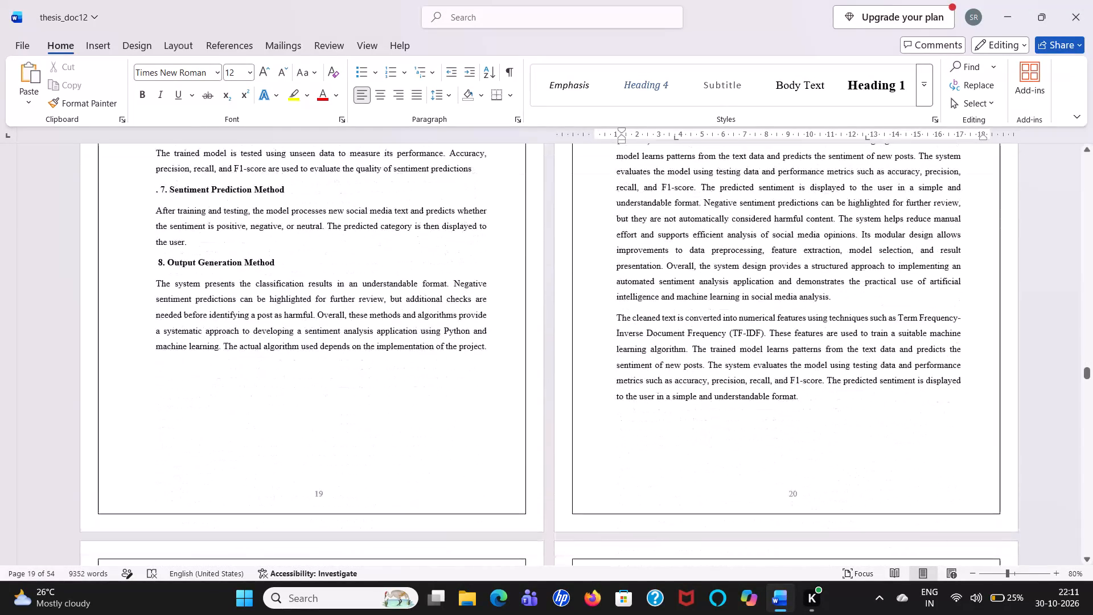
scroll(603, 466, down, 1)
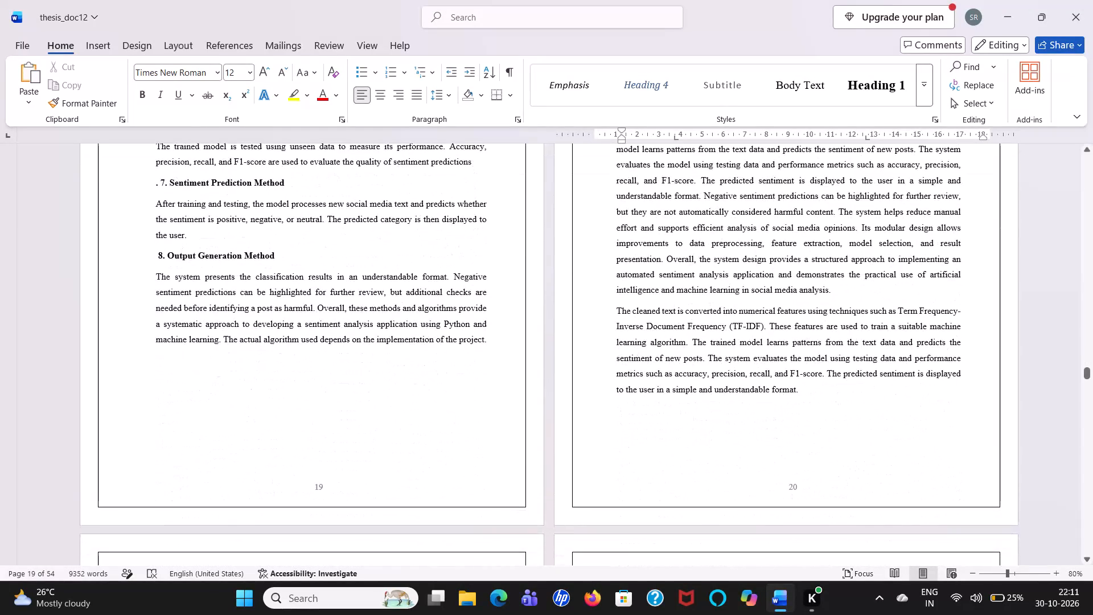
scroll(603, 466, down, 1)
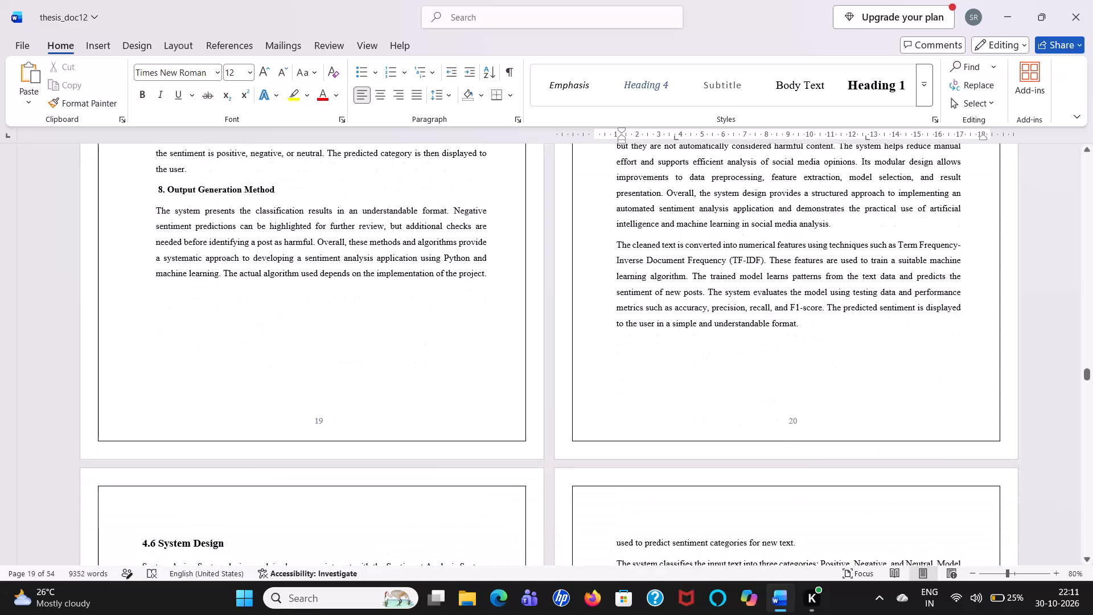
Check the starting pages of sections 4.6 System Design, 4.7 Data Flow in the System, and 4.8 UML Diagrams.
scroll(603, 466, down, 5)
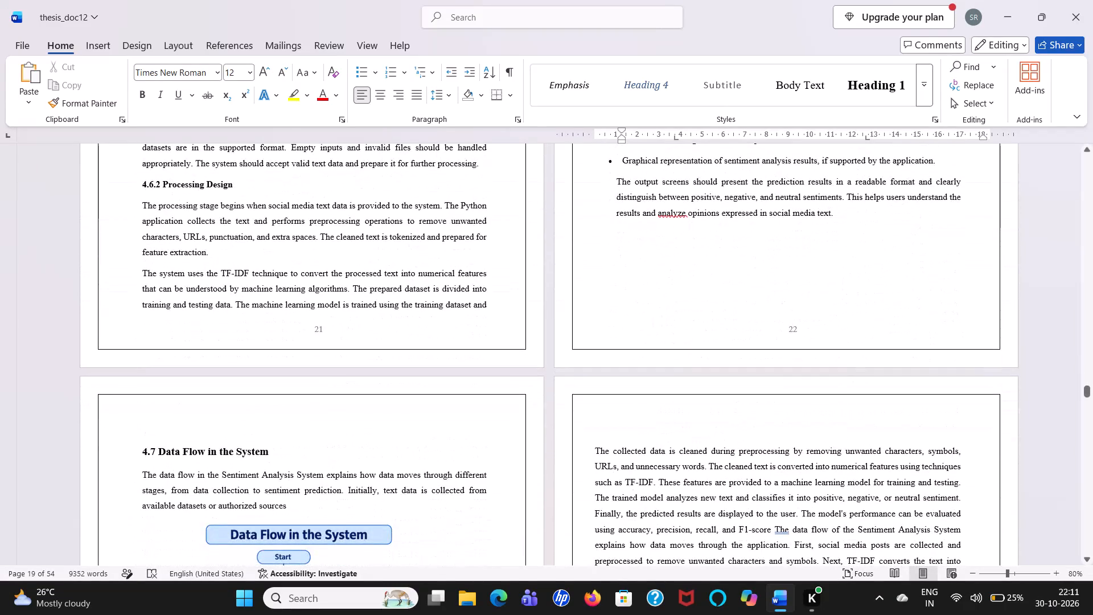
scroll(603, 466, up, 4)
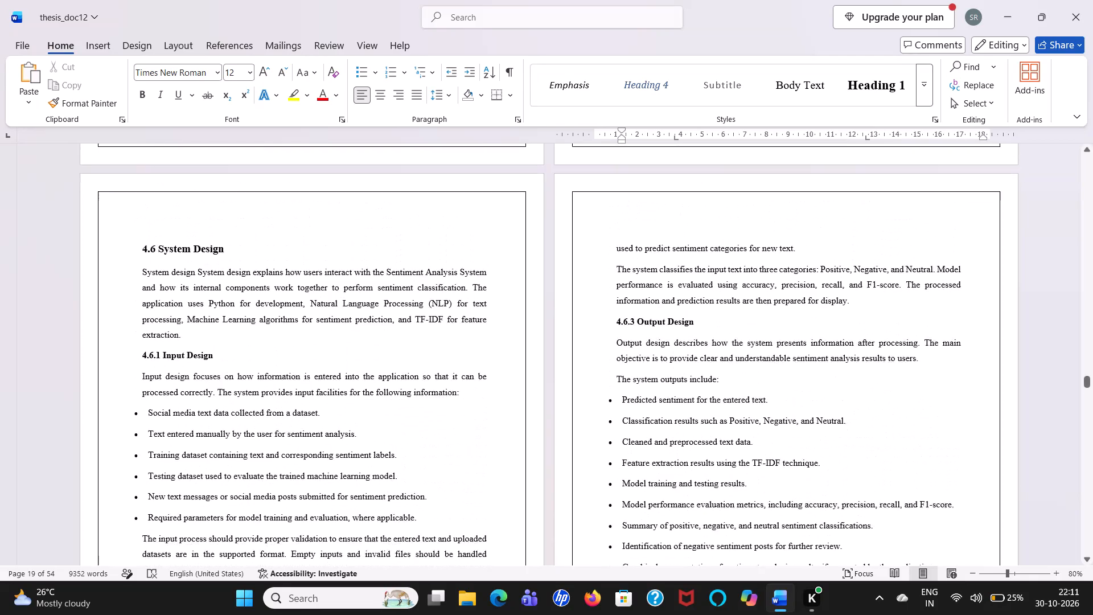
scroll(603, 466, down, 7)
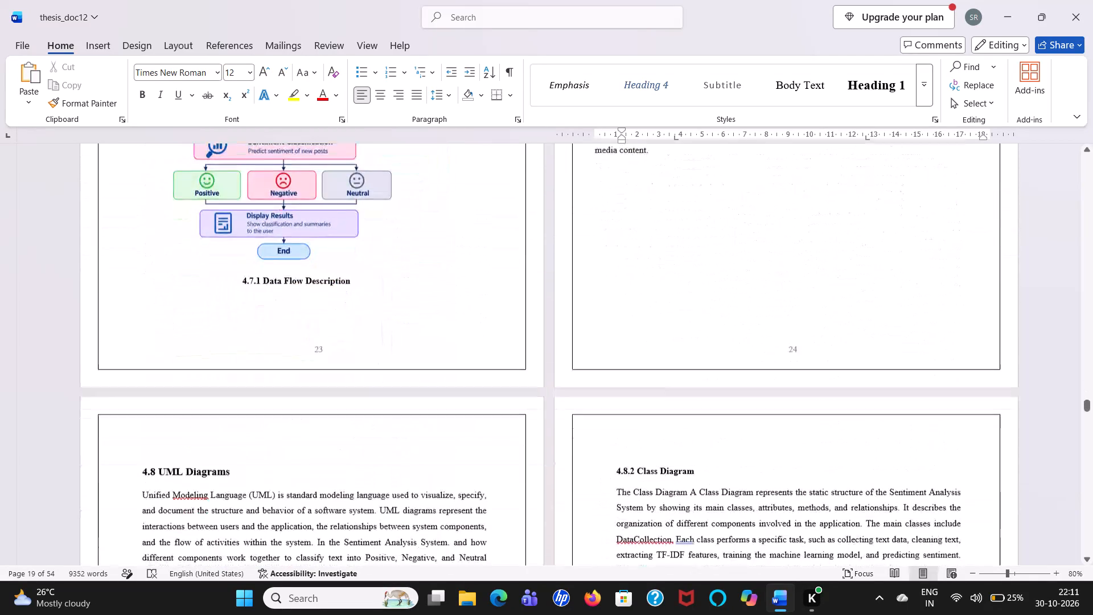
scroll(603, 466, down, 1)
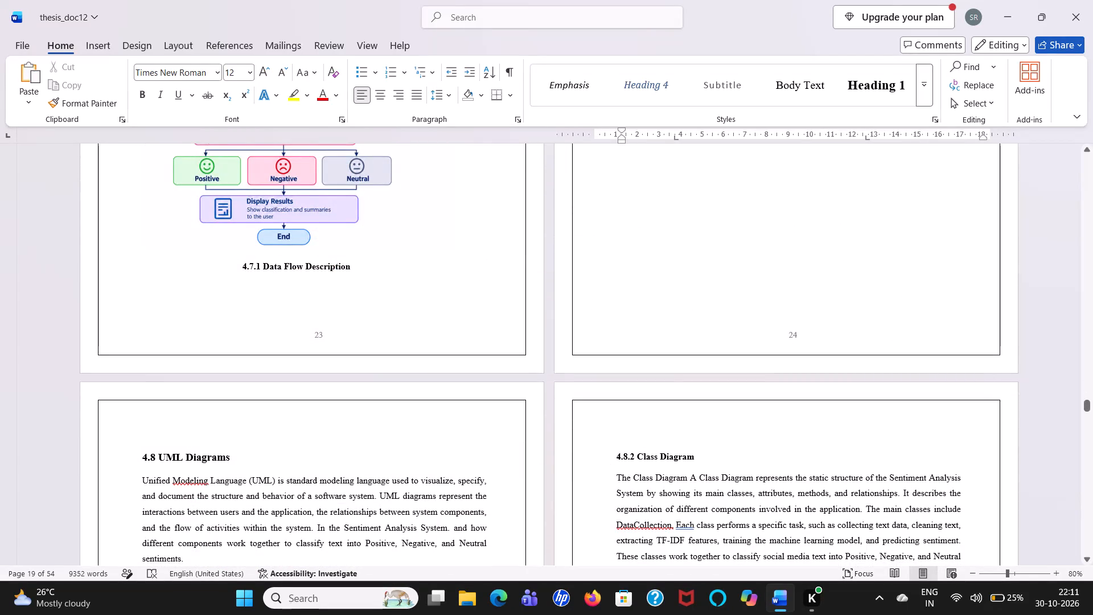
scroll(712, 436, down, 1)
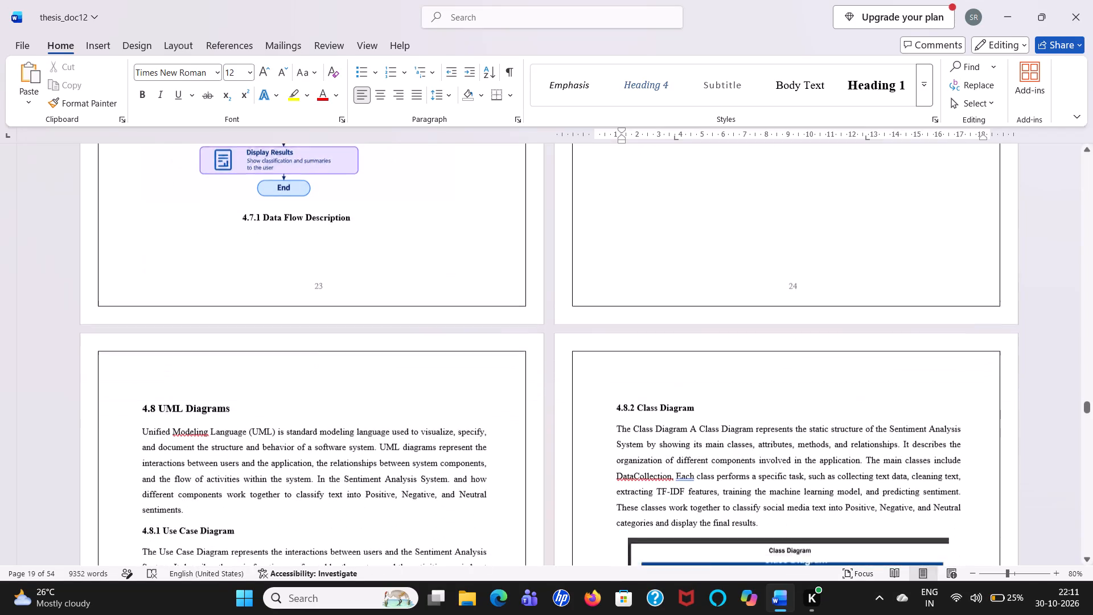
Check the pages holding the UML diagram subsections of 4.8, from the Use Case Diagram through the ER Diagram.
scroll(712, 436, down, 8)
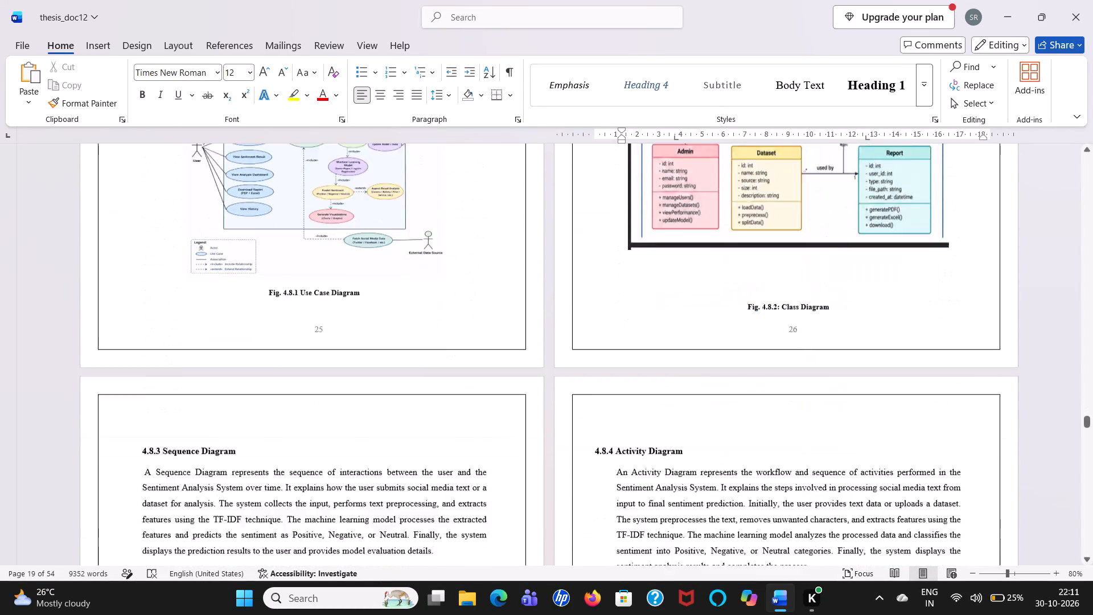
scroll(712, 436, down, 1)
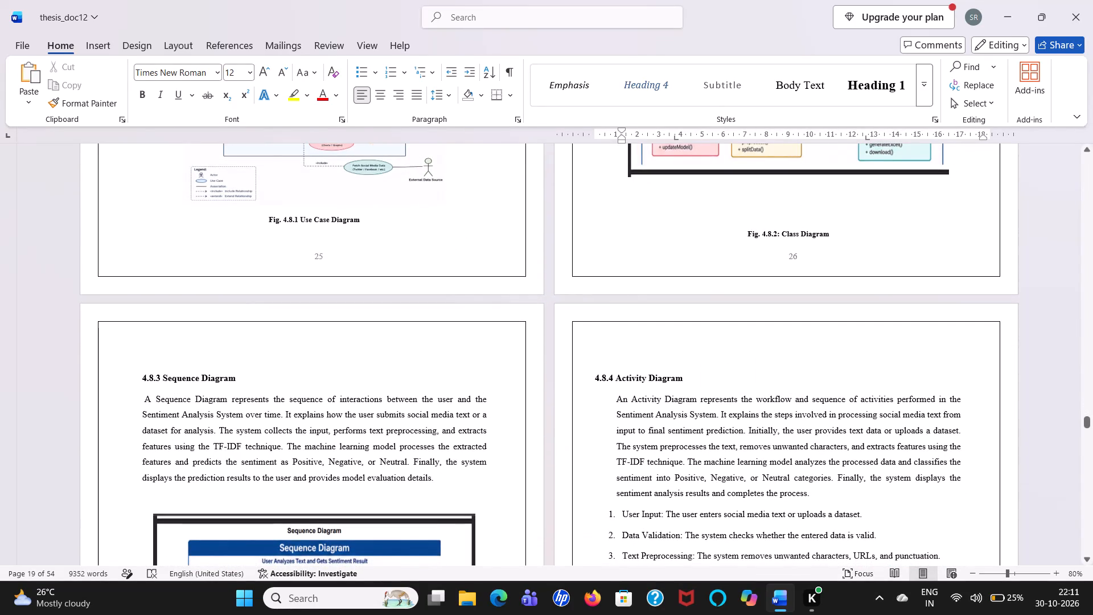
scroll(712, 436, down, 3)
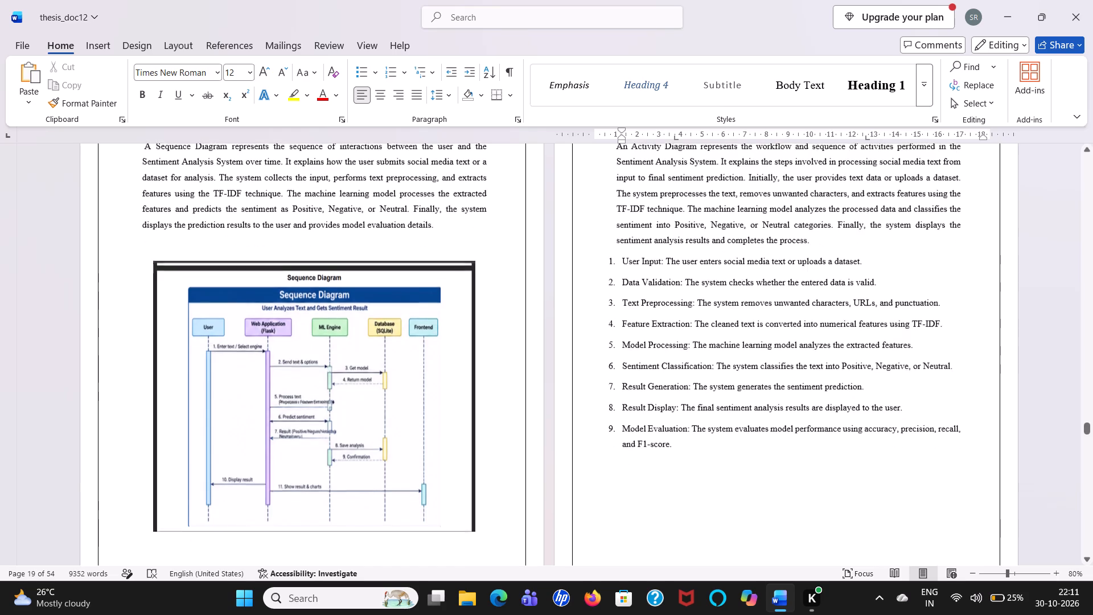
scroll(712, 436, down, 6)
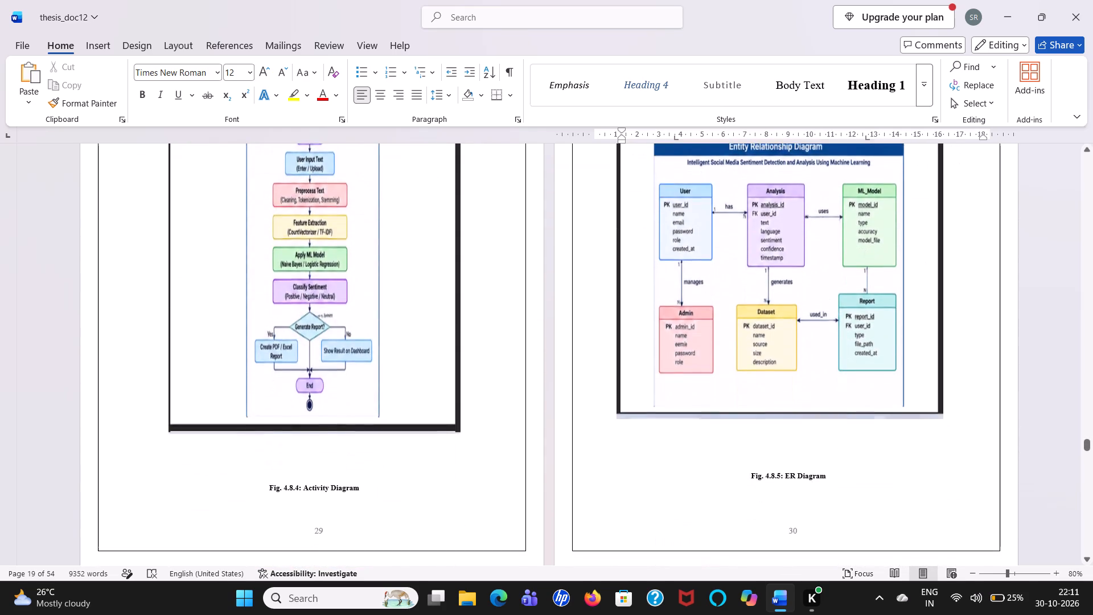
Check the starting pages of Chapter 5 Testing, its section 5.1, and Chapter 6 Code against the Table of Contents.
scroll(712, 436, down, 2)
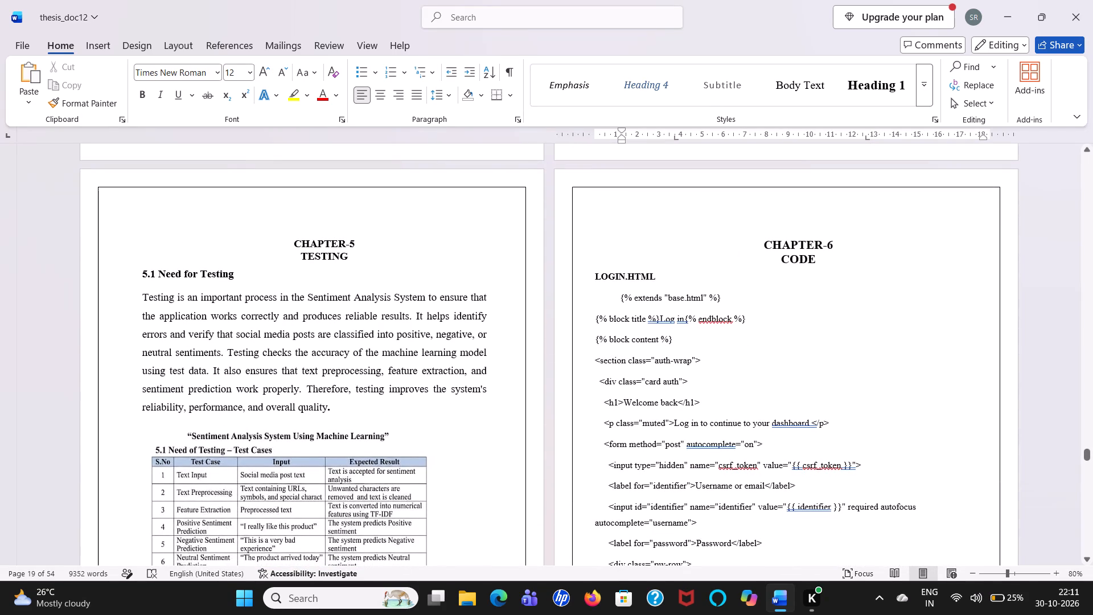
scroll(712, 436, down, 2)
right_click(712, 436)
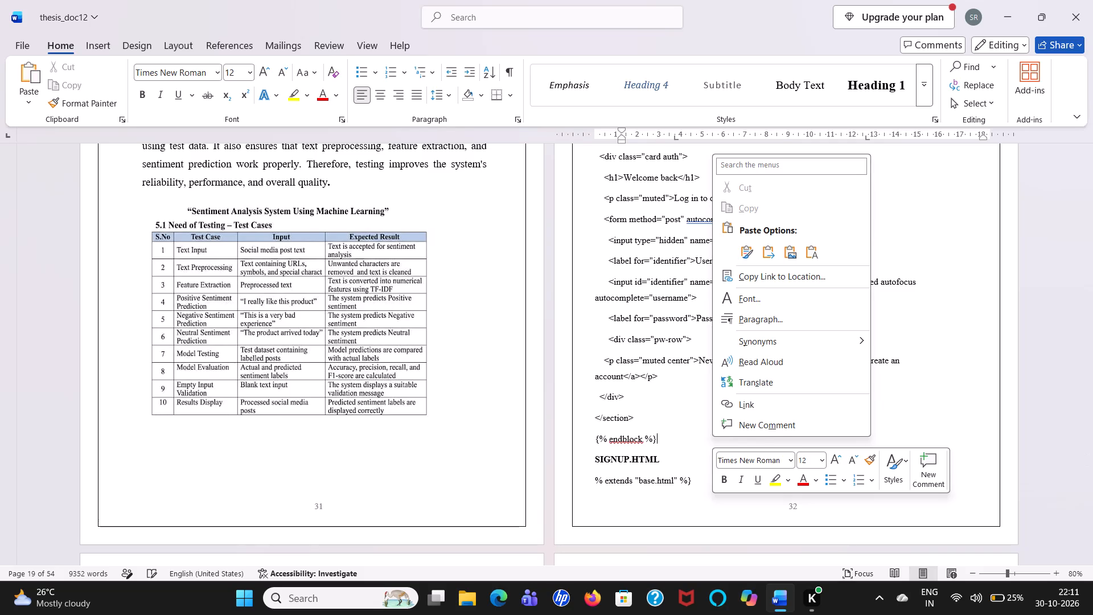
scroll(712, 436, up, 1)
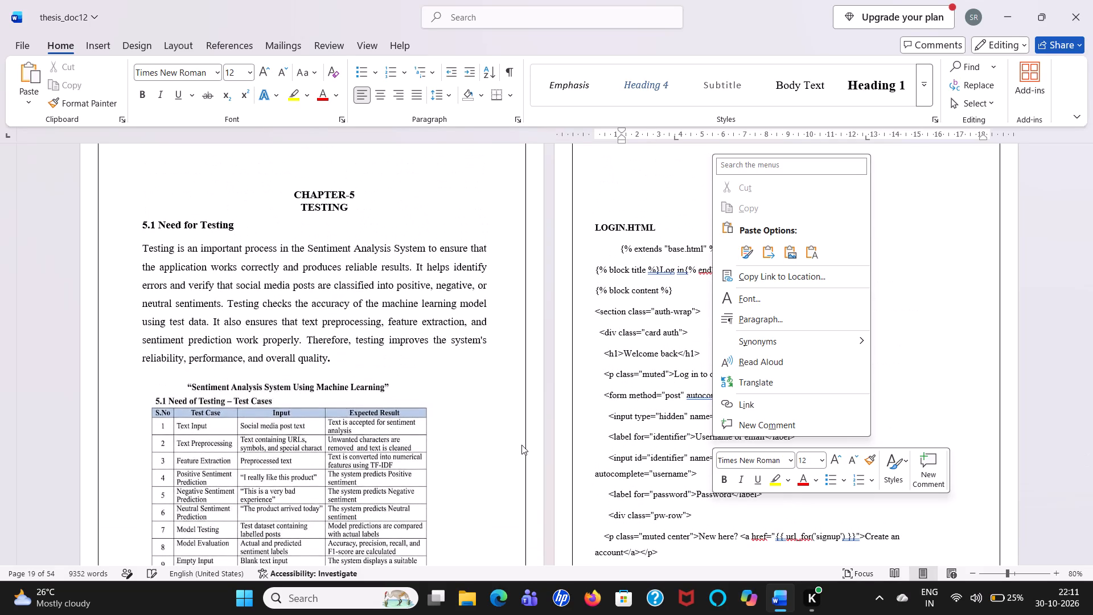
click(437, 231)
scroll(437, 231, down, 1)
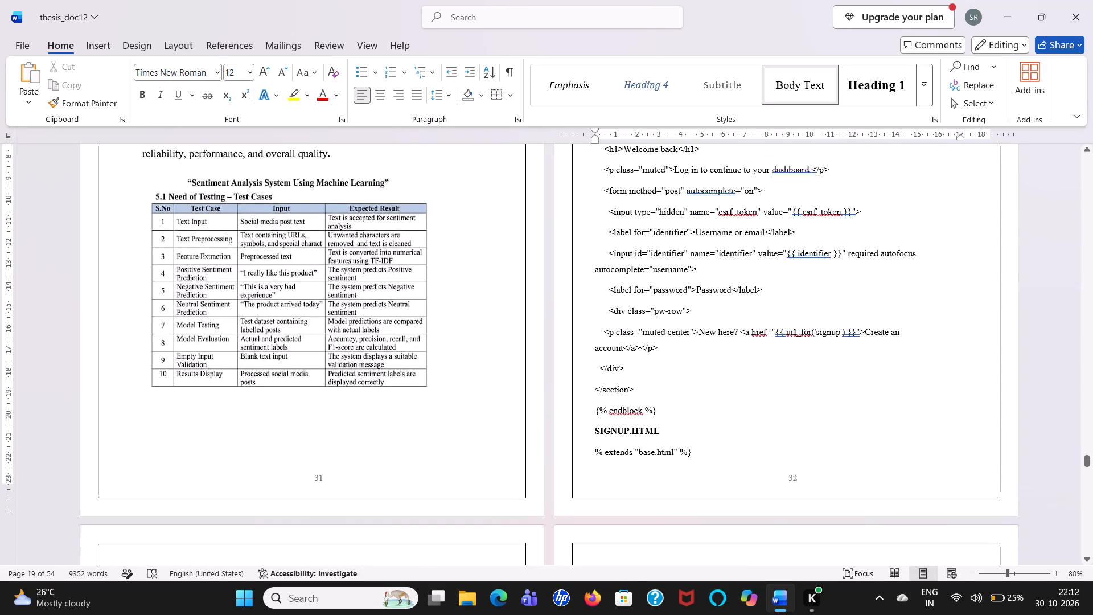
scroll(437, 231, down, 2)
scroll(437, 231, up, 7)
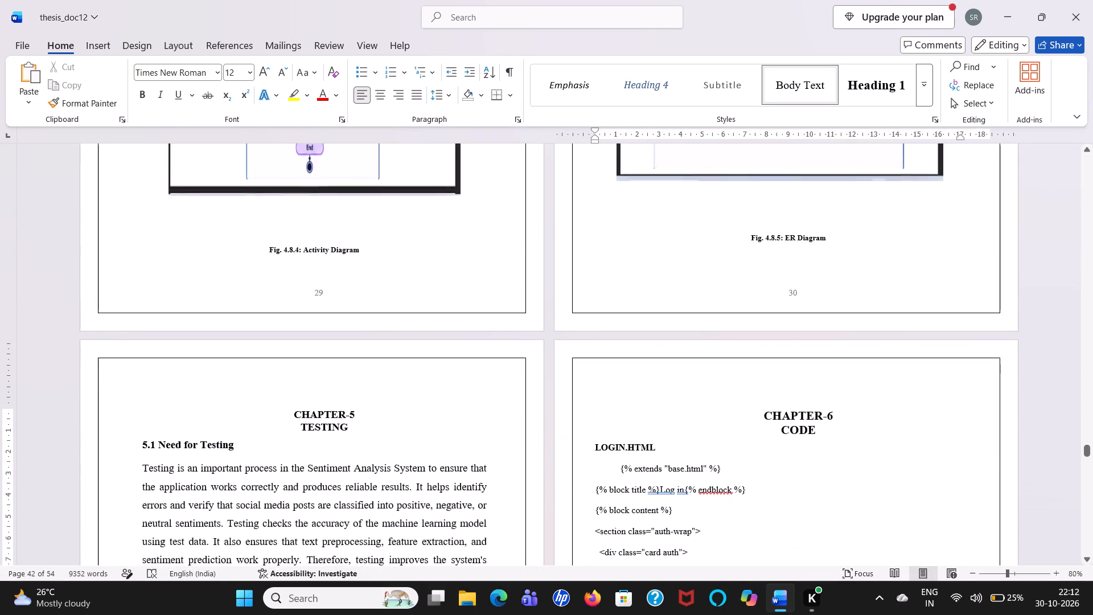
scroll(437, 231, down, 1)
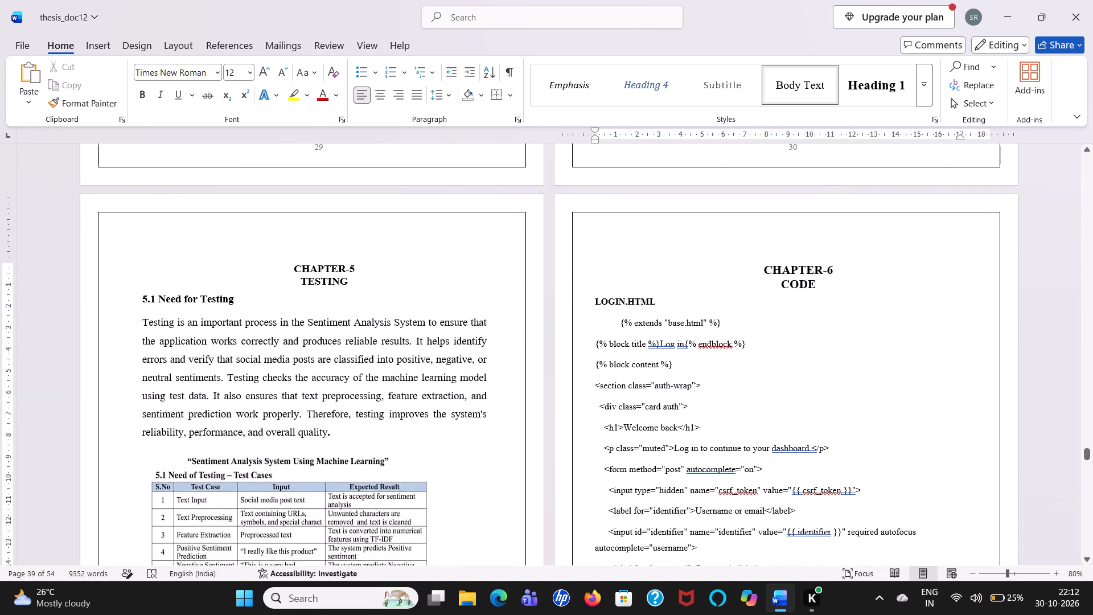
scroll(653, 379, down, 2)
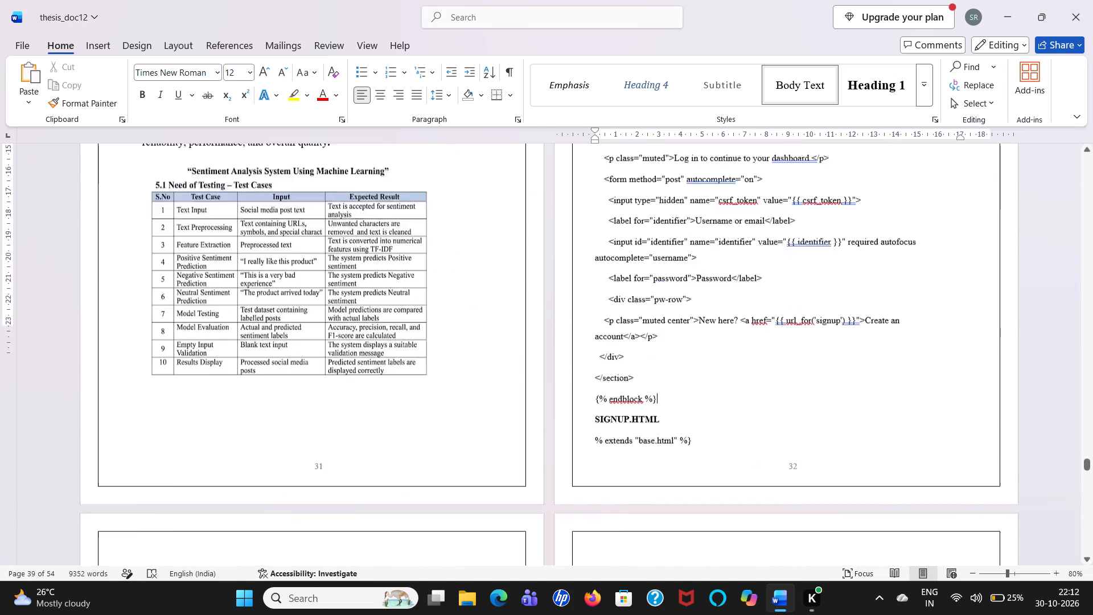
scroll(653, 379, down, 1)
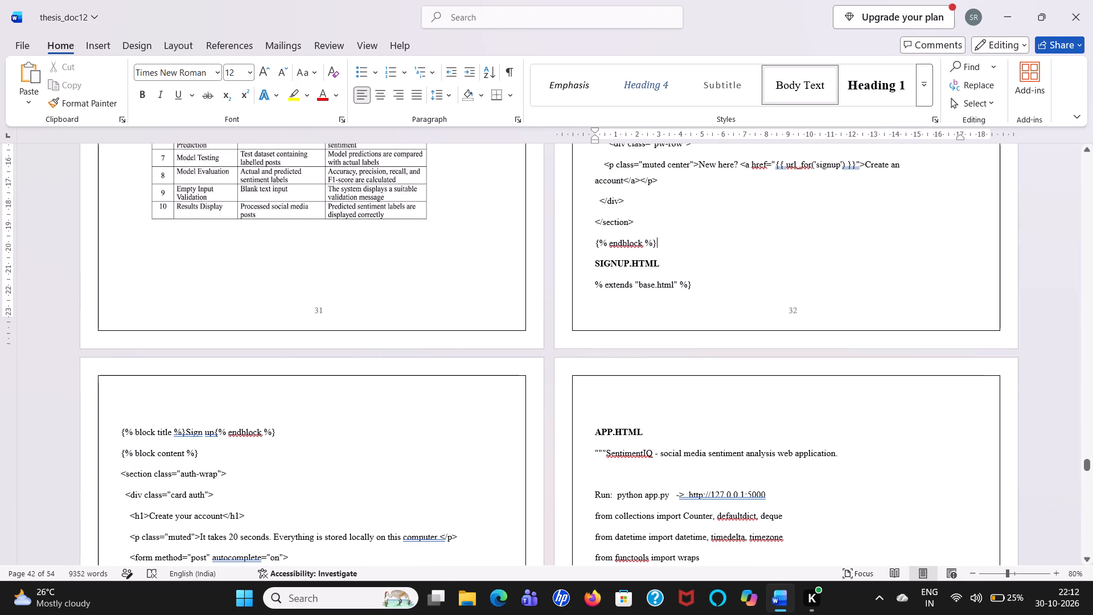
scroll(653, 379, up, 3)
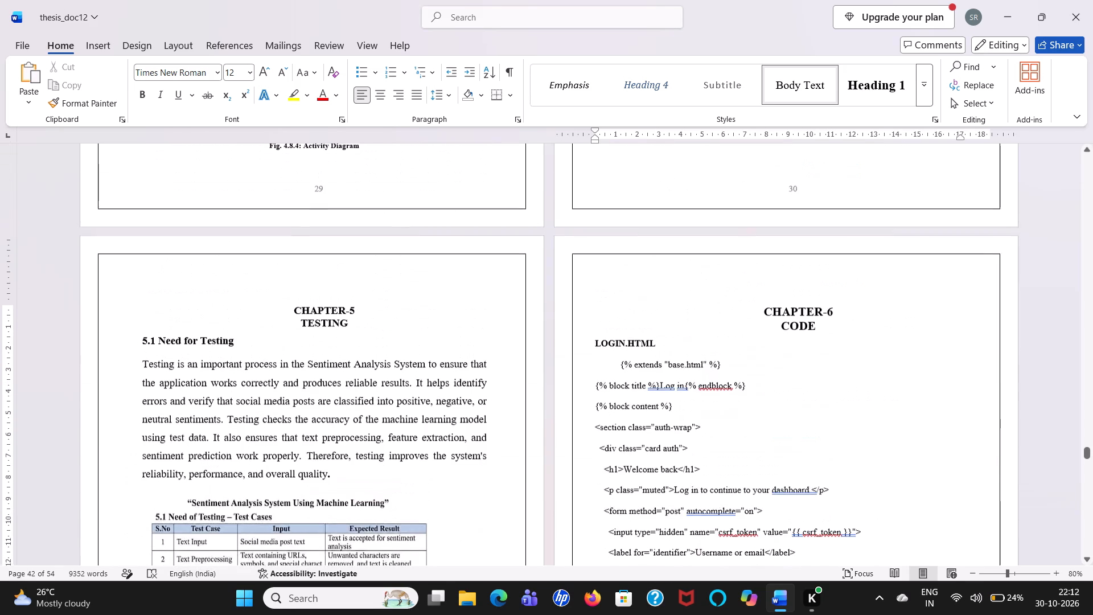
scroll(653, 379, down, 4)
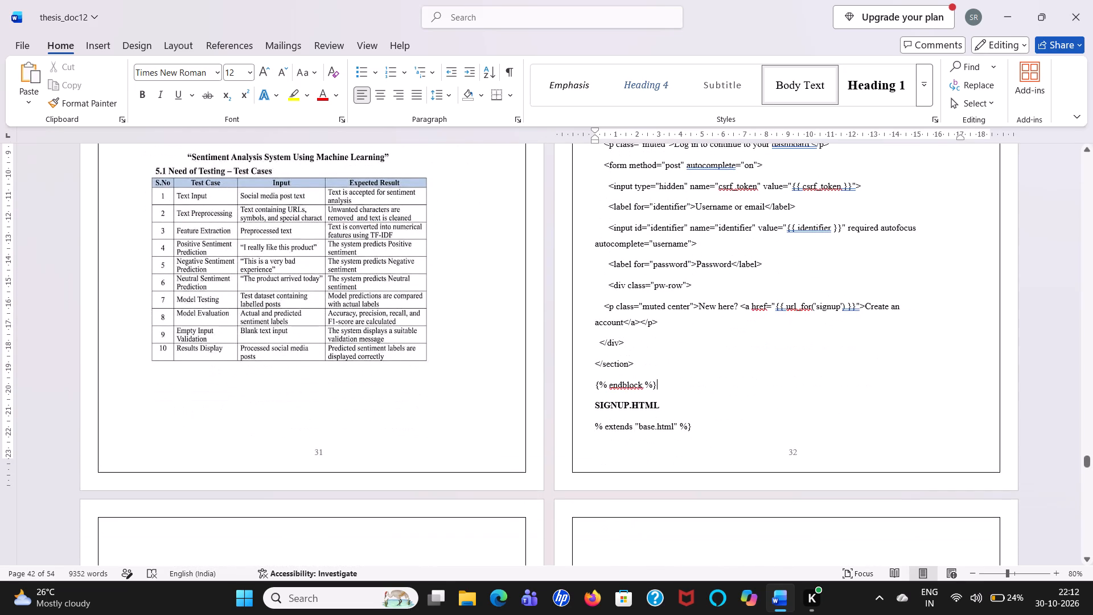
Check the pages of the system output screenshots, Chapter 7 Results and Discussion with section 7.2, and Chapter 8 Conclusion.
scroll(653, 379, down, 14)
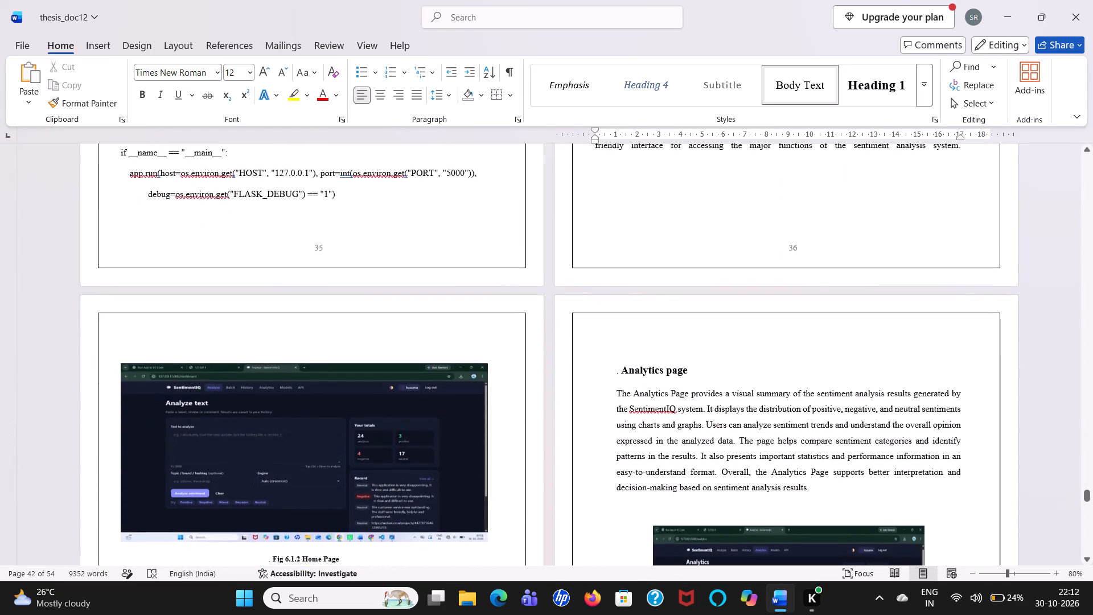
scroll(653, 379, down, 8)
scroll(653, 379, up, 1)
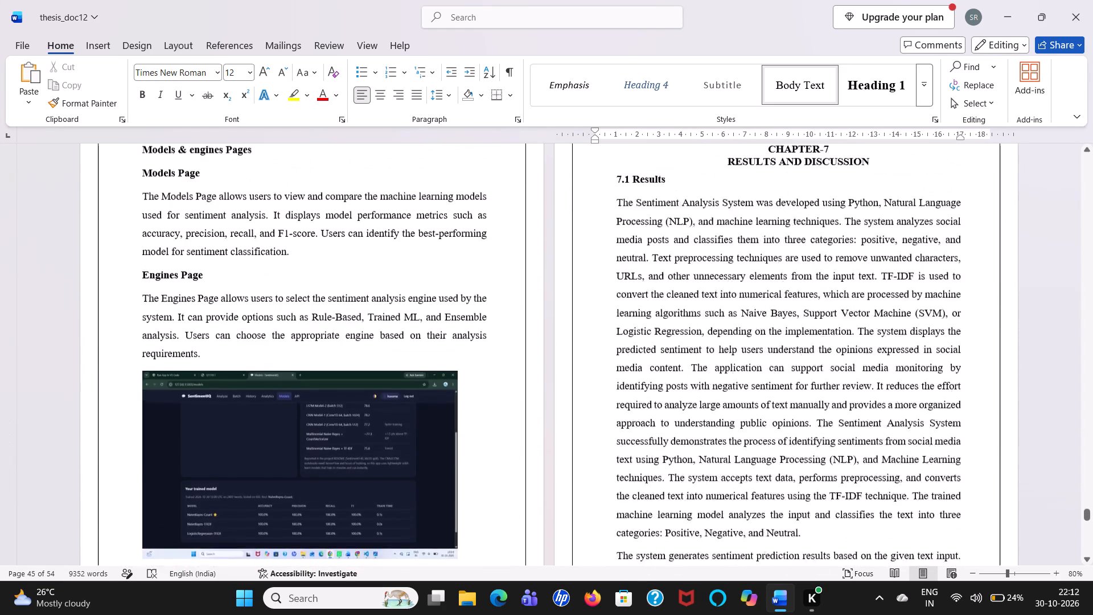
scroll(653, 379, up, 1)
scroll(653, 379, down, 3)
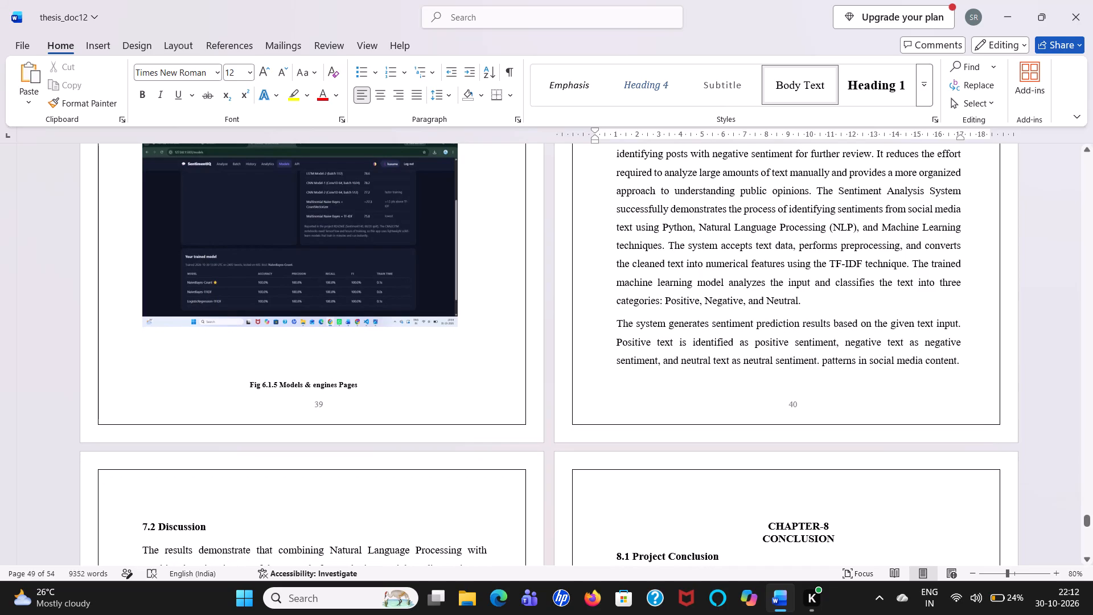
scroll(653, 379, down, 2)
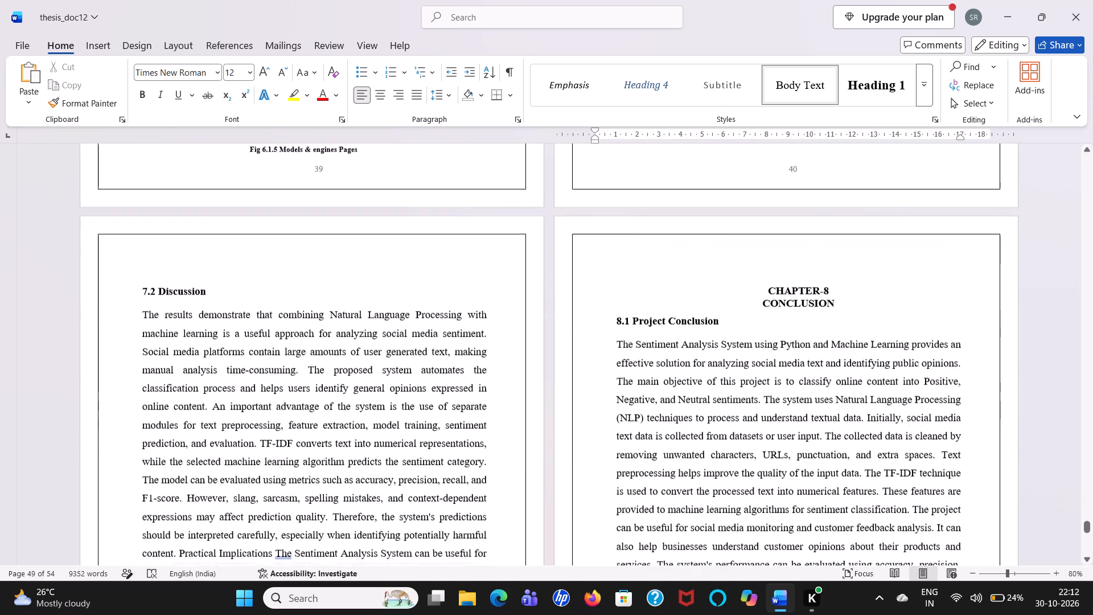
scroll(653, 379, down, 1)
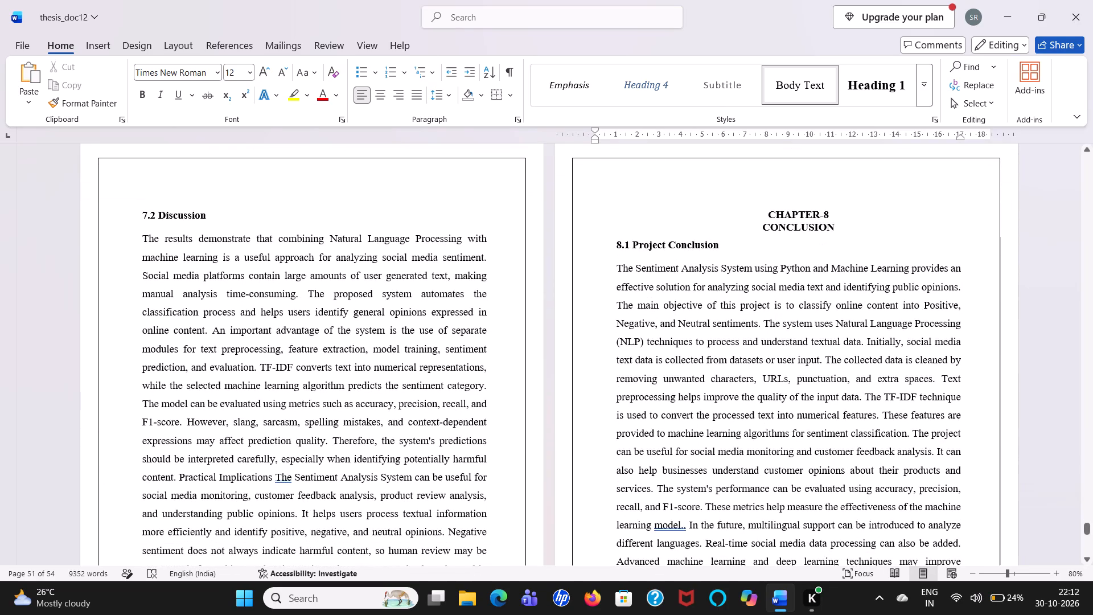
scroll(653, 379, down, 2)
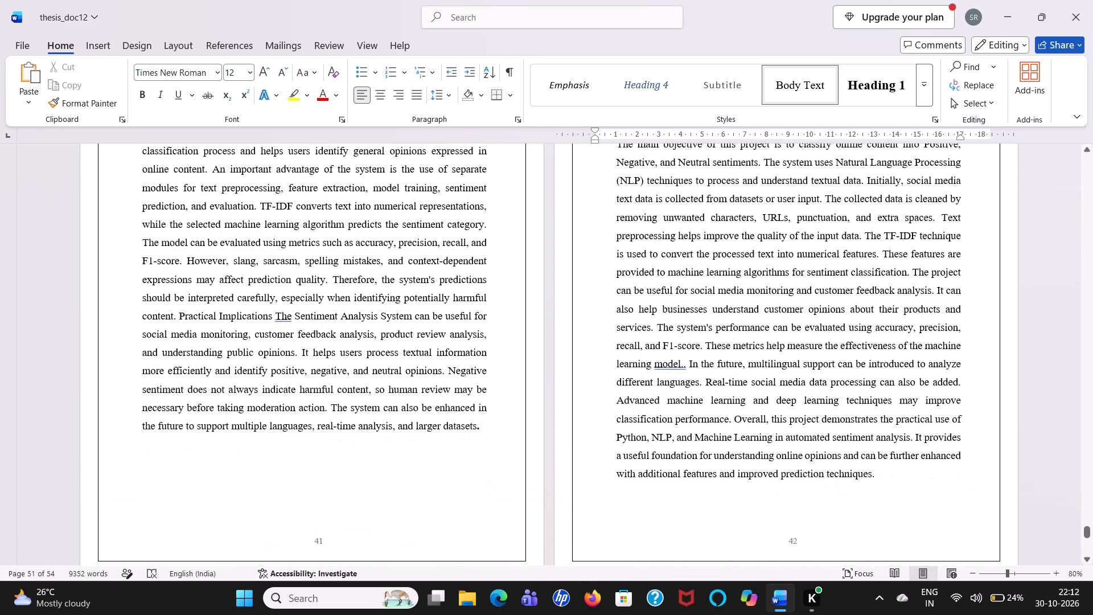
Check the page numbers of the Future Scope and References pages at the end of the thesis.
scroll(653, 379, down, 4)
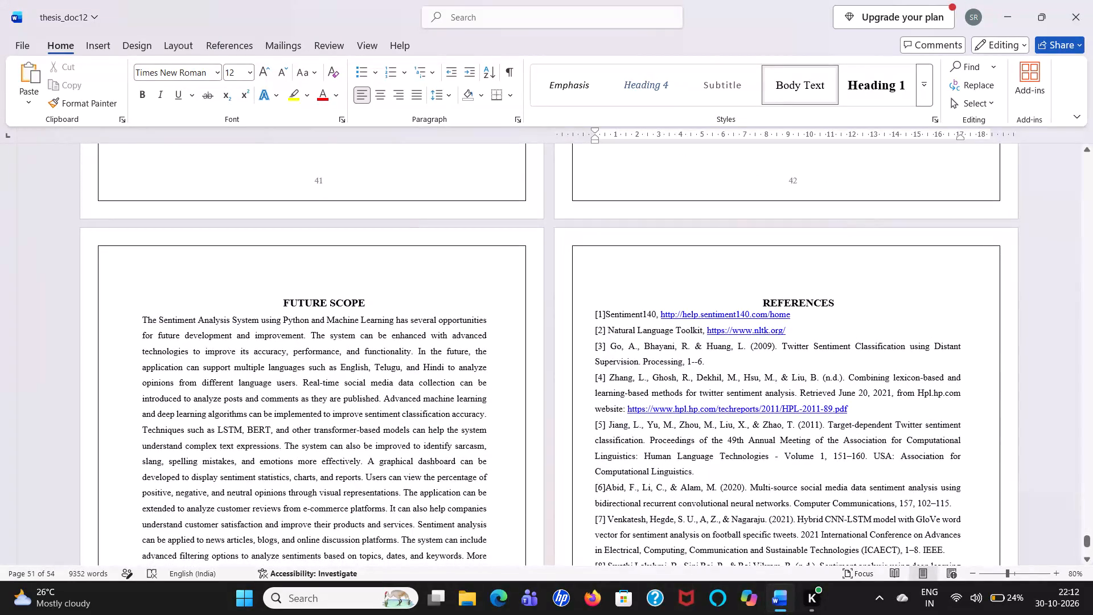
scroll(653, 379, down, 1)
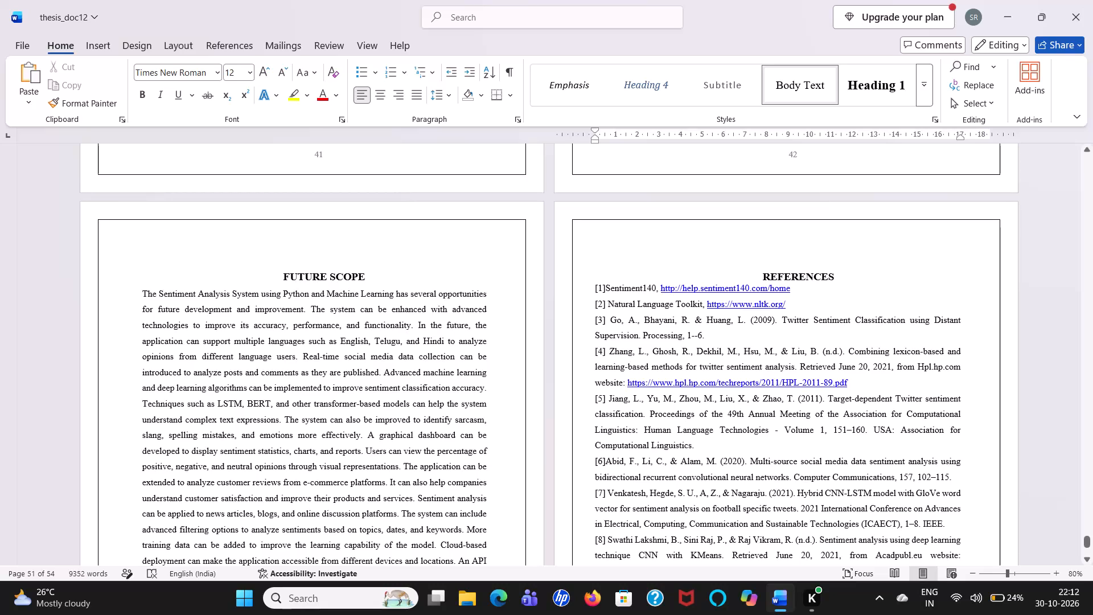
scroll(653, 379, down, 4)
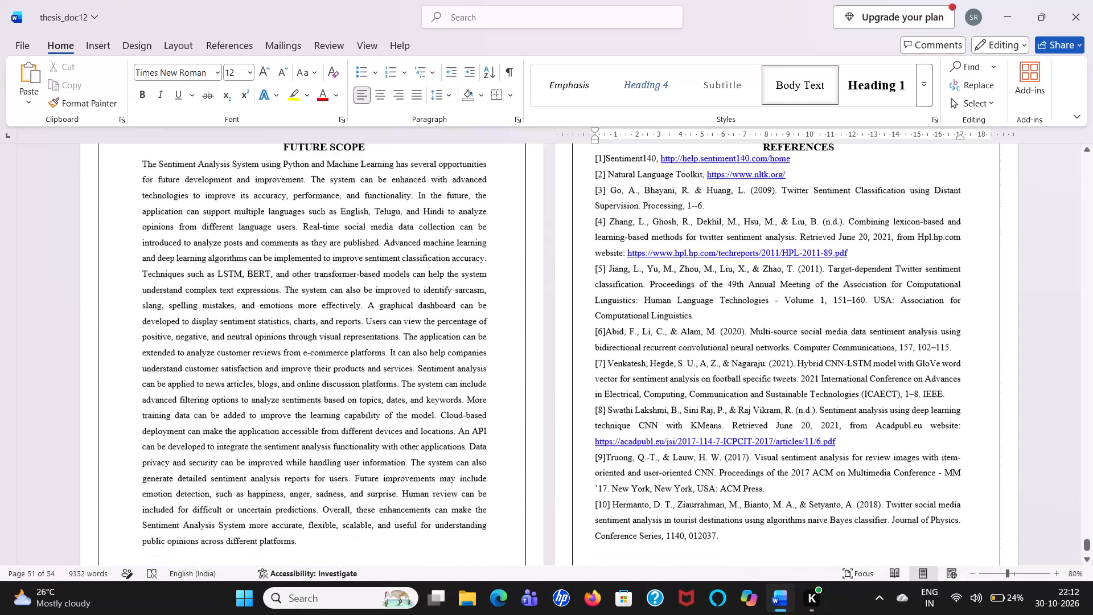
scroll(653, 379, down, 1)
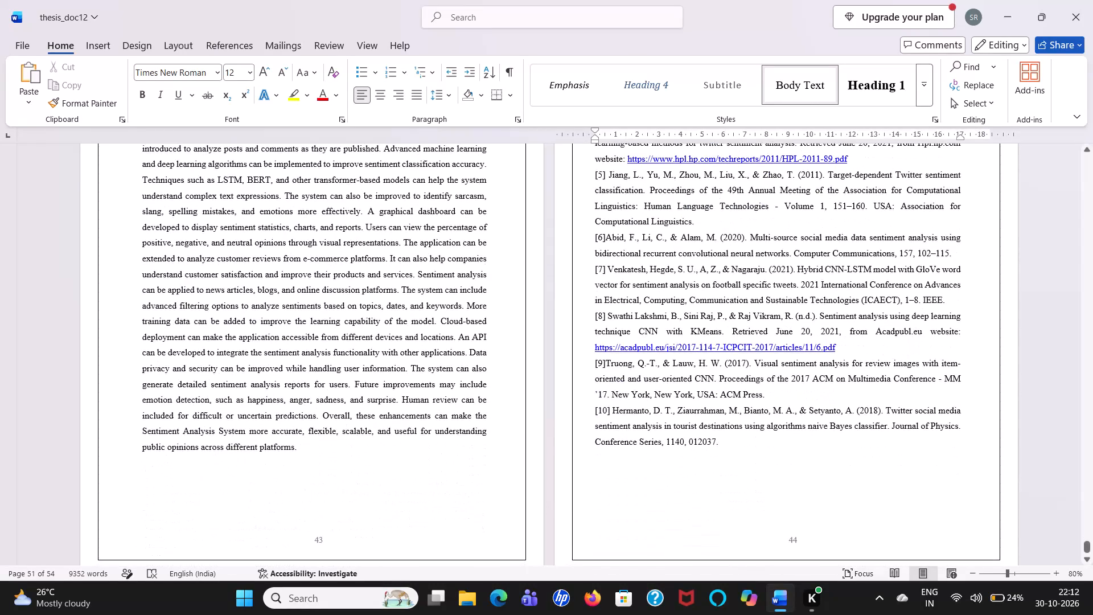
scroll(653, 379, down, 3)
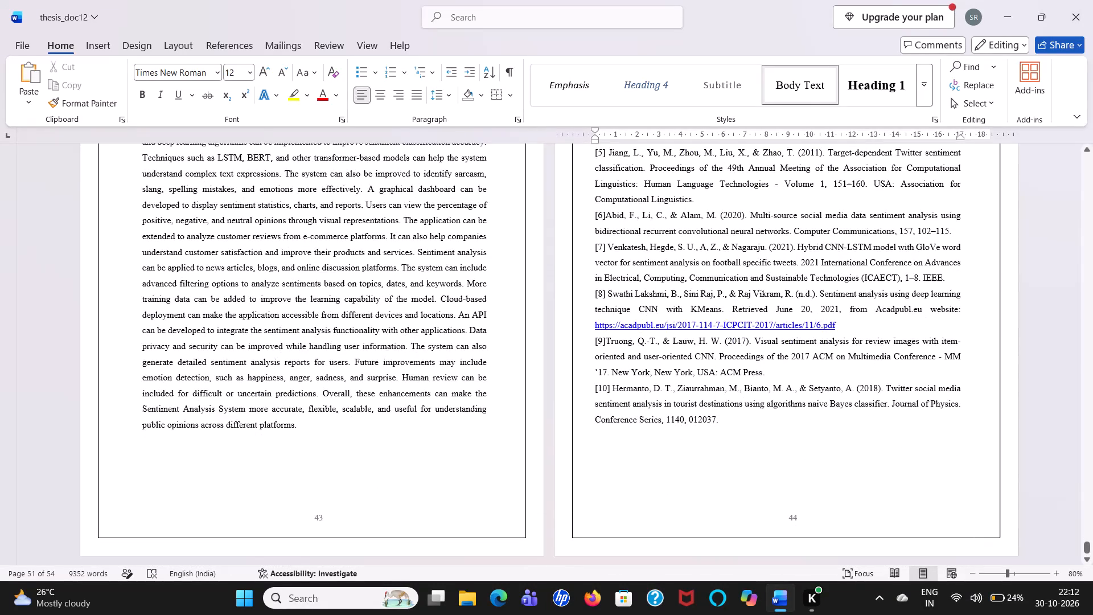
Delete the 5.2 Objectives of Testing entry from the Table of Contents.
scroll(653, 379, up, 20)
scroll(653, 379, up, 20)
scroll(653, 379, up, 20)
scroll(653, 379, up, 20)
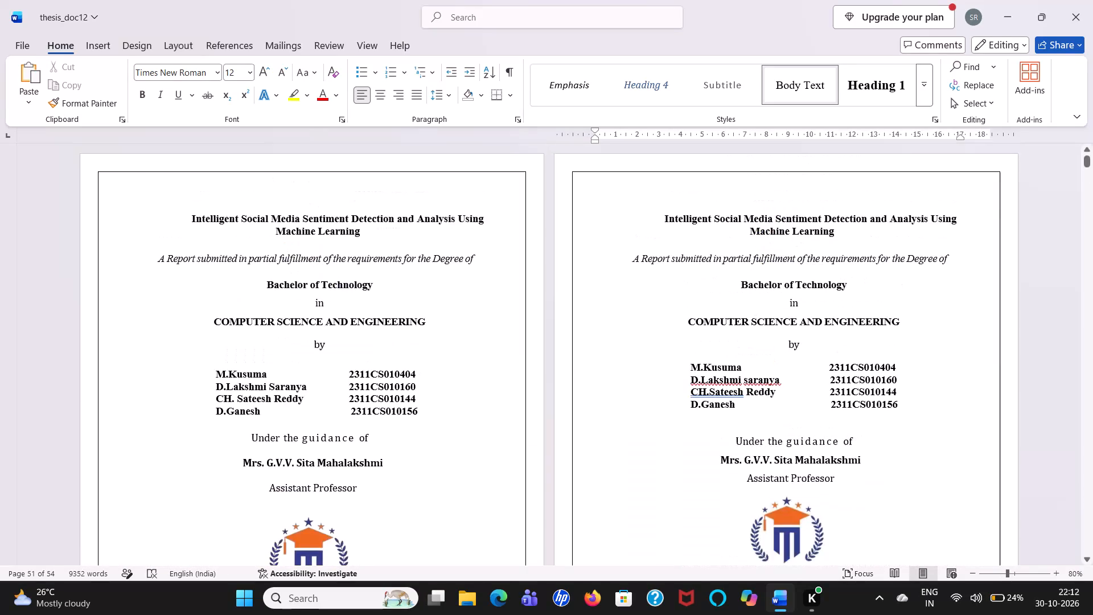
scroll(653, 379, down, 11)
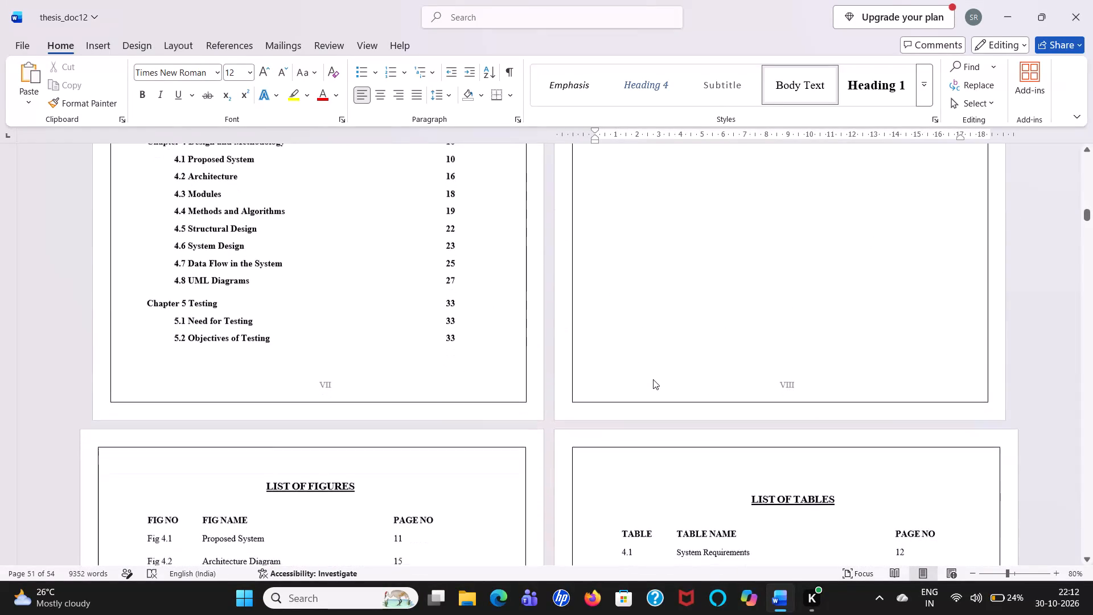
scroll(653, 379, up, 1)
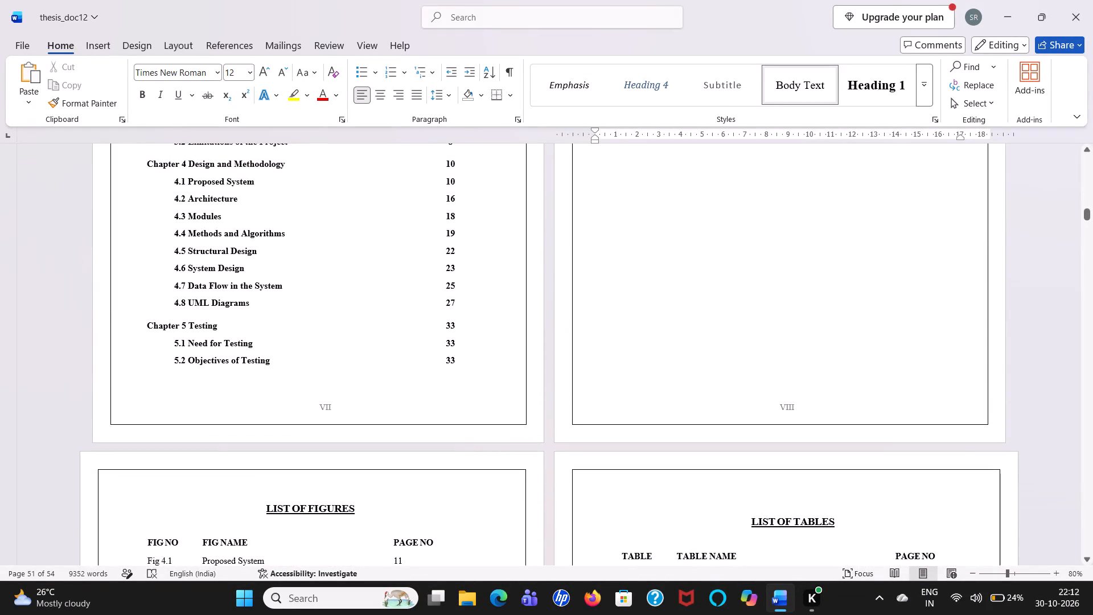
drag(165, 358, 420, 383)
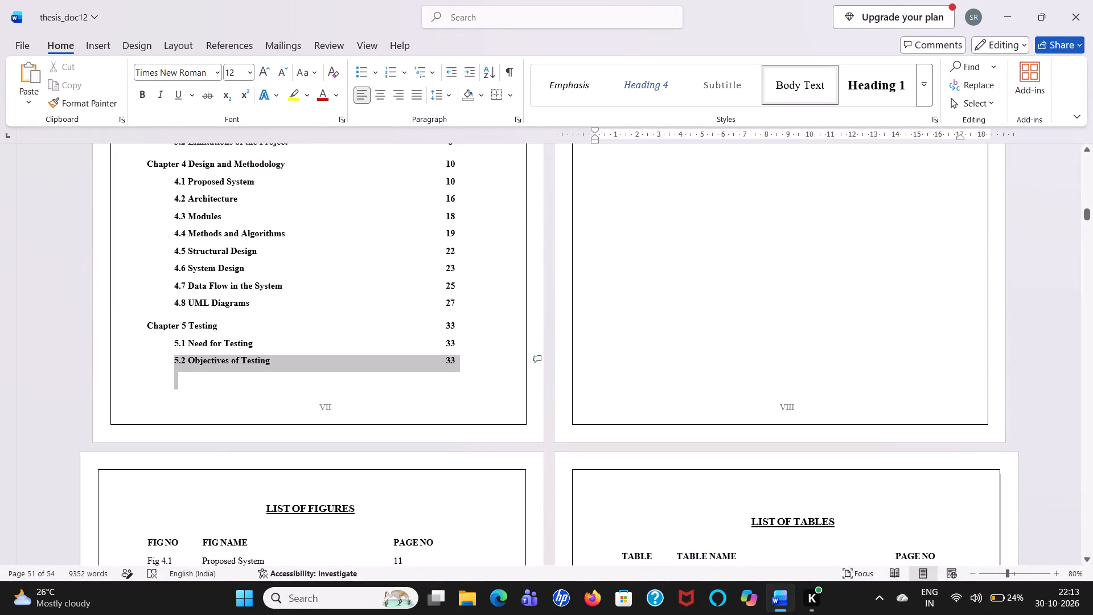
drag(420, 383, 420, 383)
key(BackSpace)
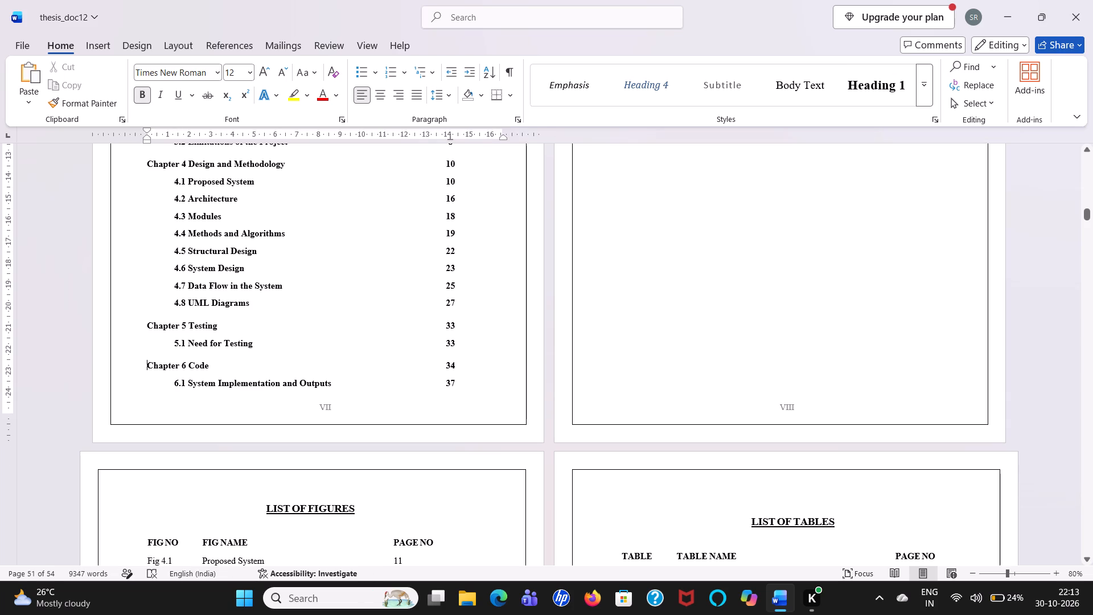
Set the Table of Contents page numbers to 8 for Chapter 3 and section 3.1, and 9 for section 3.2.
scroll(420, 383, up, 4)
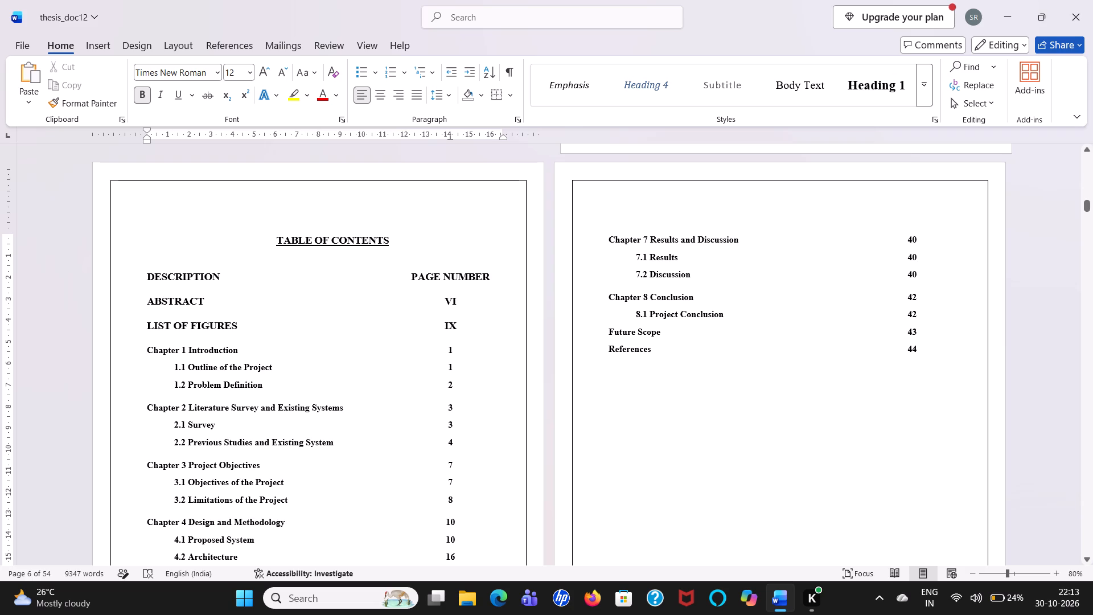
click(458, 470)
key(backslash)
key(BackSpace)
key(BackSpace)
key(8)
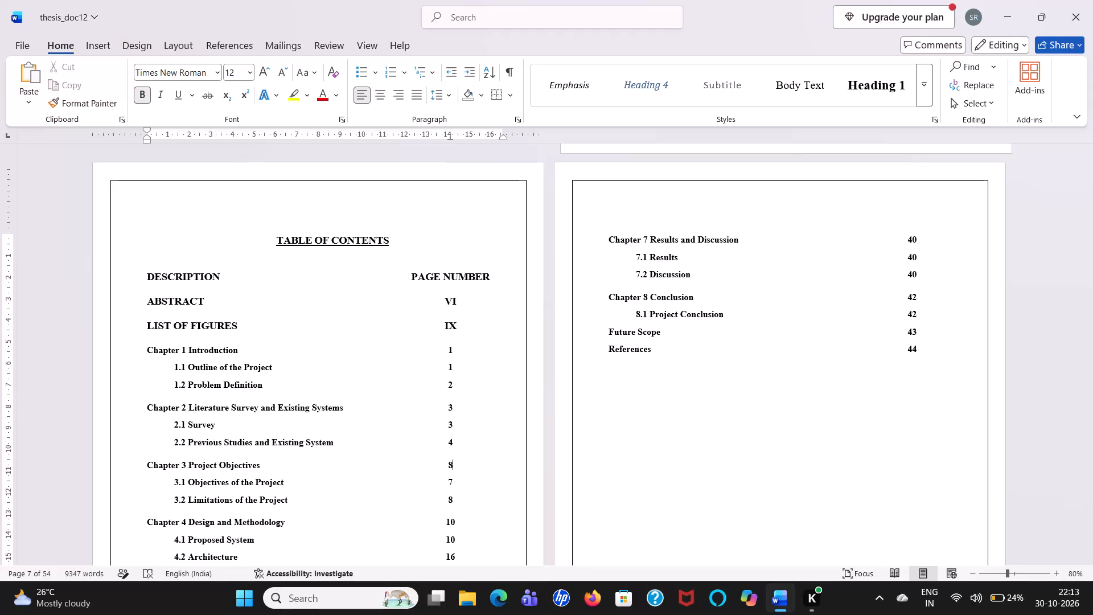
click(456, 481)
key(BackSpace)
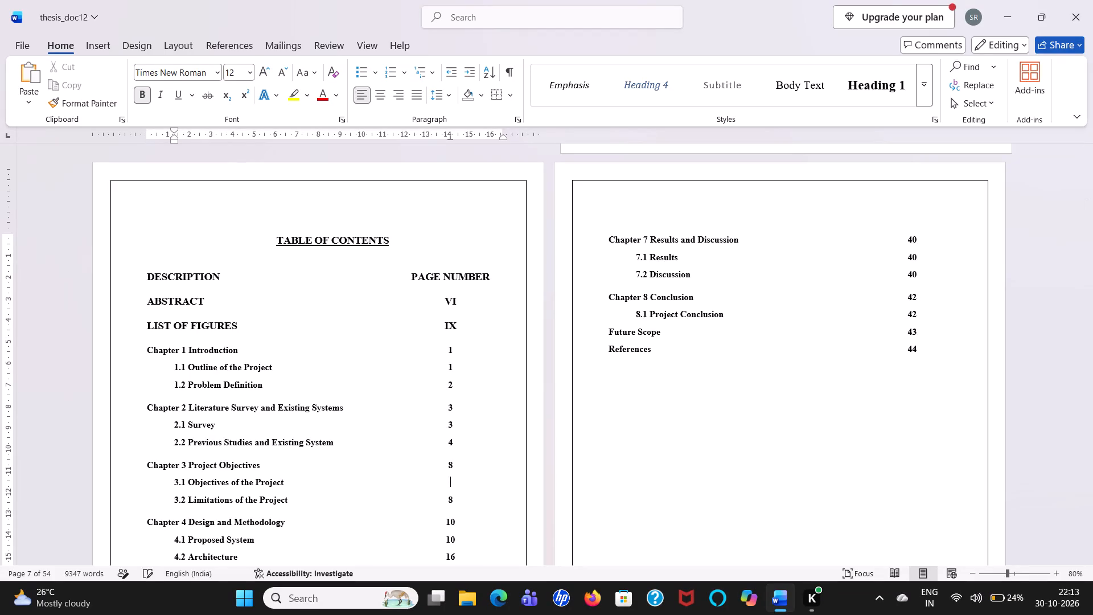
key(8)
click(459, 499)
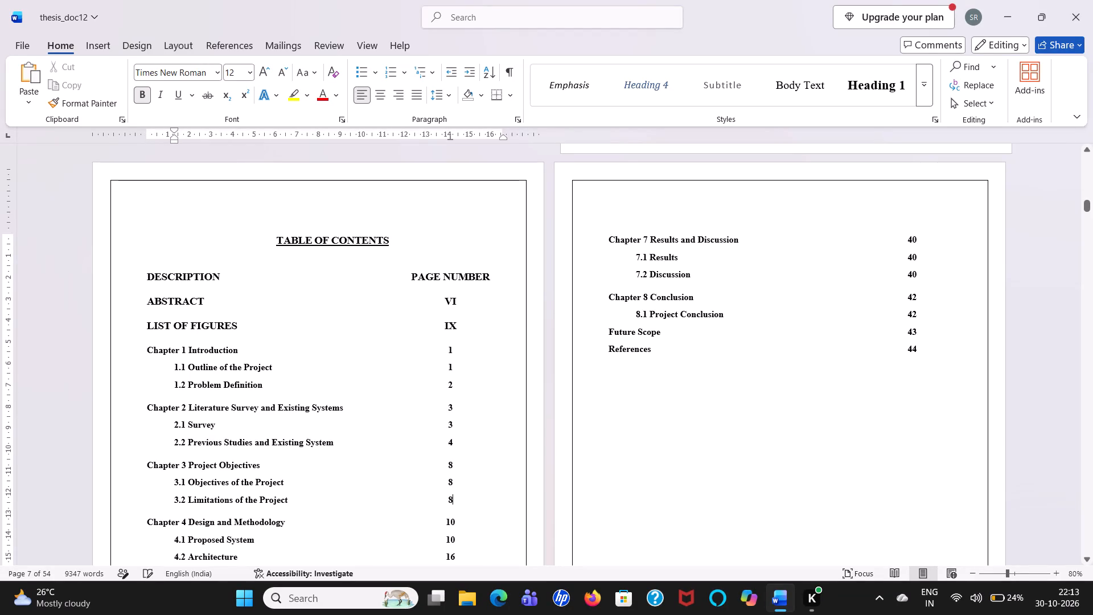
key(BackSpace)
key(9)
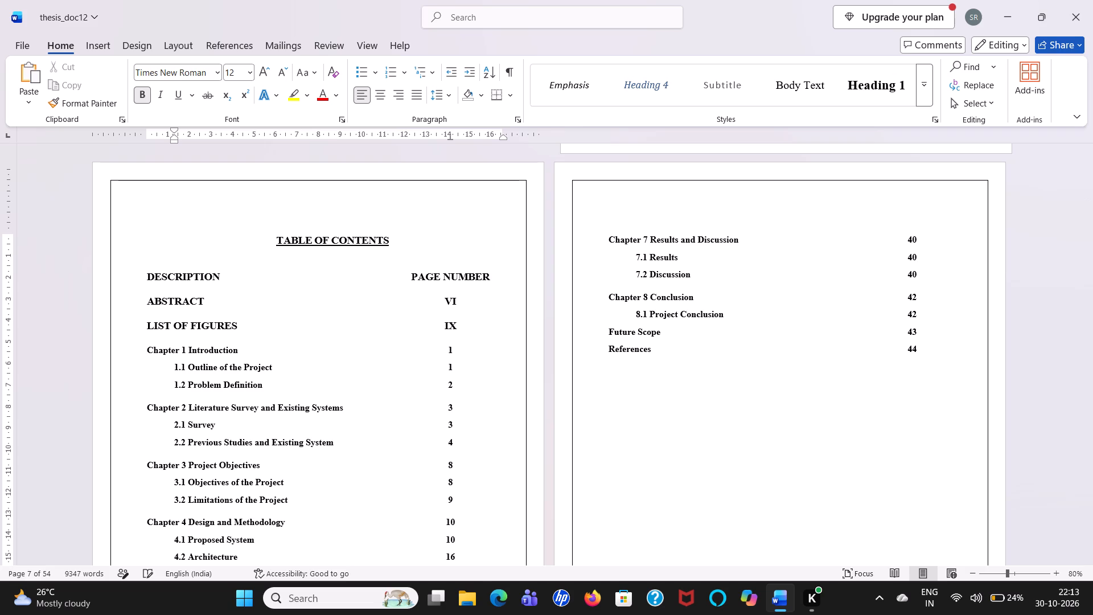
Set the Table of Contents pages to 15 for 4.2 Architecture, 17 for 4.3 Modules, 18 for 4.4 Methods and Algorithms, and 20 for 4.5 Structural Design.
scroll(416, 515, down, 1)
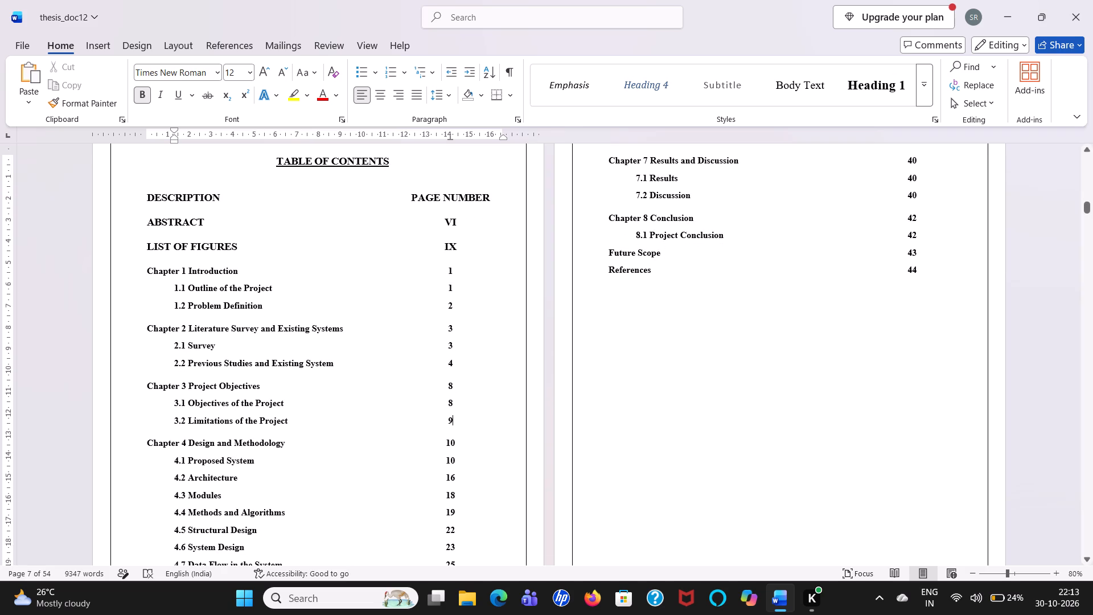
click(457, 477)
key(BackSpace)
key(5)
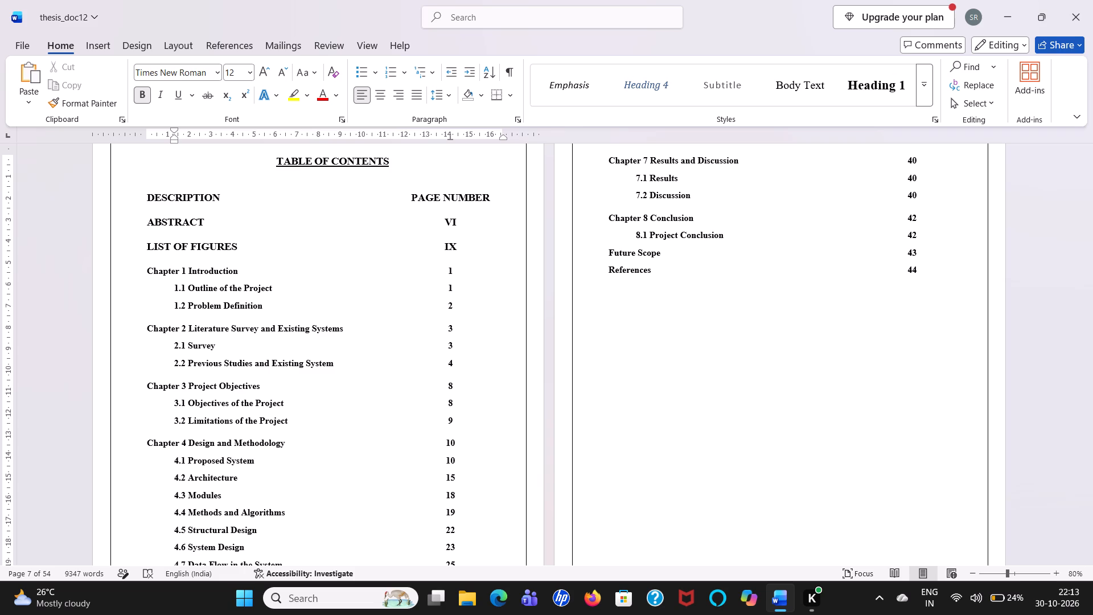
click(457, 493)
key(BackSpace)
key(7)
click(463, 512)
key(BackSpace)
key(8)
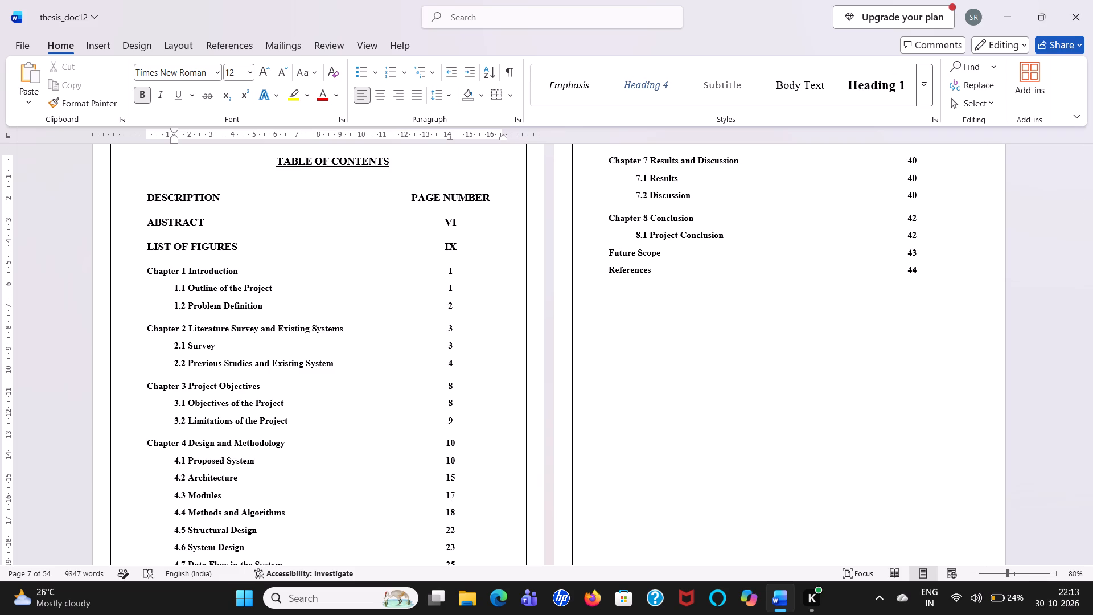
click(452, 527)
key(Right)
key(BackSpace)
key(0)
Set the Table of Contents pages to 21 for 4.6 System Design, 23 for 4.7 Data Flow in the System, and 25 for 4.8 UML Diagrams.
scroll(486, 497, down, 1)
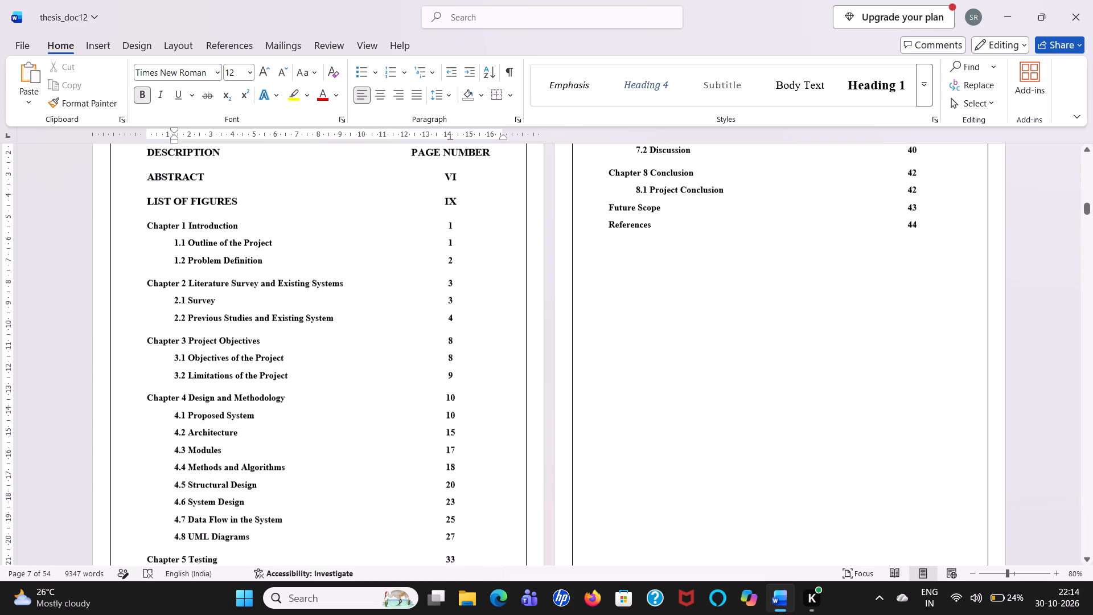
click(461, 501)
key(BackSpace)
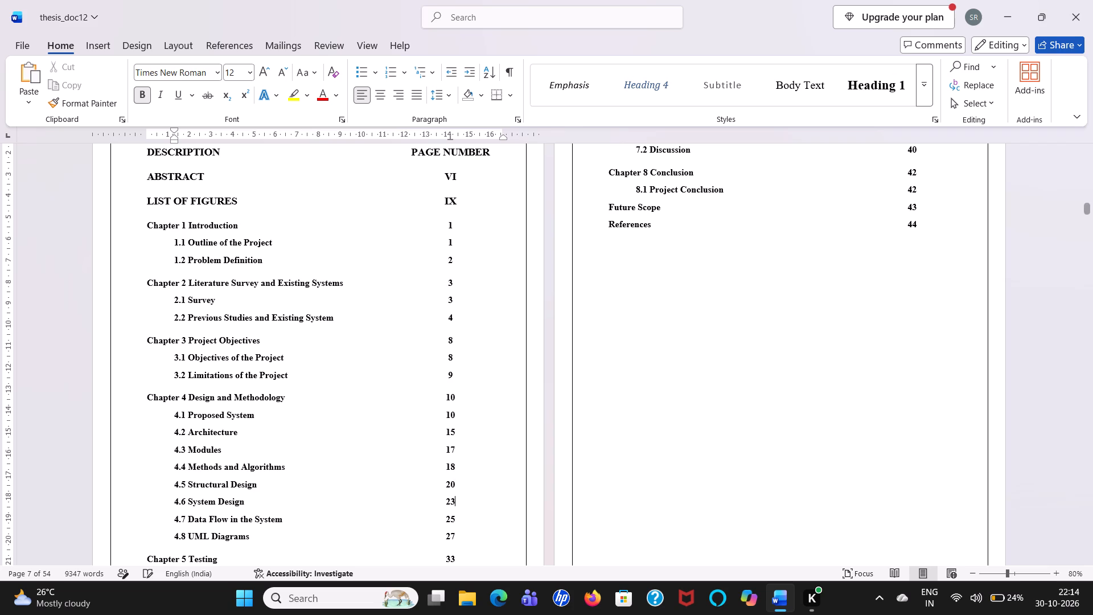
key(1)
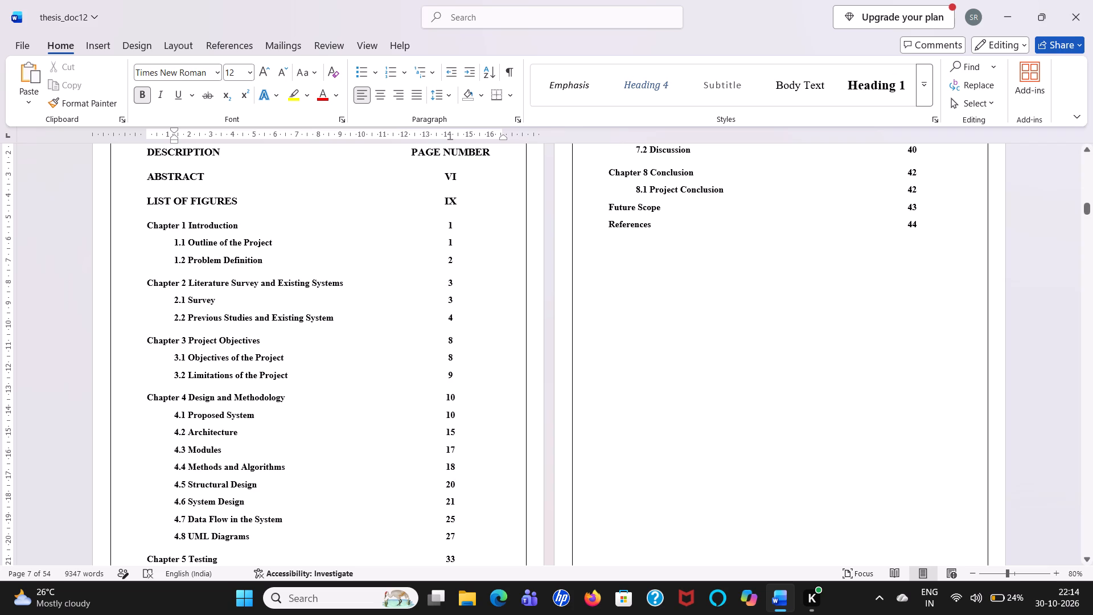
click(456, 518)
key(BackSpace)
key(3)
click(462, 540)
key(BackSpace)
key(5)
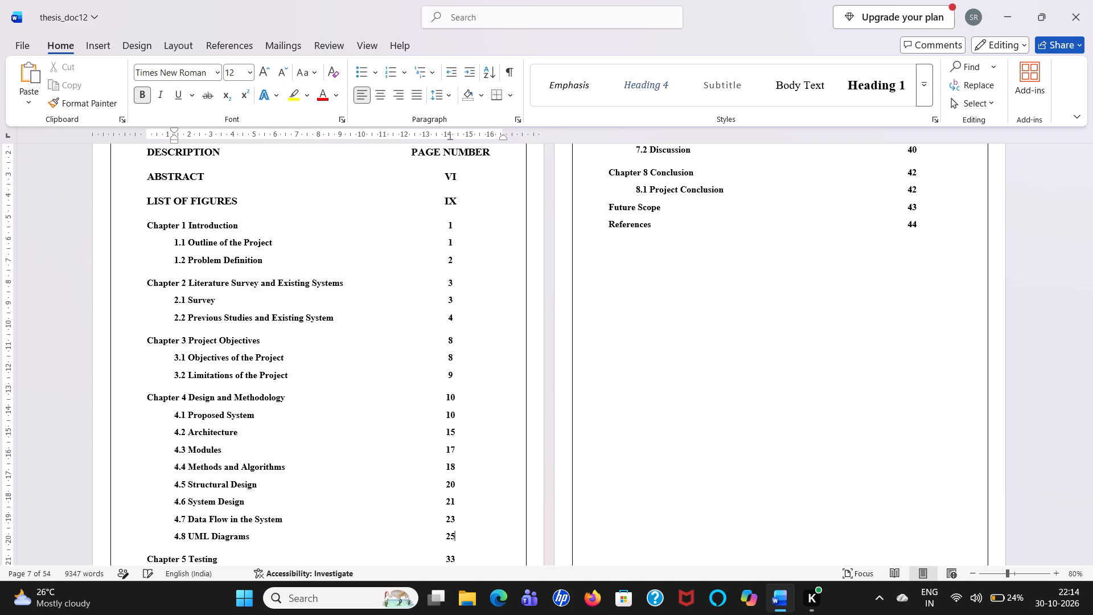
Set the Table of Contents page numbers for Chapter 5 Testing and section 5.1 Need for Testing to 31.
scroll(459, 515, down, 1)
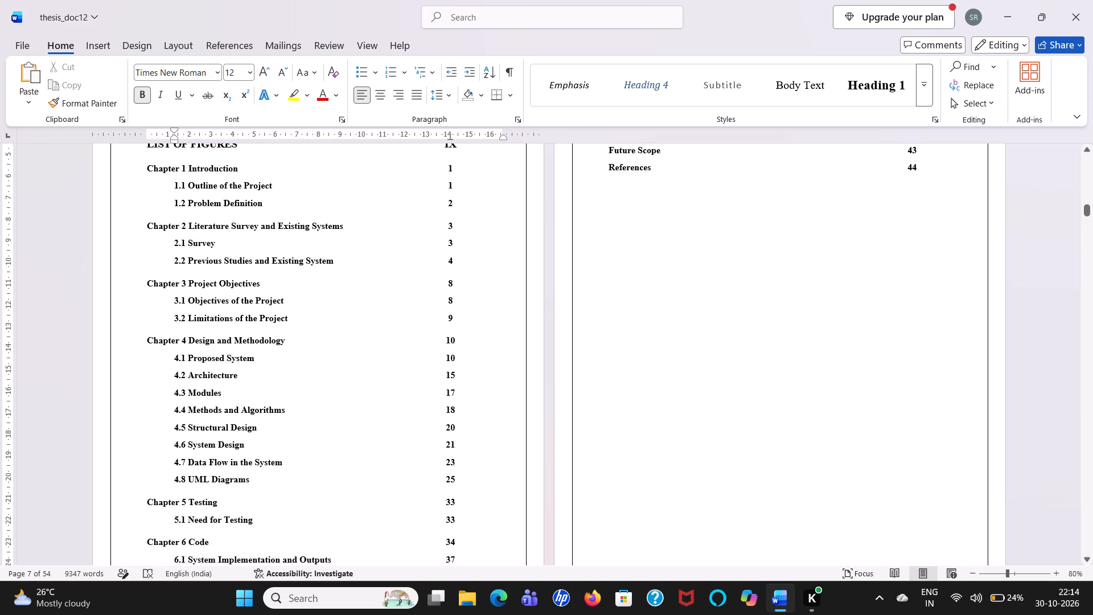
scroll(459, 515, down, 2)
click(454, 486)
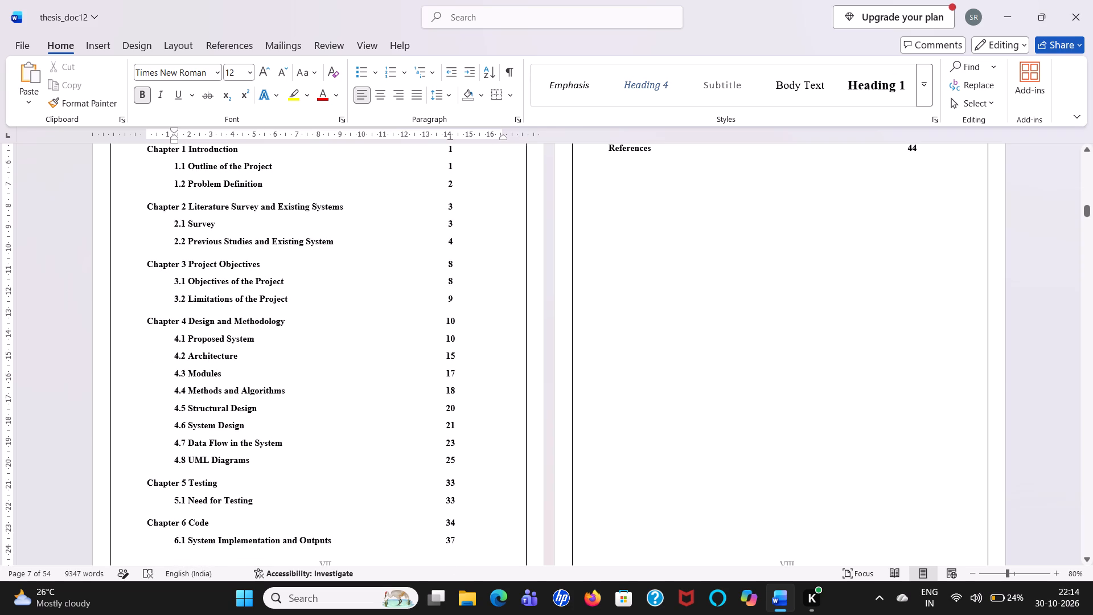
key(BackSpace)
key(1)
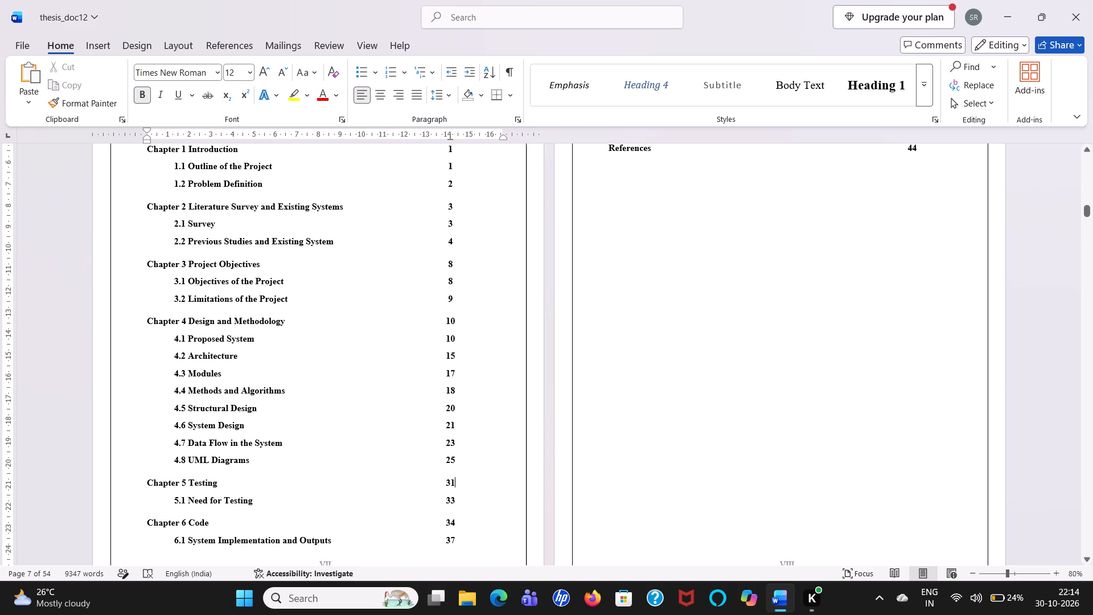
click(462, 499)
key(BackSpace)
key(1)
Set the Table of Contents page numbers for Chapter 6 Code and section 6.1 System Implementation and Outputs to 32.
scroll(462, 499, down, 1)
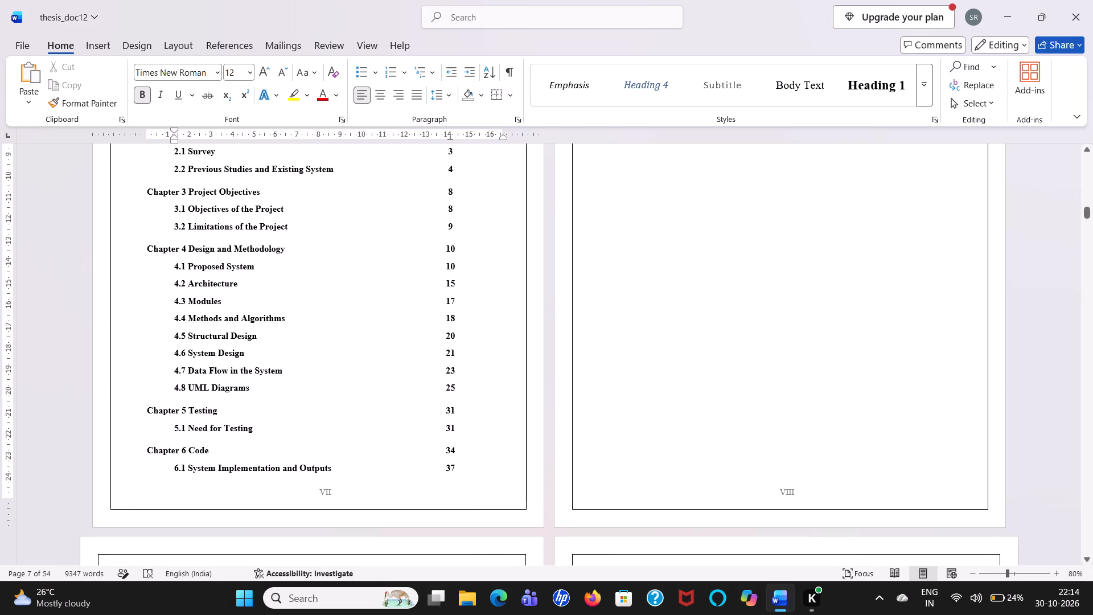
click(462, 449)
key(BackSpace)
key(2)
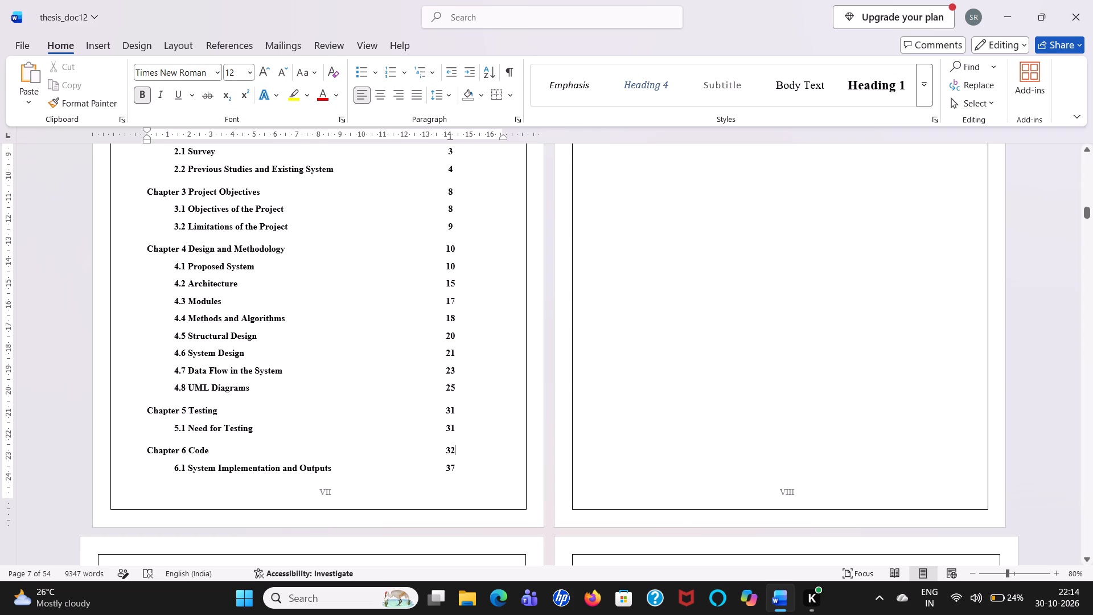
click(458, 464)
key(BackSpace)
key(2)
Set the Table of Contents page number for section 7.2 Discussion to 41.
scroll(458, 464, up, 1)
scroll(774, 402, up, 1)
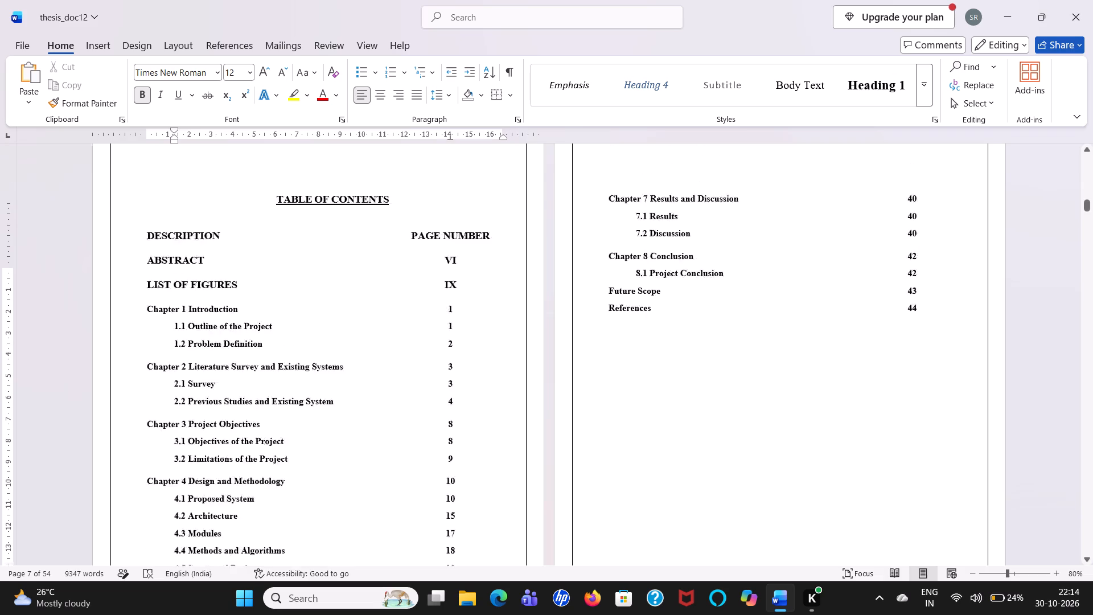
scroll(774, 402, up, 1)
click(917, 280)
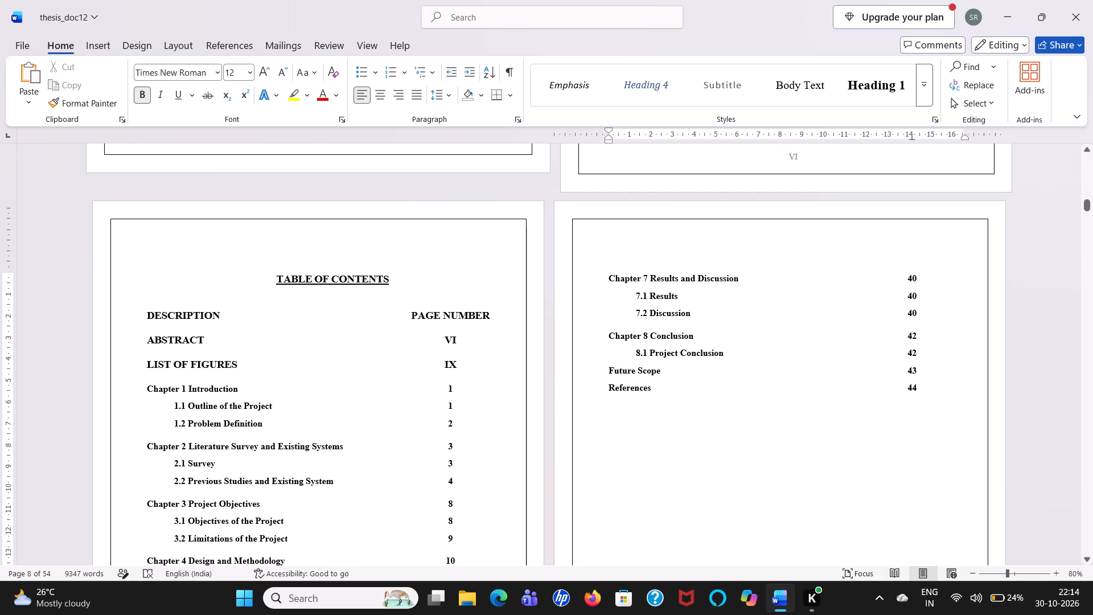
click(921, 308)
key(backslash)
key(1)
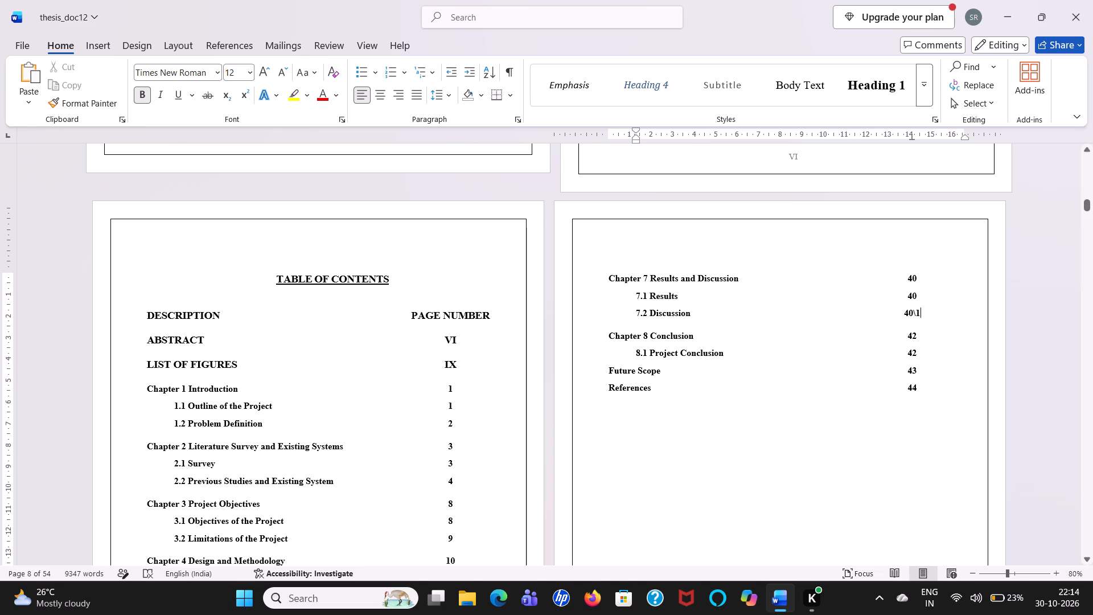
key(BackSpace)
key(BackSpace)
key(BackSpace)
key(1)
click(922, 342)
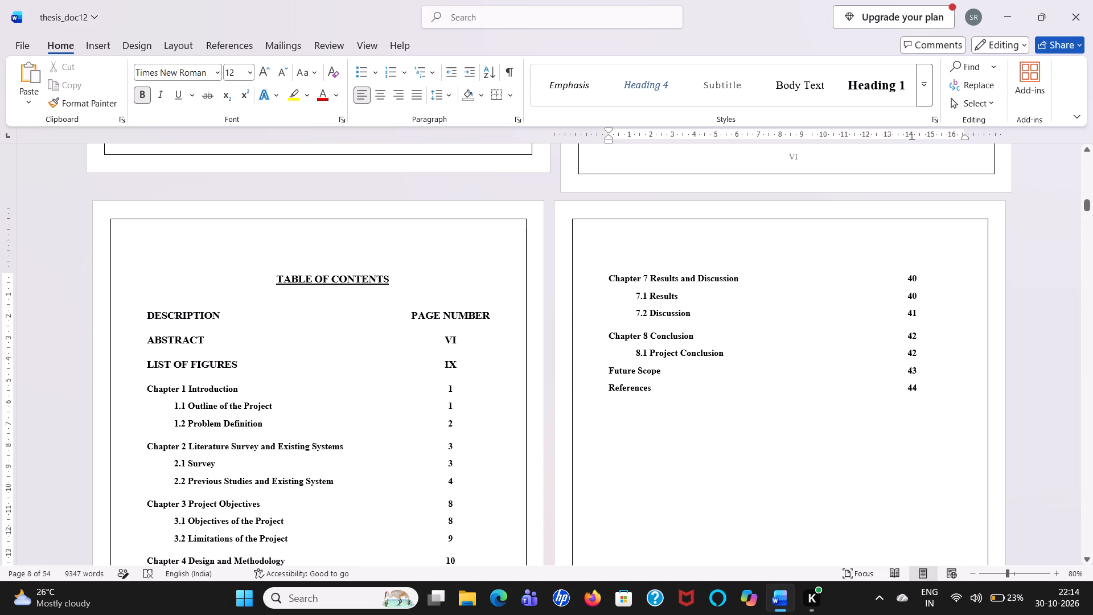
Move the university logo on the second title page slightly down, leaving more space below the Assistant Professor line.
scroll(816, 470, up, 3)
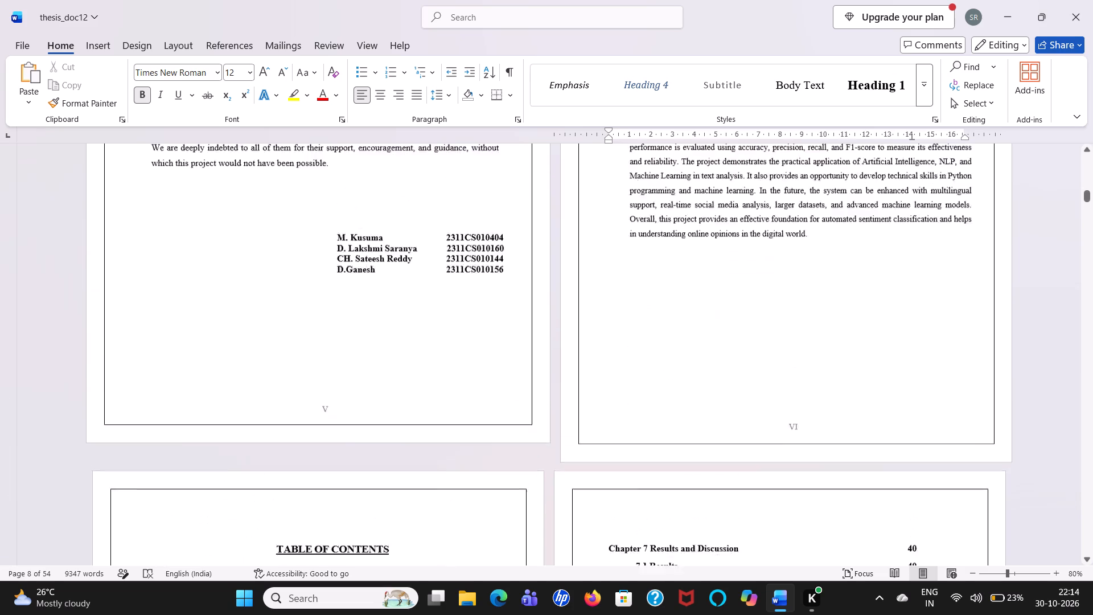
scroll(816, 470, up, 5)
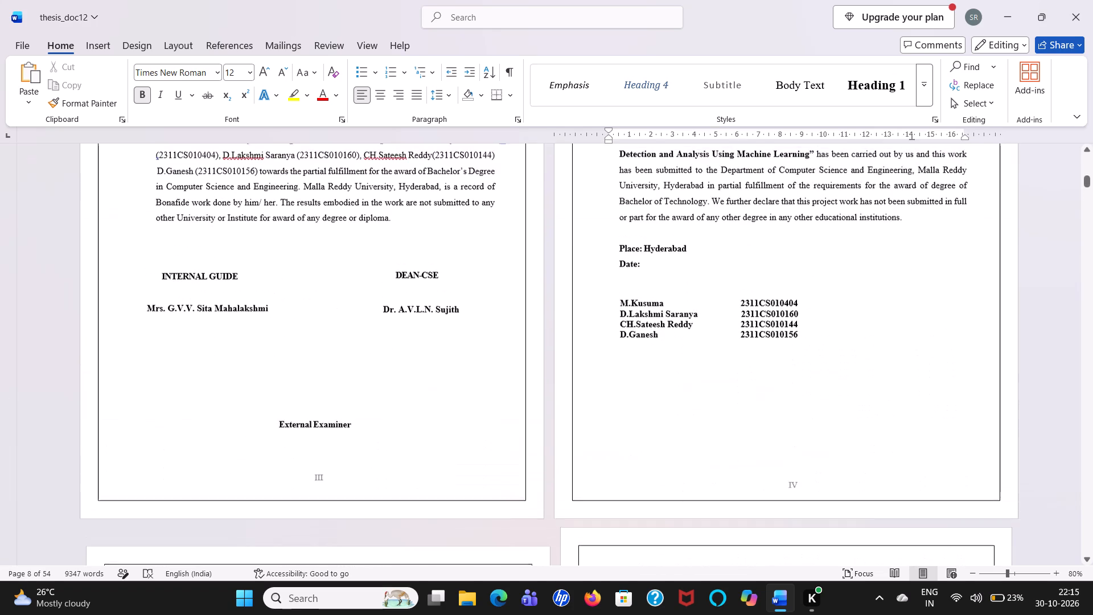
scroll(816, 470, up, 2)
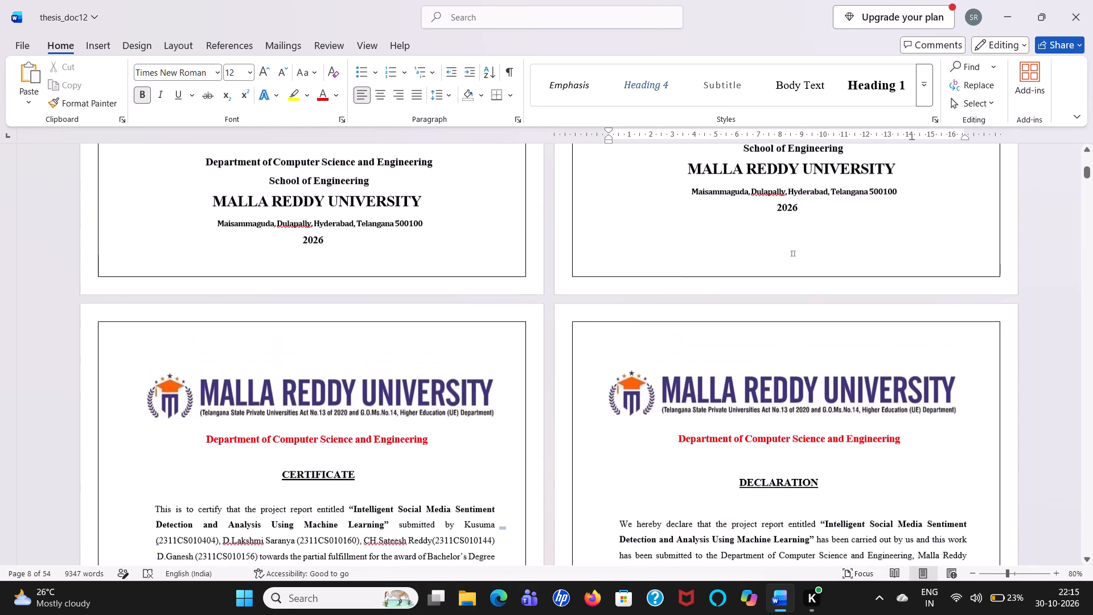
scroll(816, 470, up, 2)
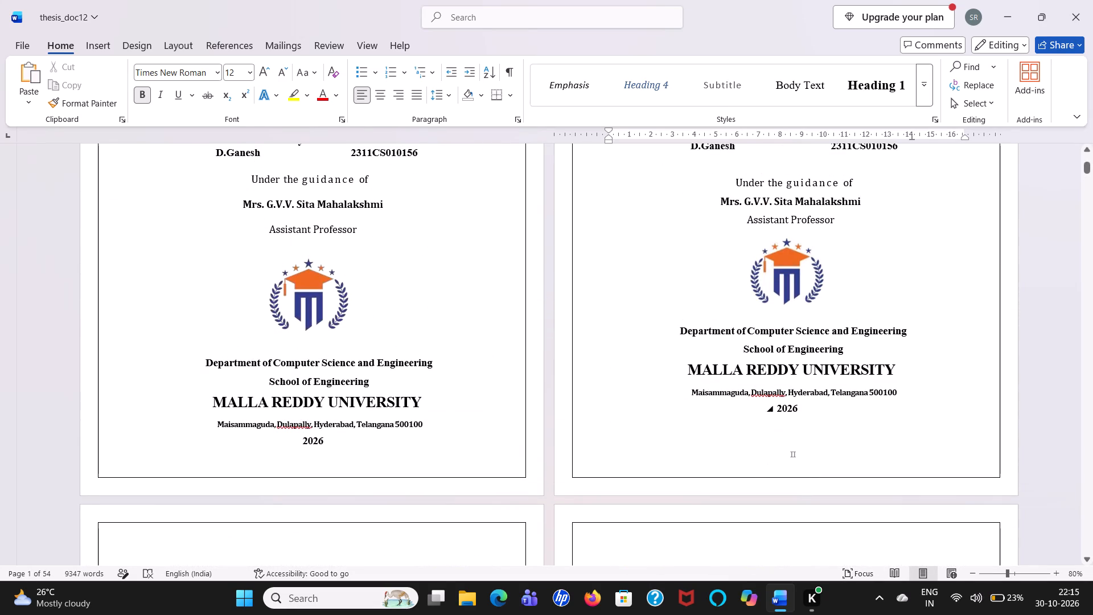
click(334, 311)
click(786, 278)
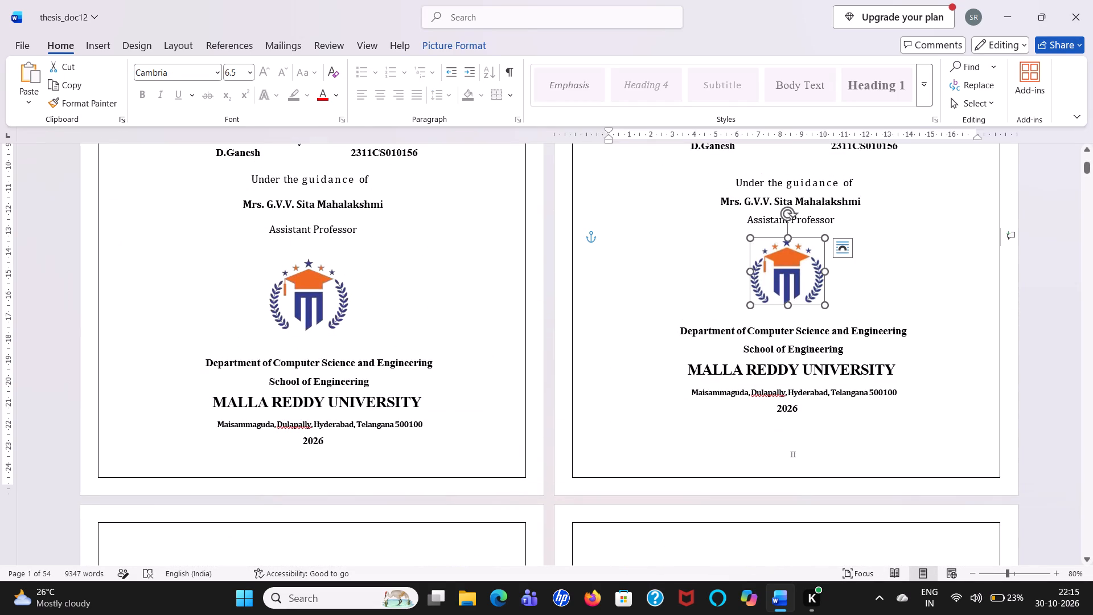
drag(821, 297, 828, 311)
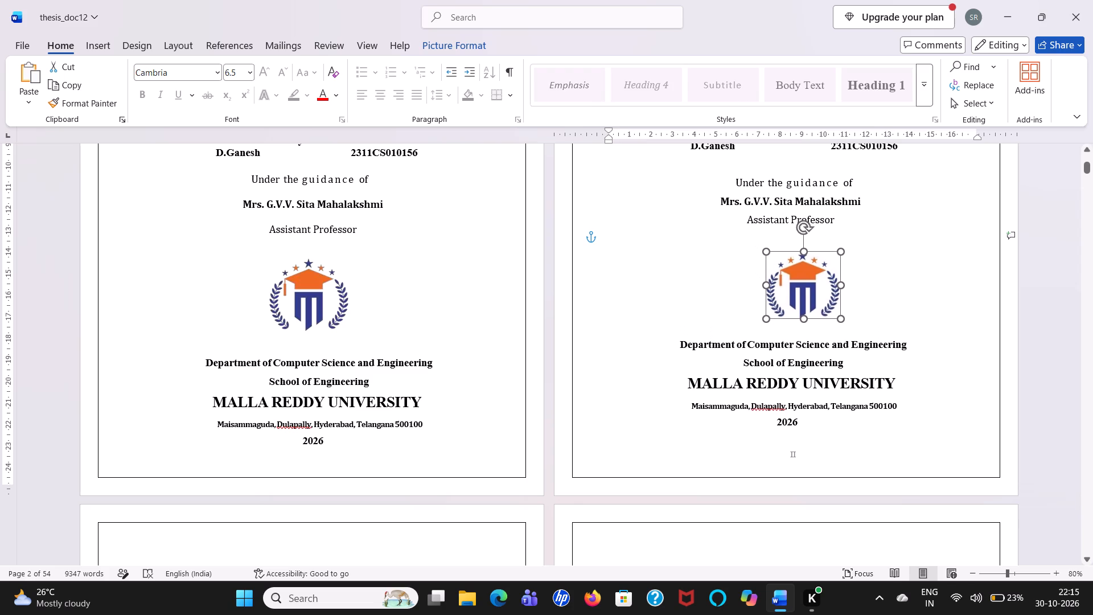
drag(828, 311, 823, 312)
click(892, 293)
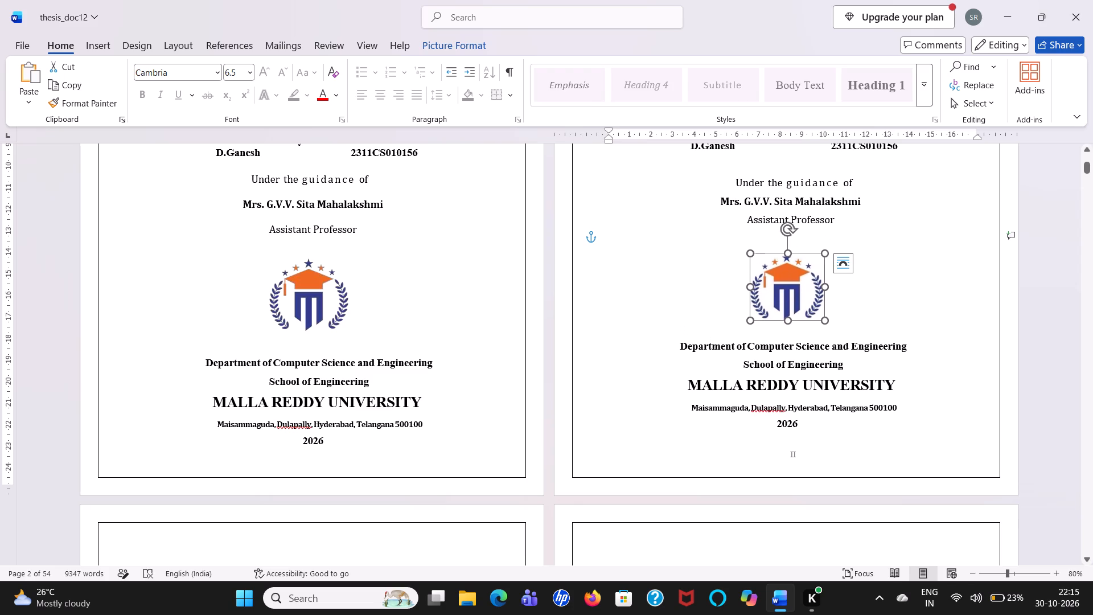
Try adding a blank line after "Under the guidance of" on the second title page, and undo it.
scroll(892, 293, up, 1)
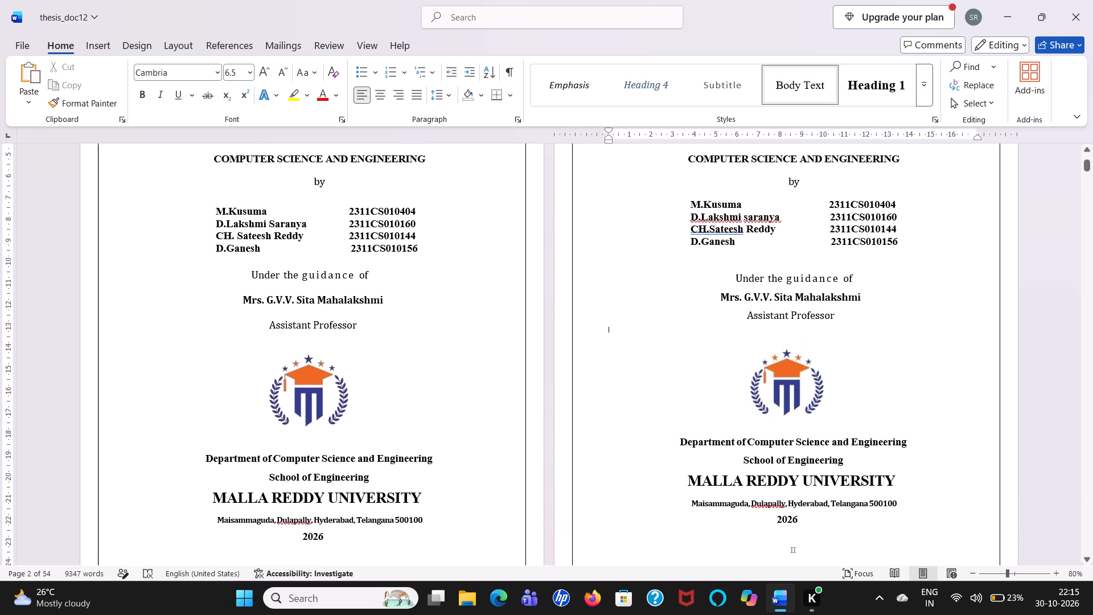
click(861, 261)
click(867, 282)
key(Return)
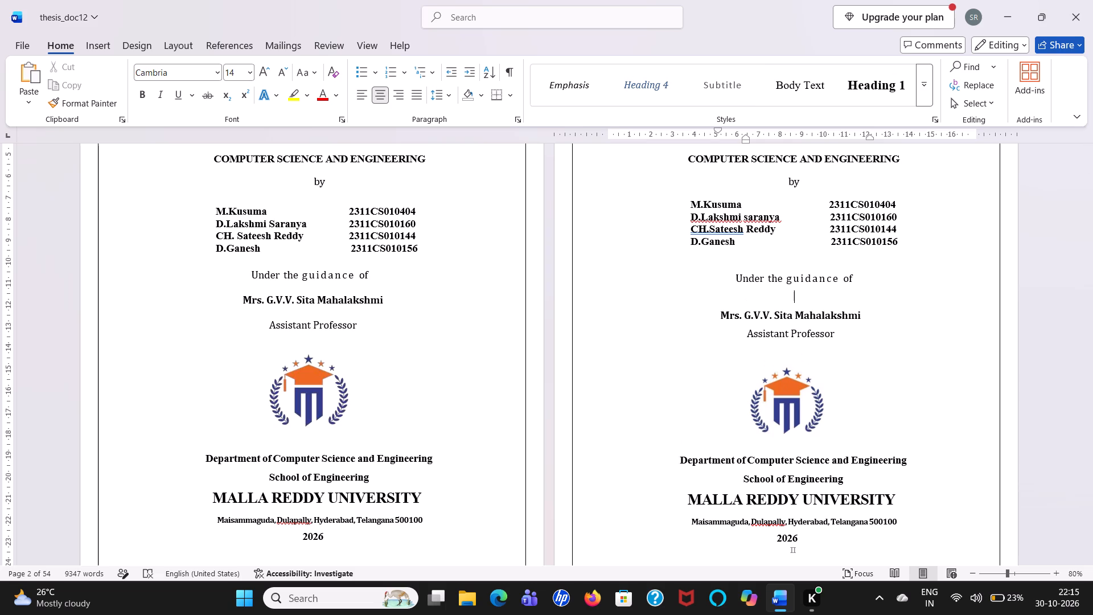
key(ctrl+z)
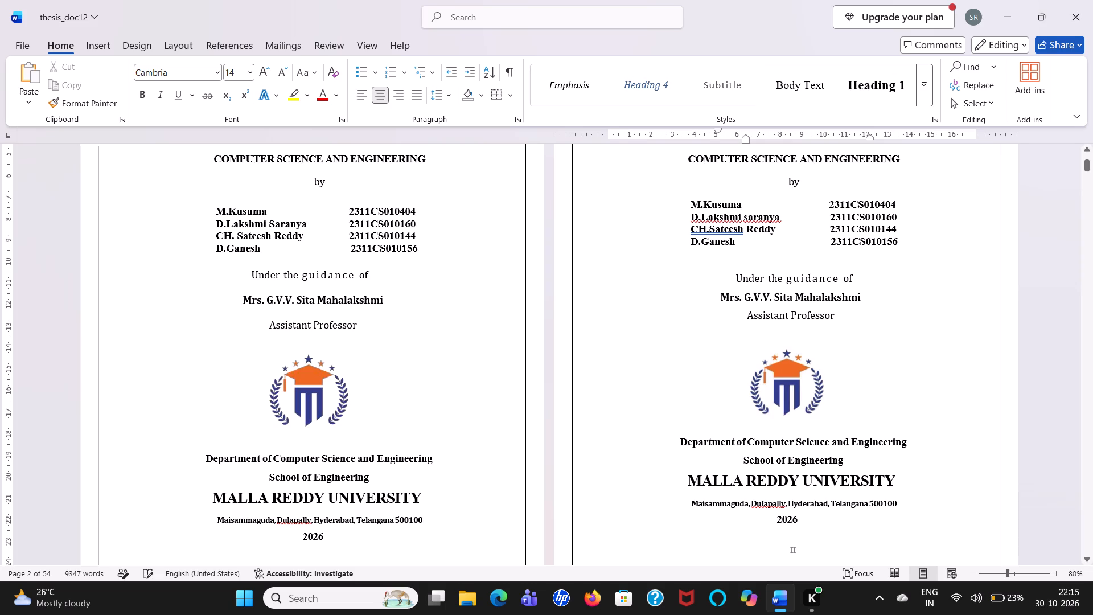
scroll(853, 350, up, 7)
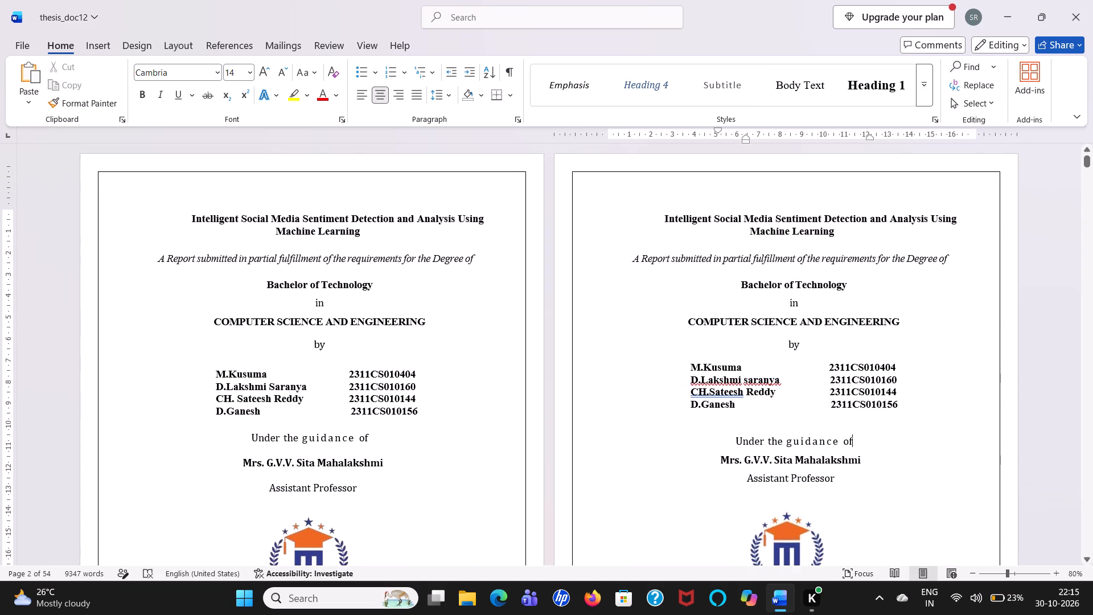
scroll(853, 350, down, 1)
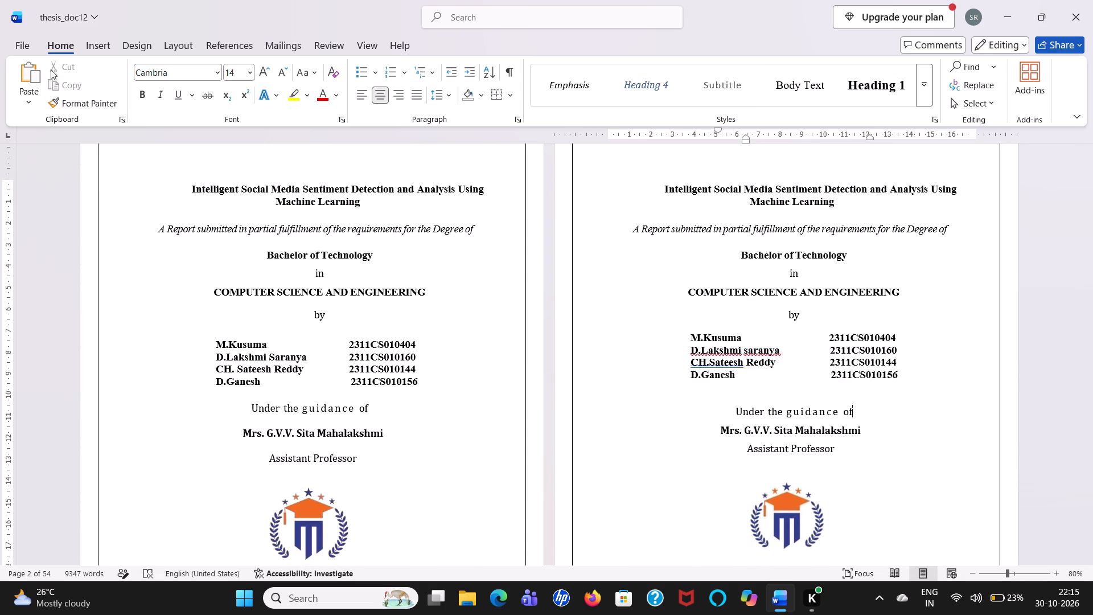
Review the whole thesis in print preview, from the title pages through the contents and lists to the References page.
click(26, 50)
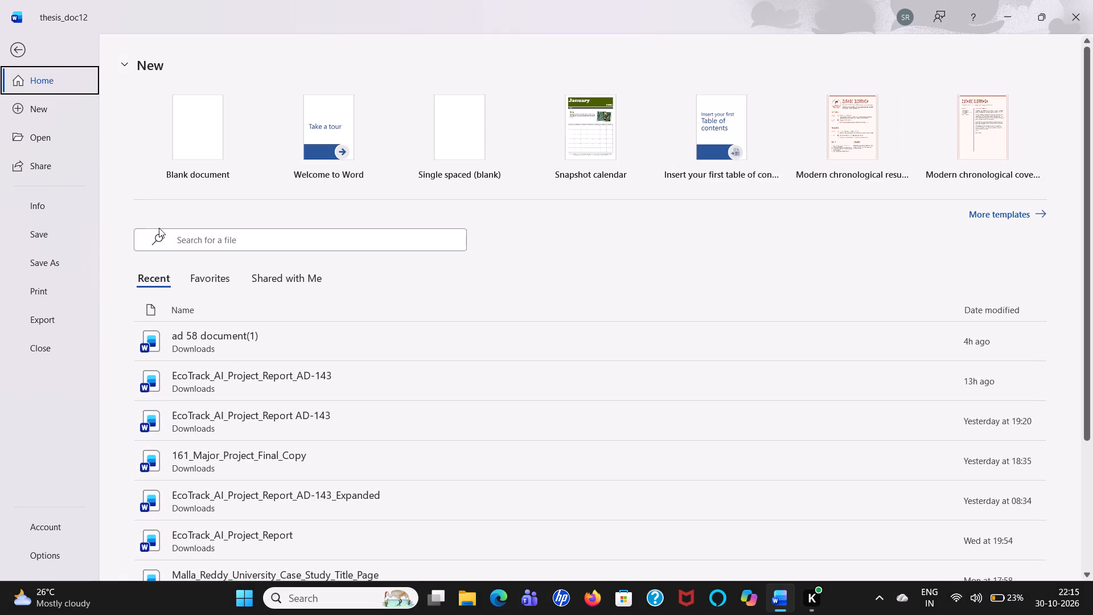
click(40, 294)
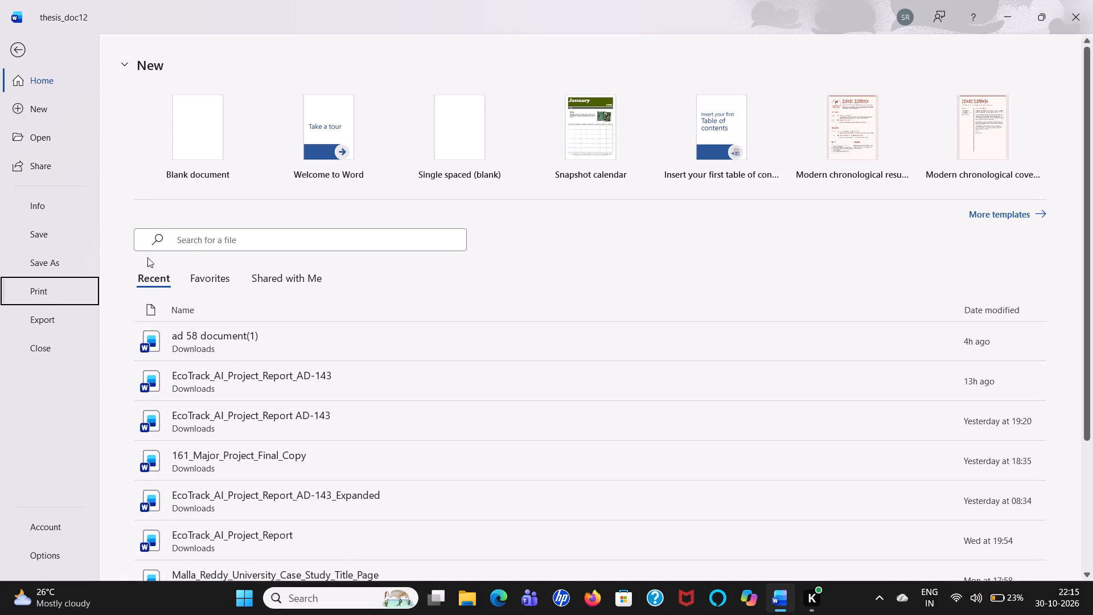
double_click(44, 300)
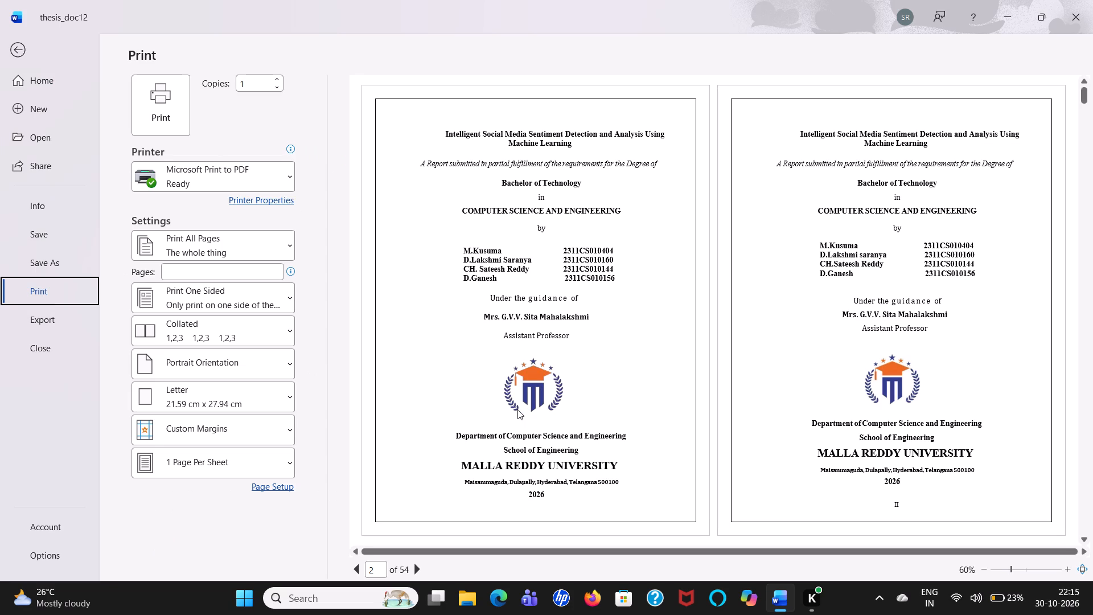
scroll(517, 409, down, 1)
scroll(517, 409, up, 1)
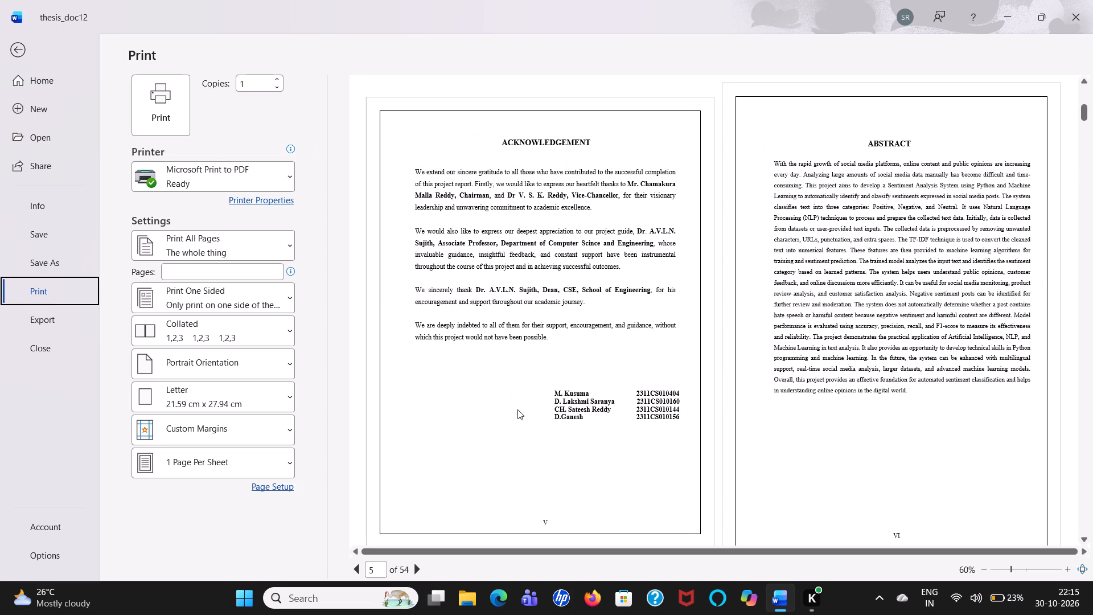
scroll(517, 409, up, 1)
scroll(517, 409, down, 3)
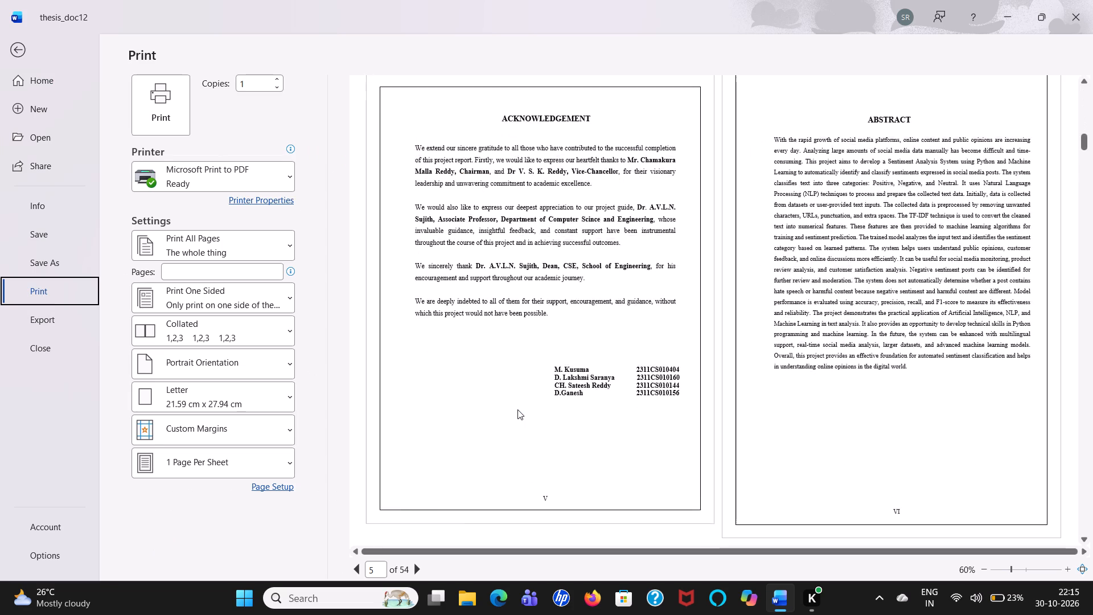
scroll(517, 409, down, 2)
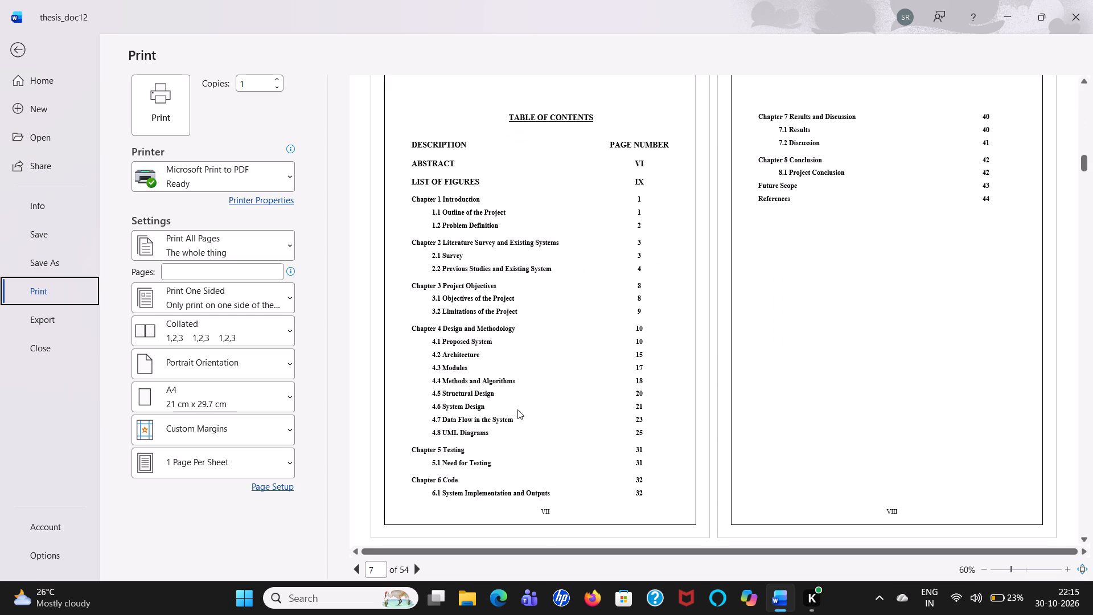
scroll(517, 409, down, 1)
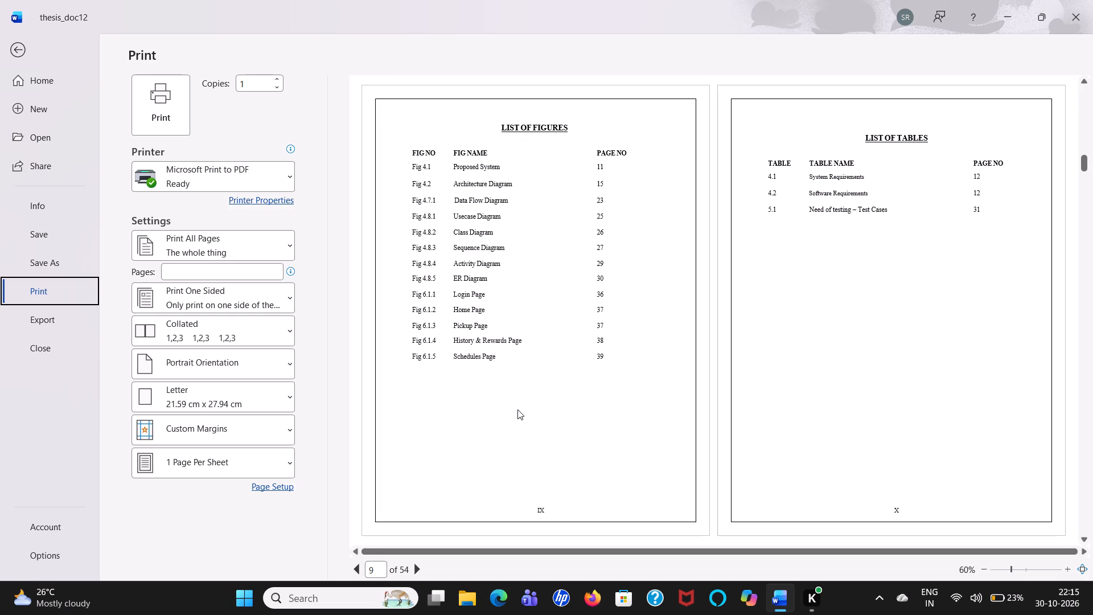
scroll(517, 409, down, 2)
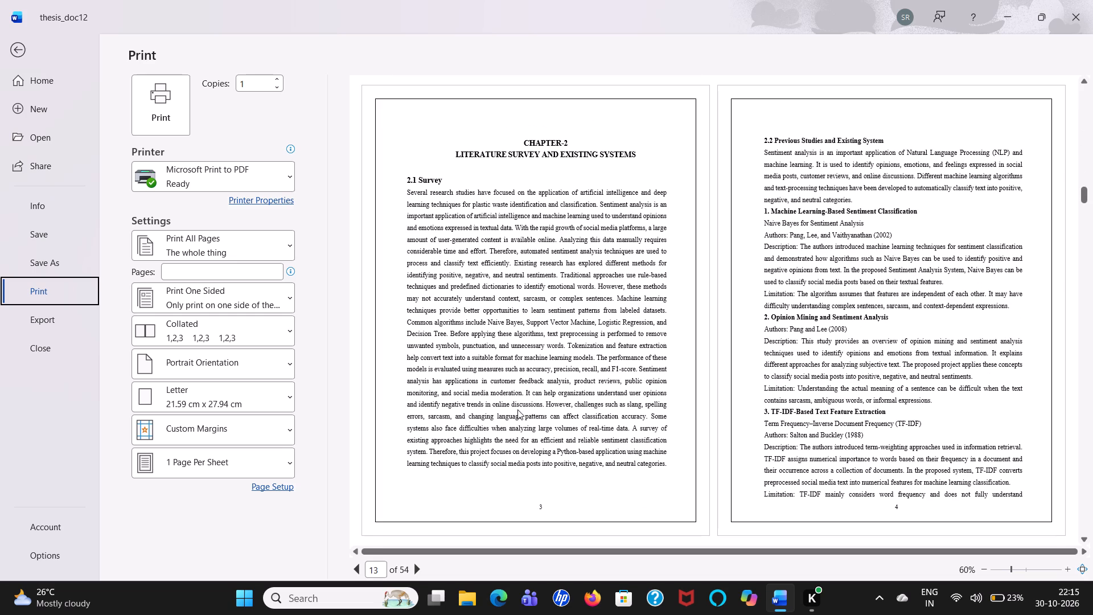
scroll(517, 409, down, 3)
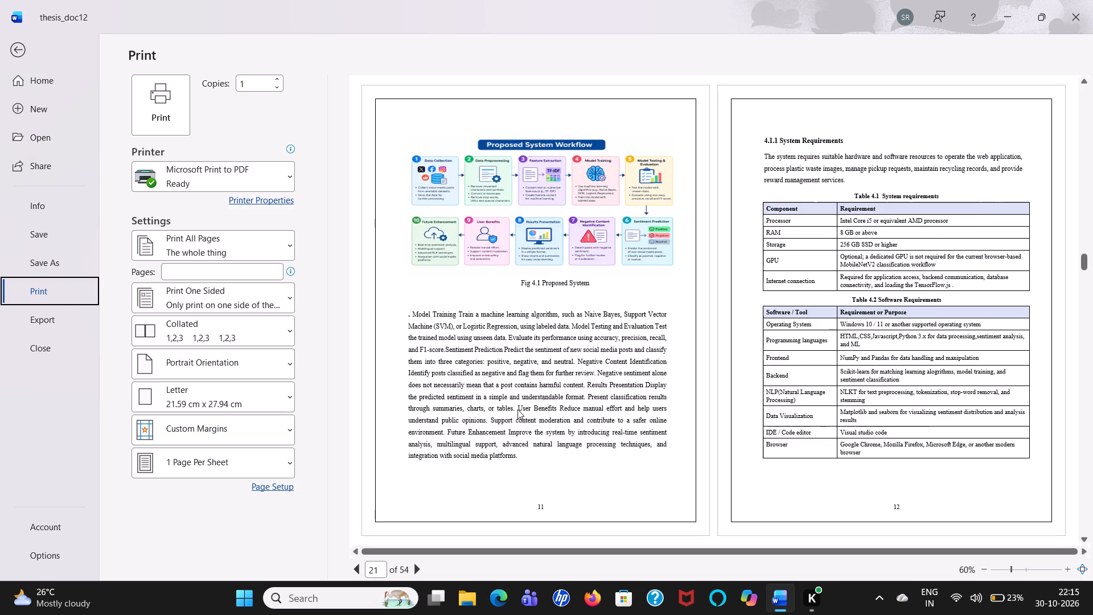
scroll(517, 409, down, 3)
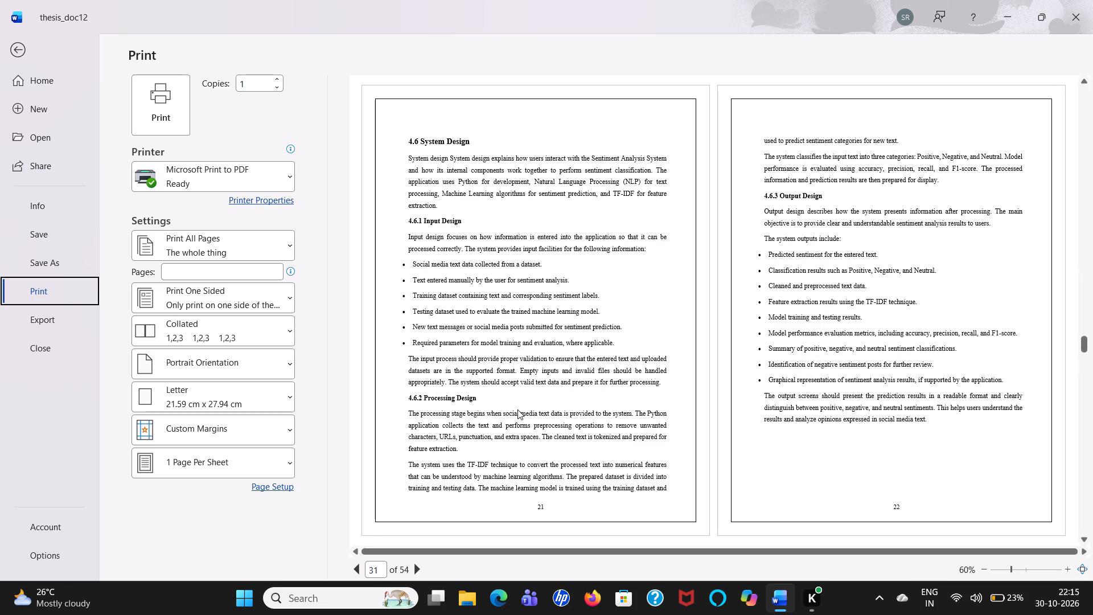
scroll(517, 409, down, 10)
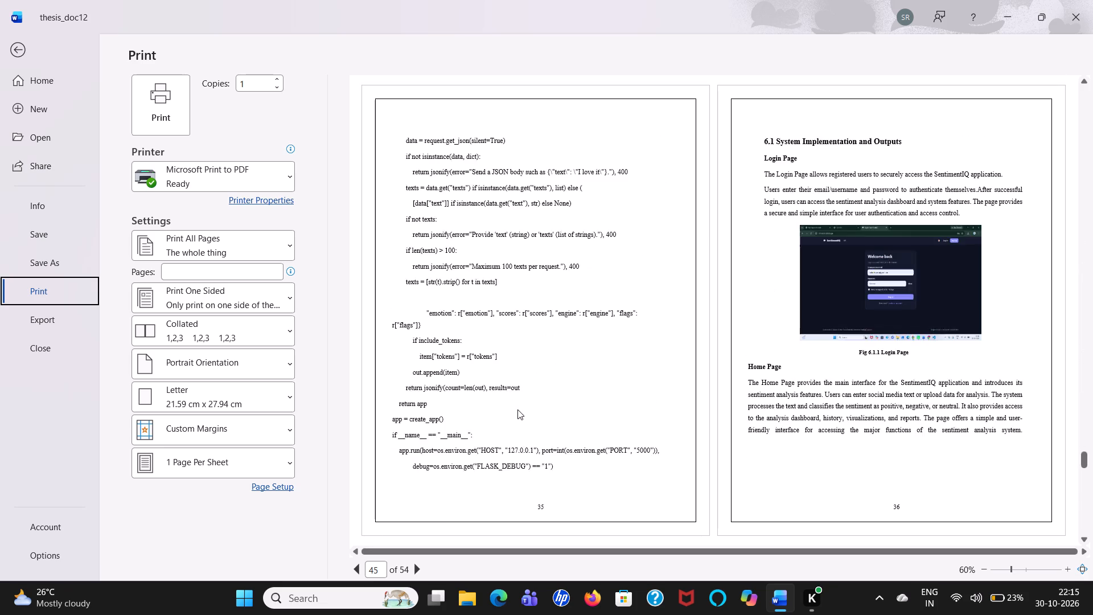
scroll(517, 409, down, 4)
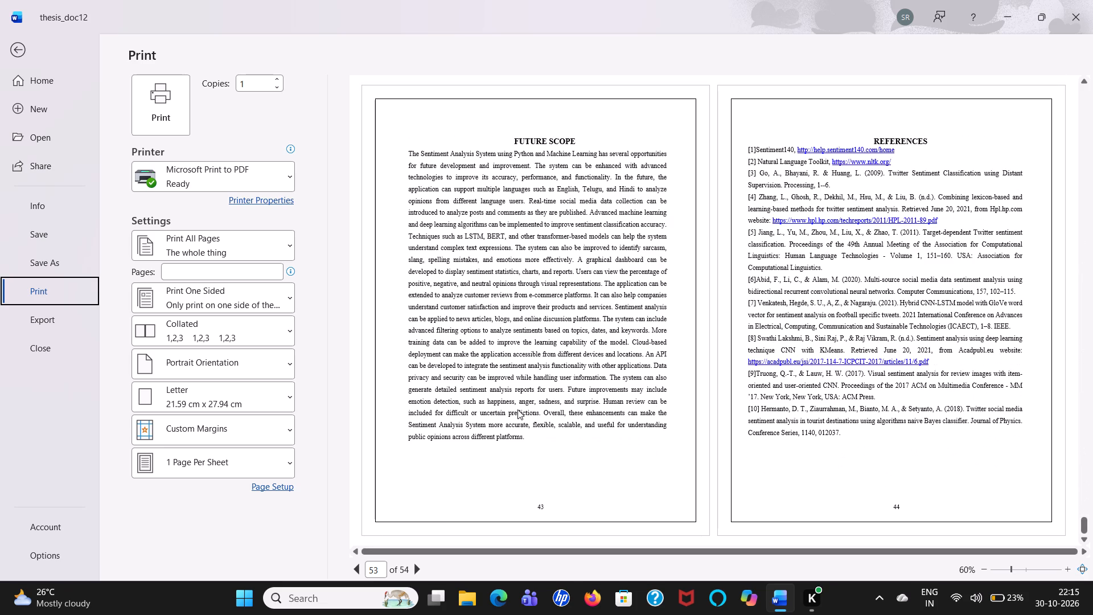
Print all pages of the thesis with Microsoft Print to PDF, and start naming the output file in the Downloads folder.
click(166, 116)
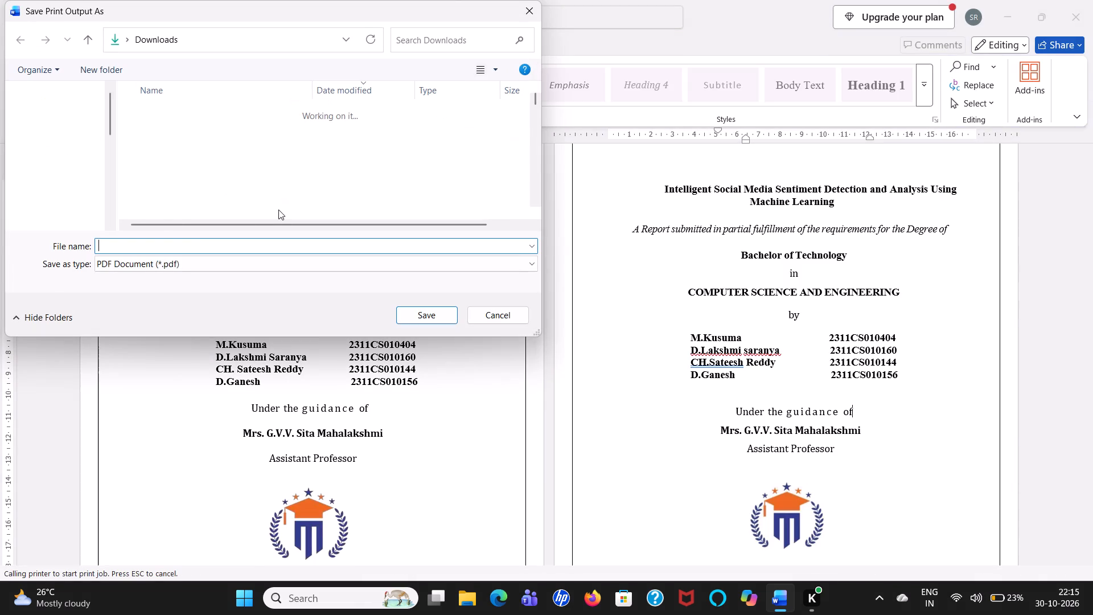
click(190, 245)
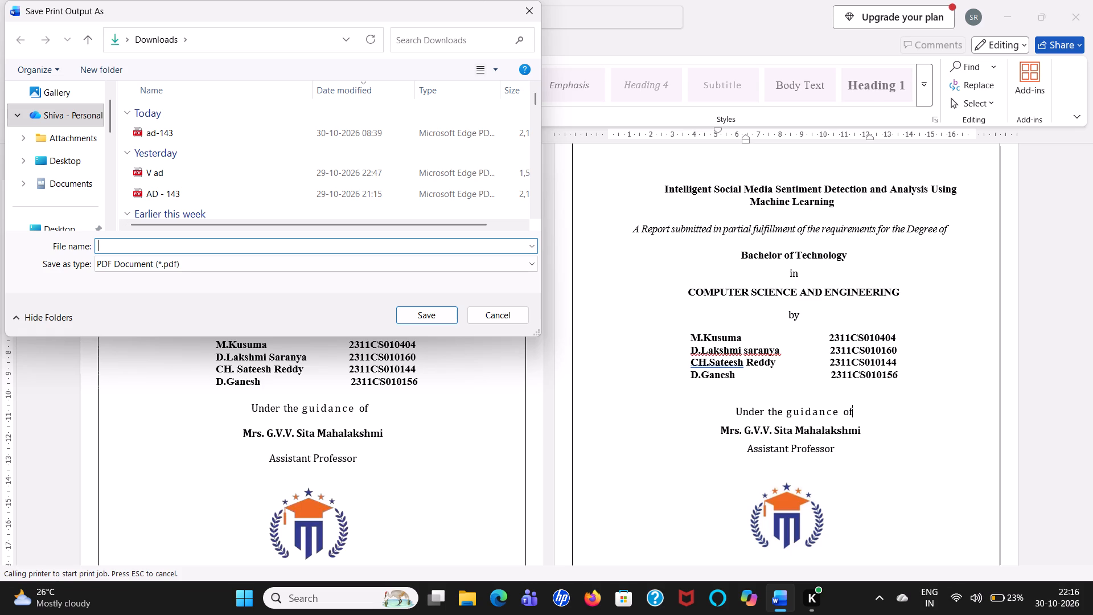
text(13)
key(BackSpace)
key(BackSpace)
Name the PDF output file Batch-130 and save it in the Downloads folder.
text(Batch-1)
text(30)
click(443, 313)
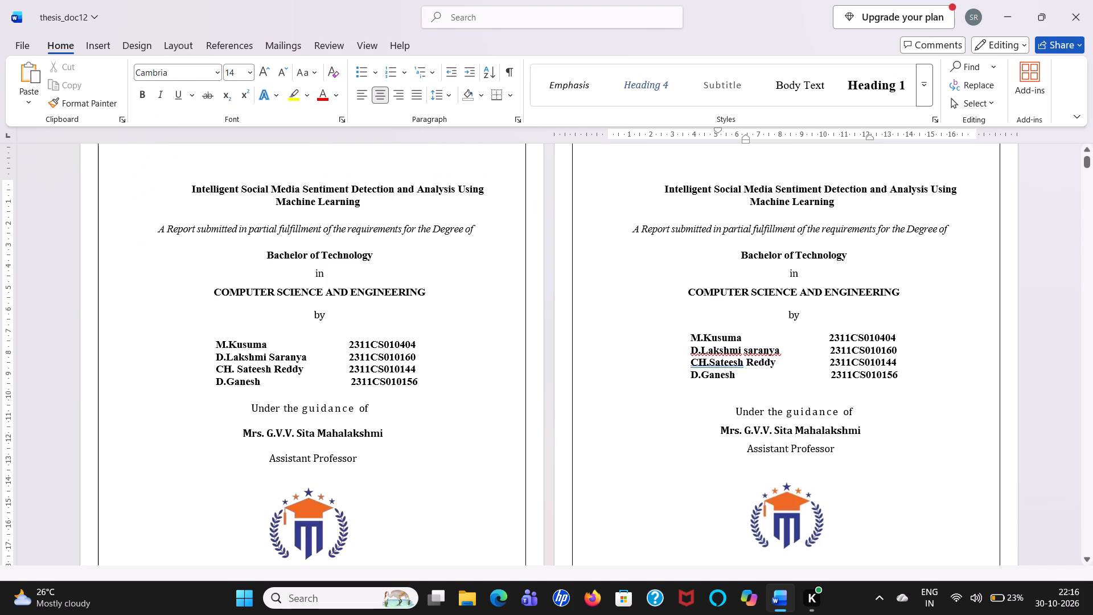
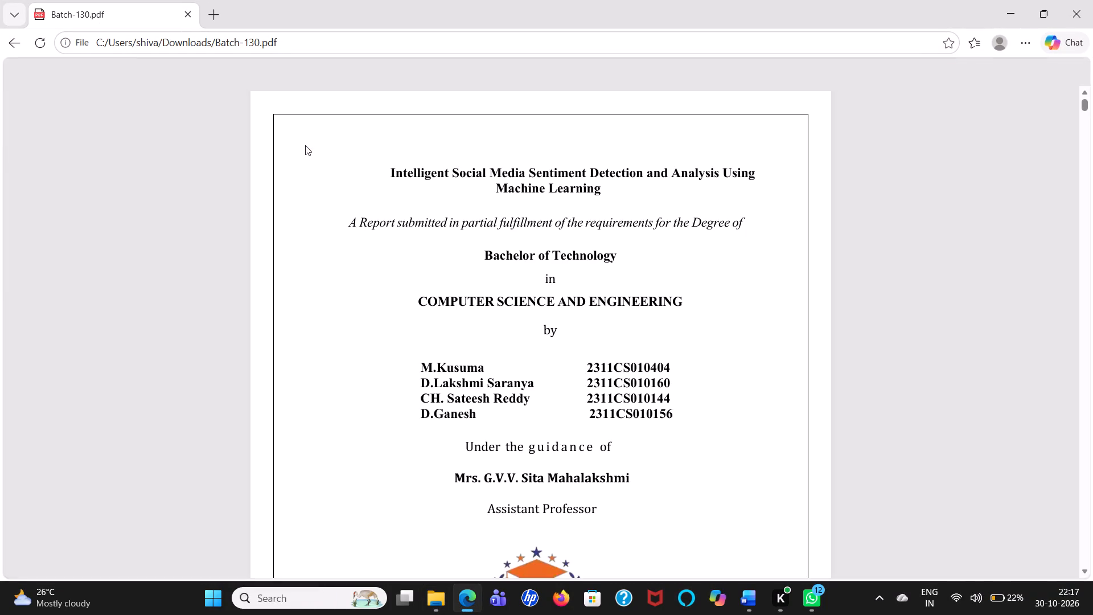
Review the exported Batch-130.pdf from the title pages, certificate and acknowledgement through the contents and lists into the requirements pages.
scroll(558, 370, down, 3)
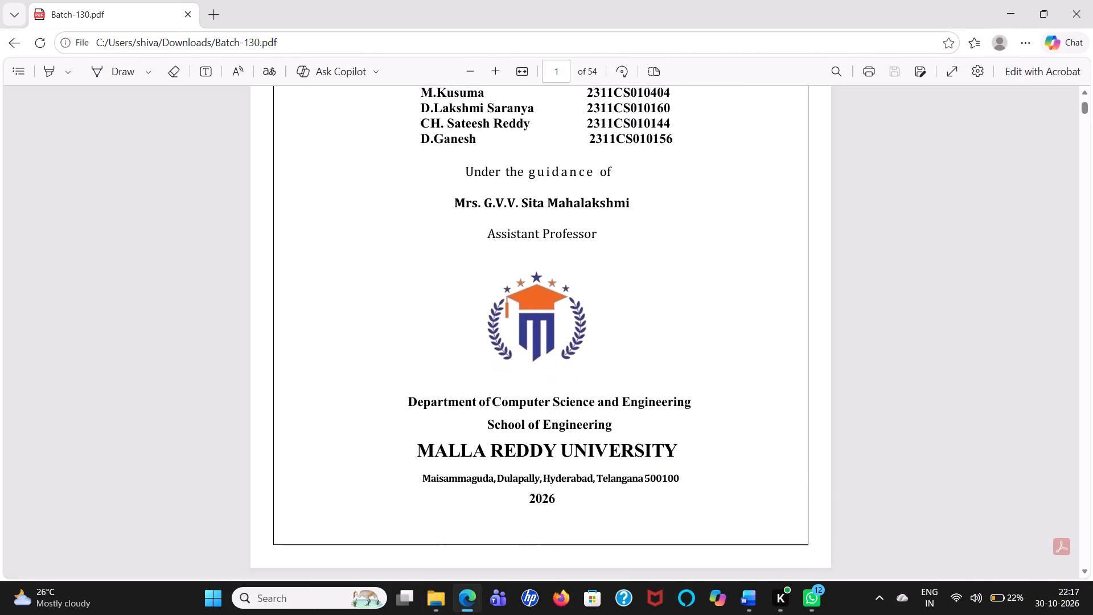
scroll(558, 370, down, 1)
scroll(558, 370, up, 1)
scroll(558, 370, down, 3)
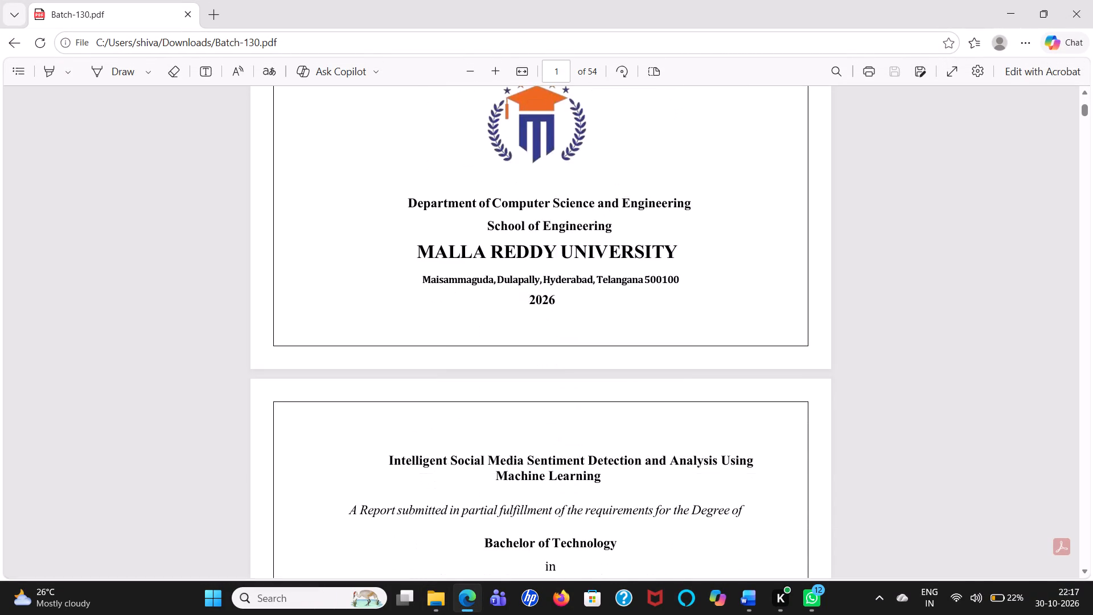
scroll(558, 370, down, 6)
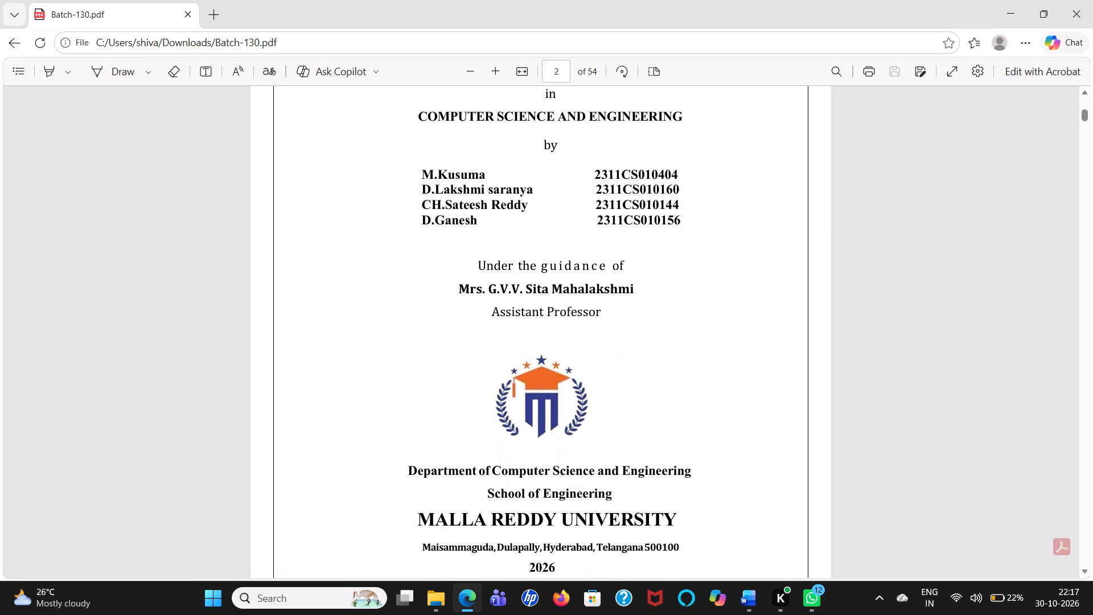
scroll(589, 159, down, 6)
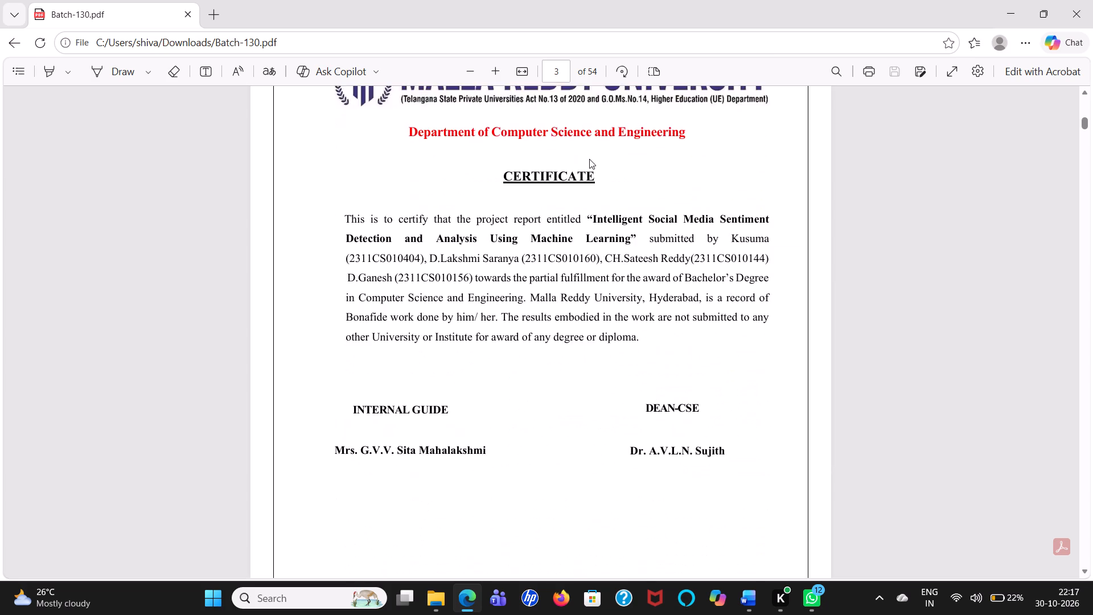
scroll(589, 159, down, 14)
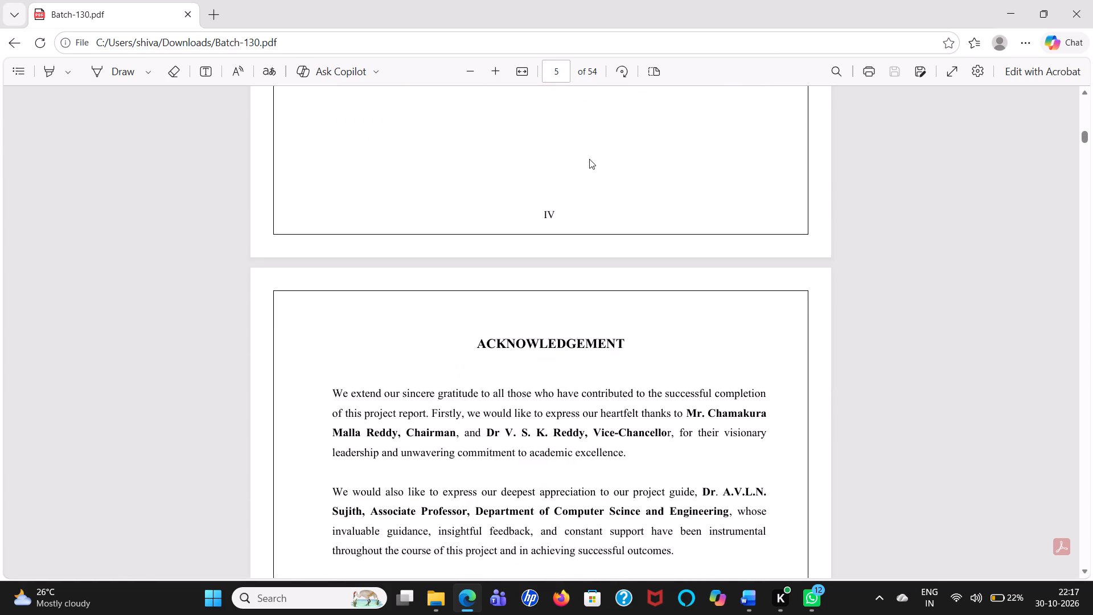
scroll(589, 159, down, 4)
scroll(589, 159, up, 2)
scroll(589, 159, down, 2)
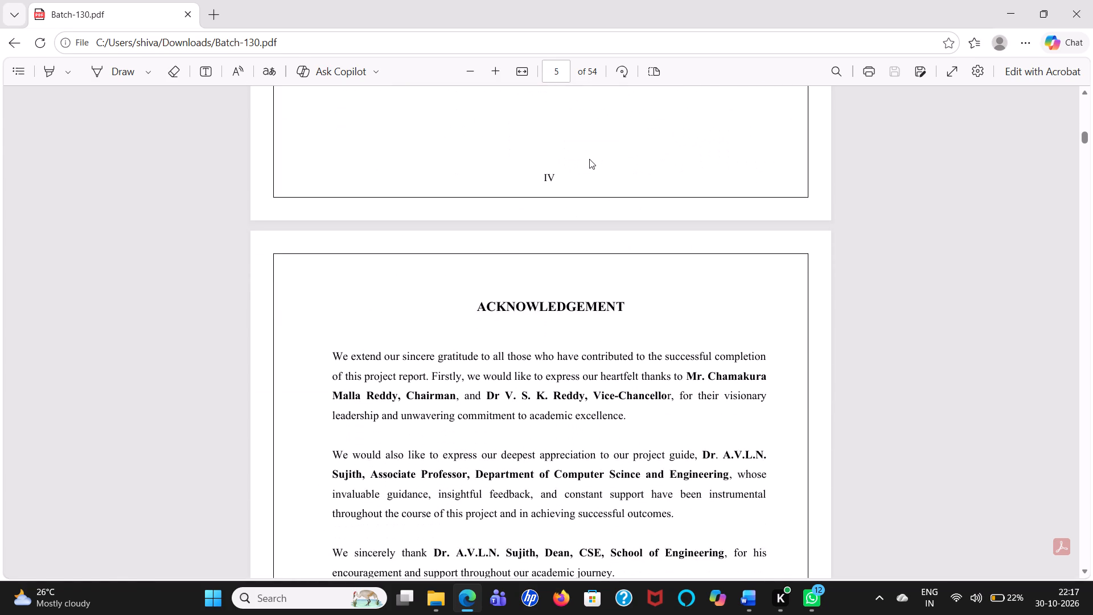
scroll(589, 159, down, 5)
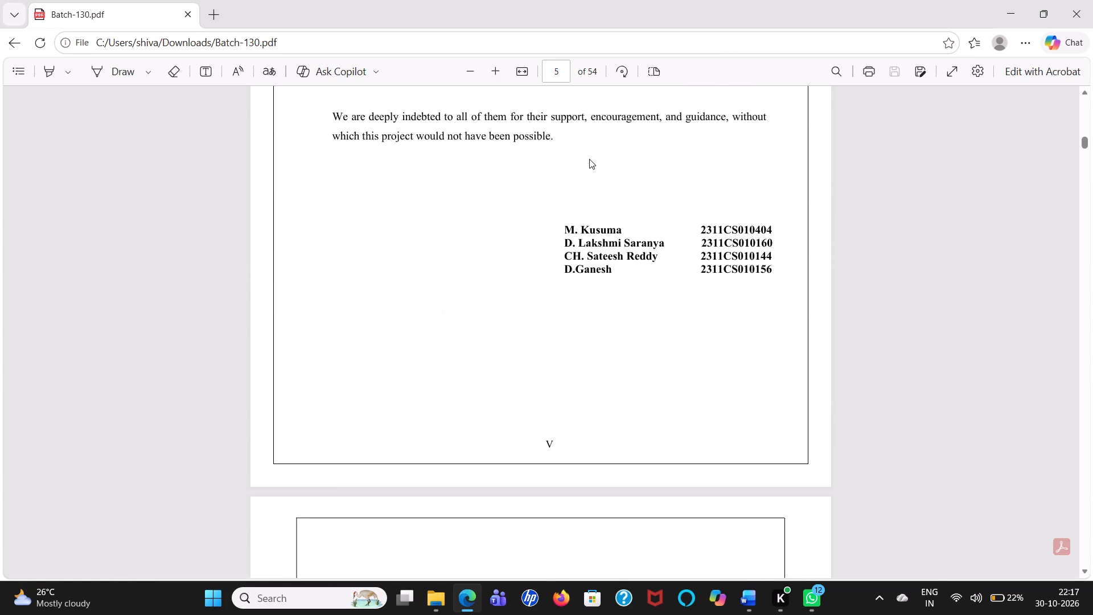
scroll(589, 159, down, 8)
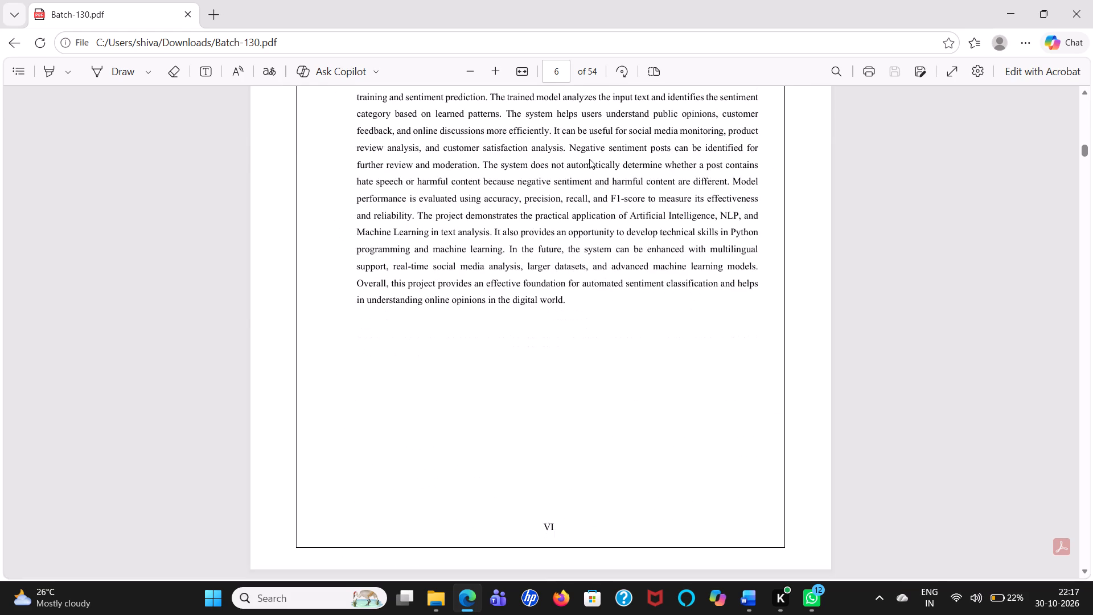
scroll(589, 159, down, 11)
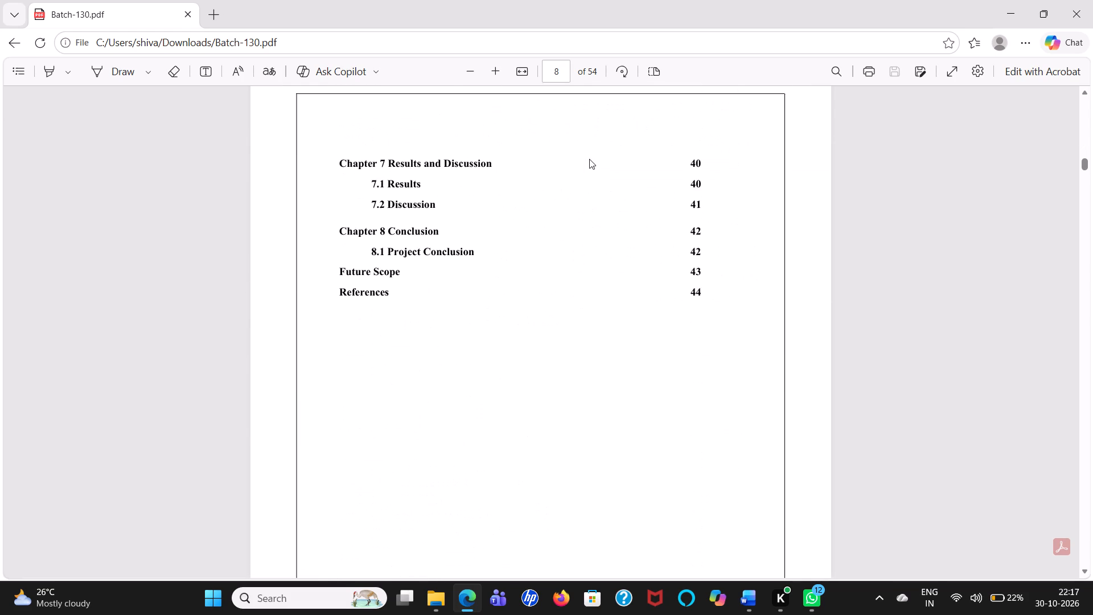
scroll(589, 159, down, 13)
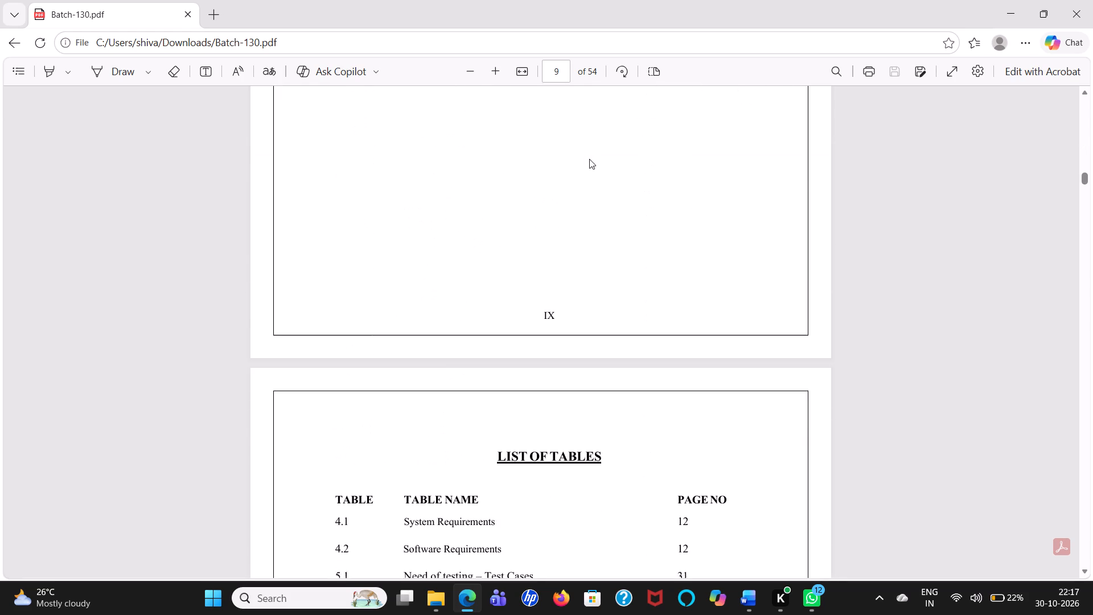
scroll(589, 159, down, 20)
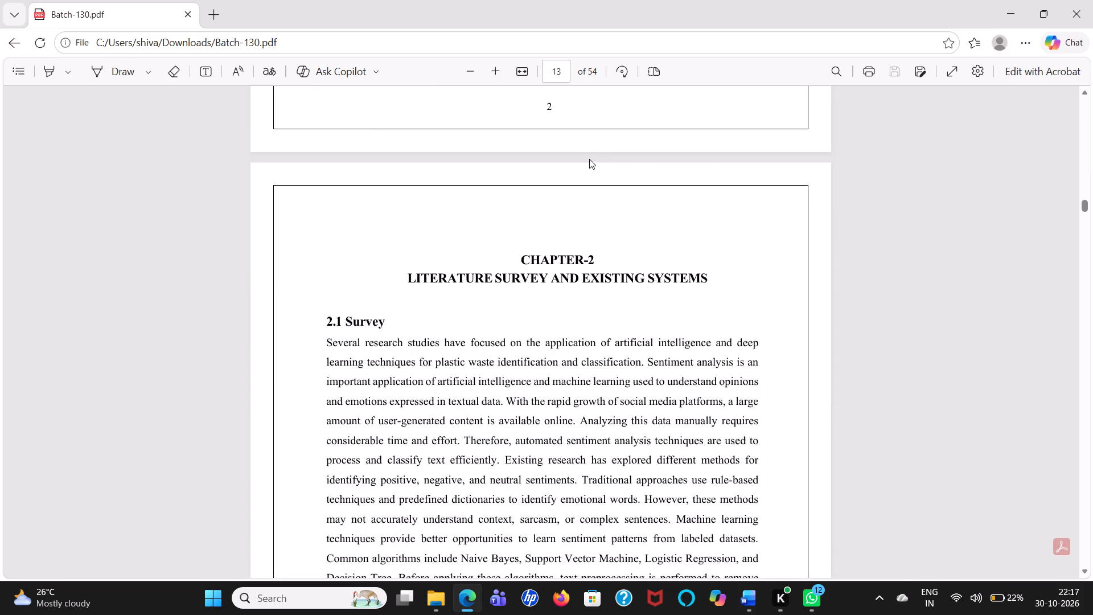
scroll(589, 159, down, 19)
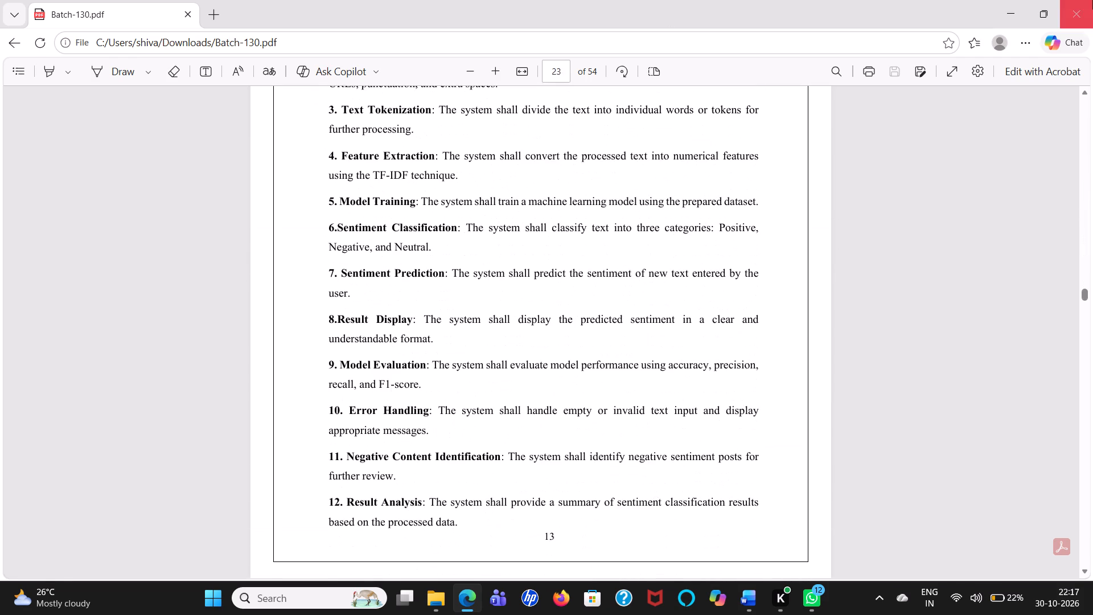
Close the Batch-130 PDF and the Downloads folder window, going back to the thesis in Word.
click(1092, 0)
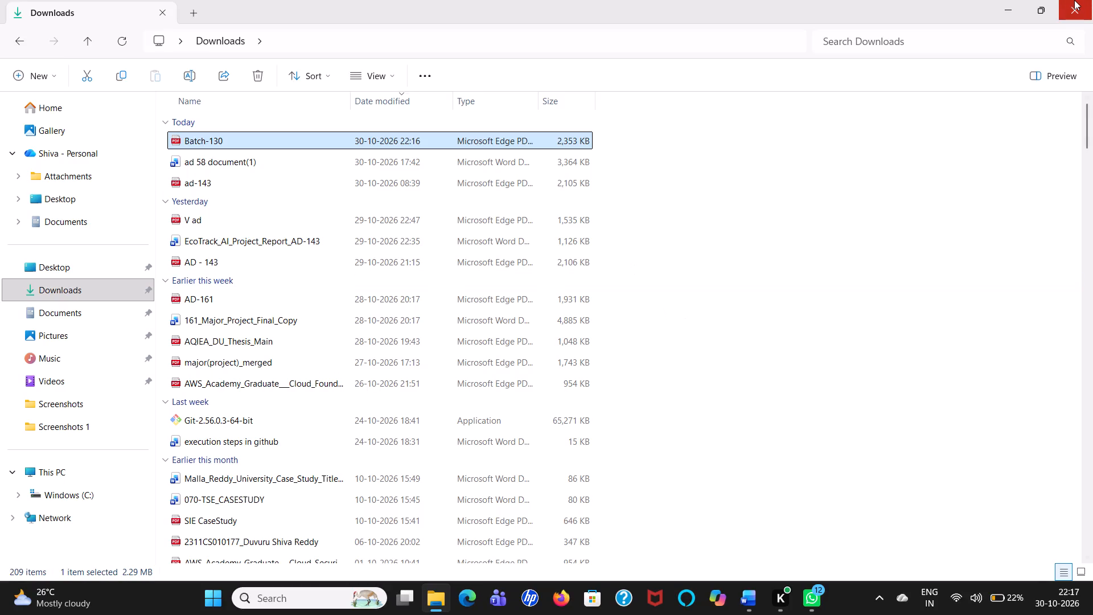
click(1074, 0)
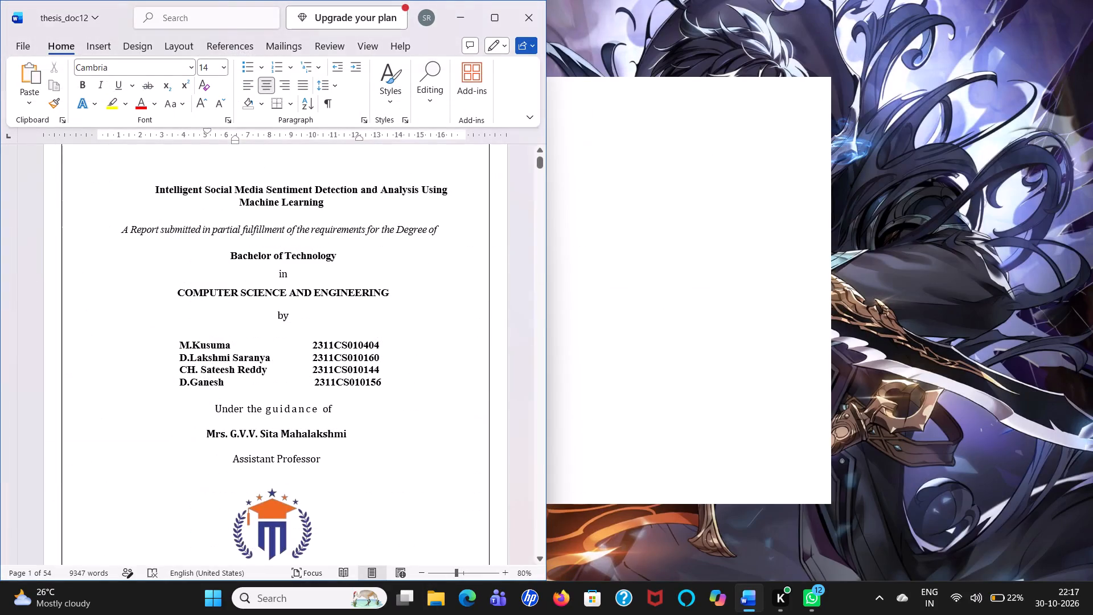
Maximize the thesis document window and view the second title page at 100% zoom.
click(483, 20)
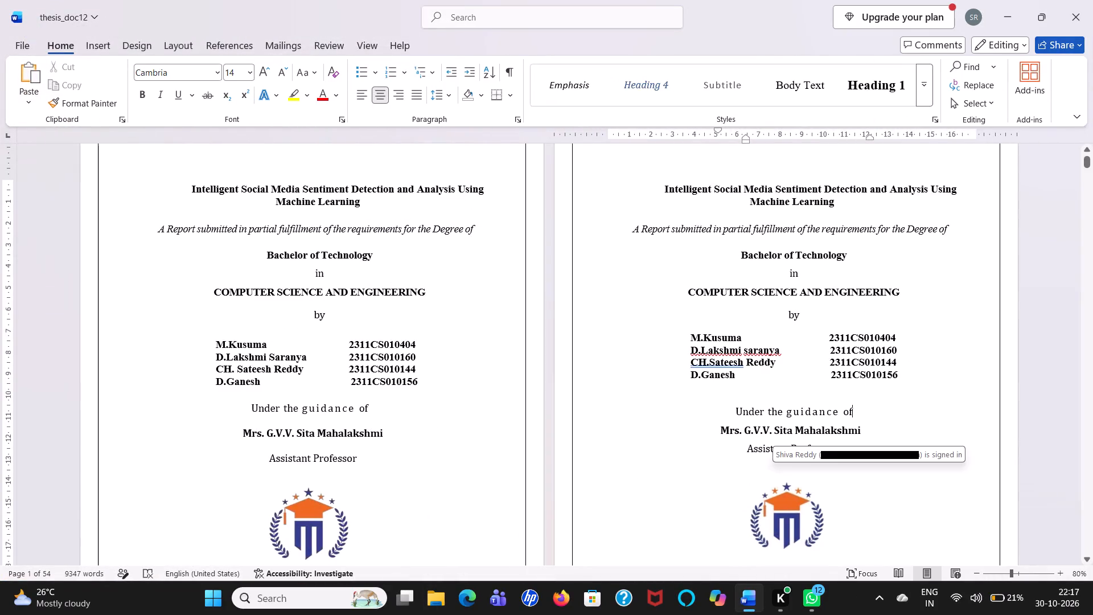
drag(1010, 573, 1011, 573)
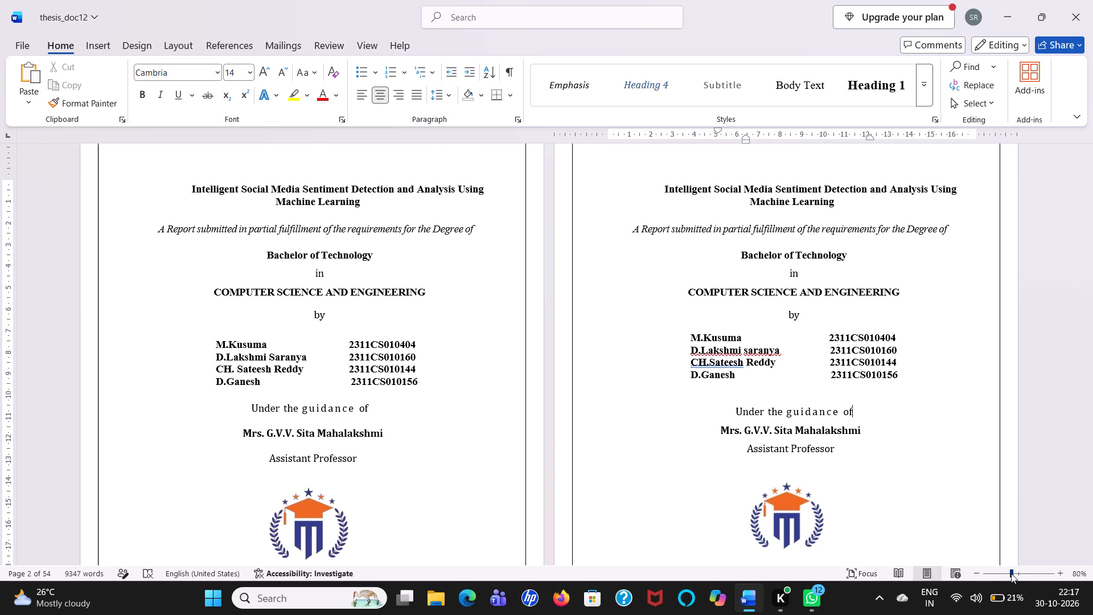
drag(1011, 573, 1016, 574)
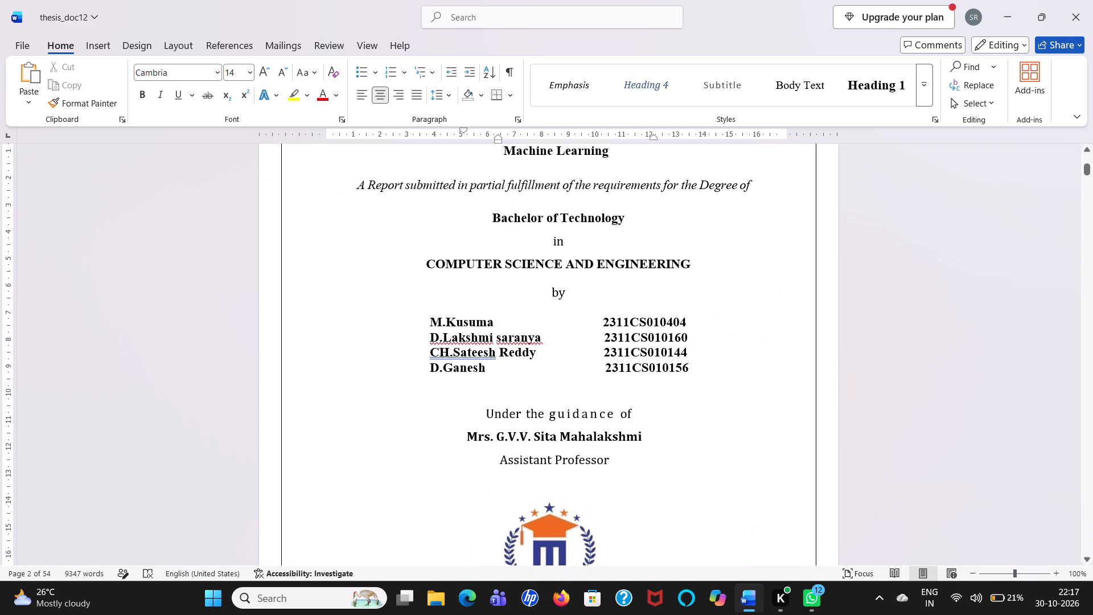
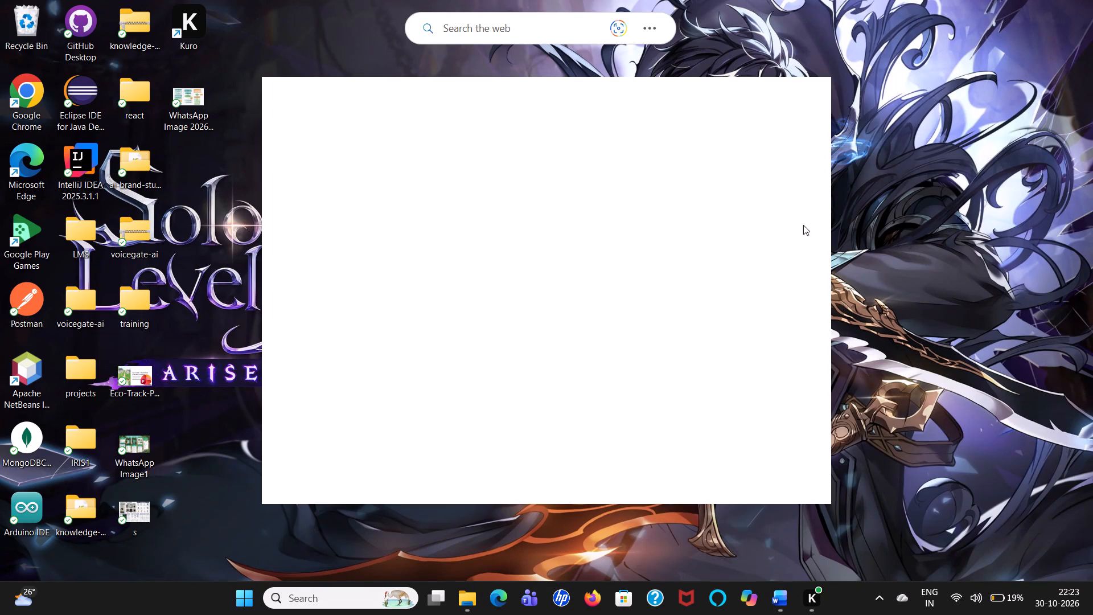
Reopen the Batch-130 PDF from the Downloads folder and check its second title page and certificate page.
click(472, 586)
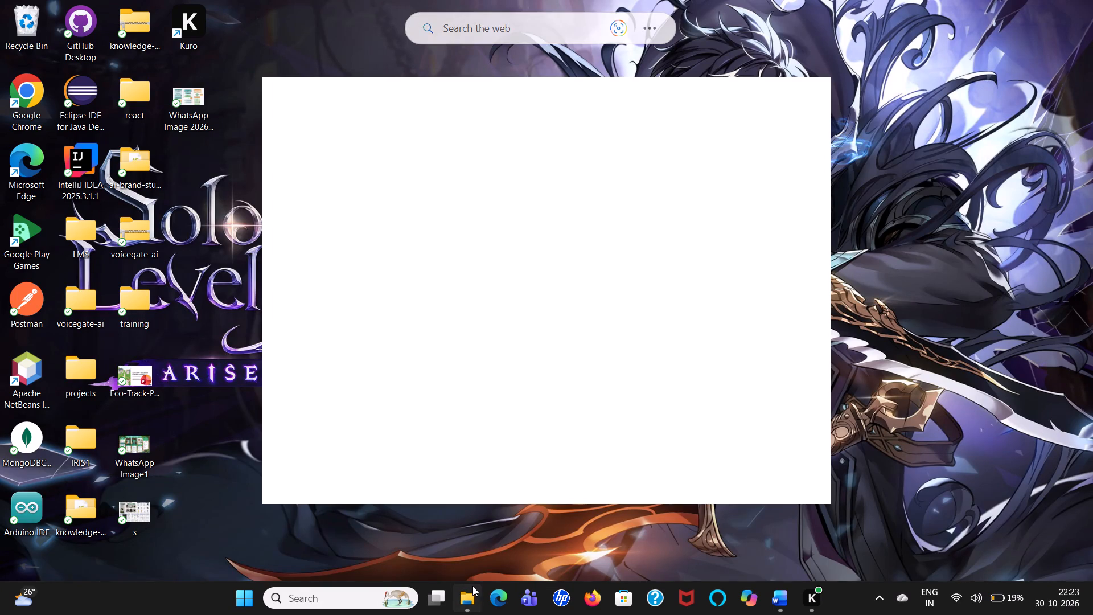
double_click(257, 139)
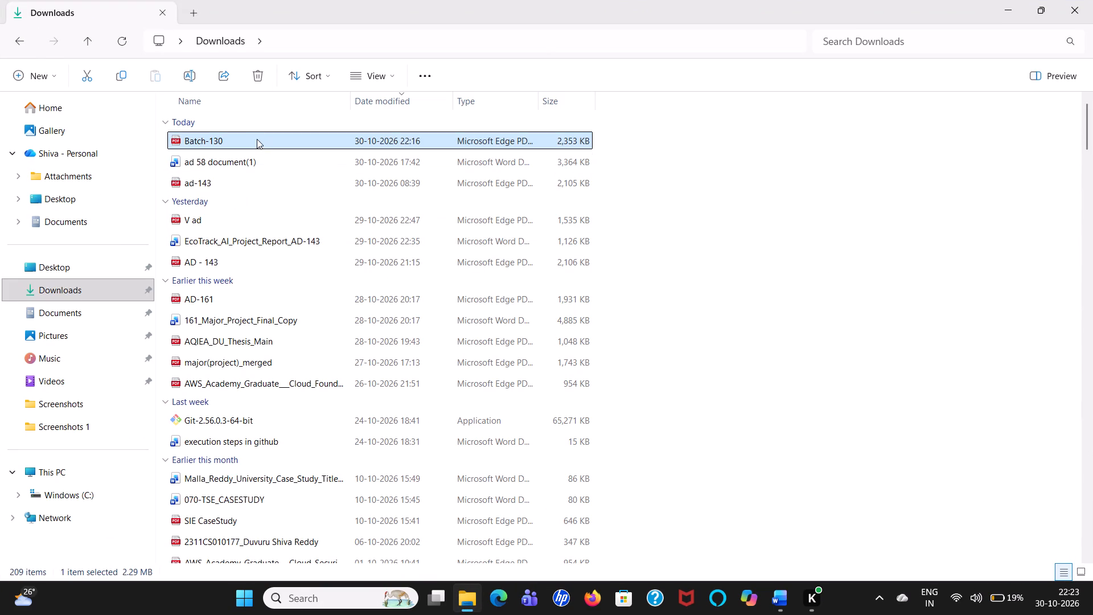
scroll(546, 248, down, 6)
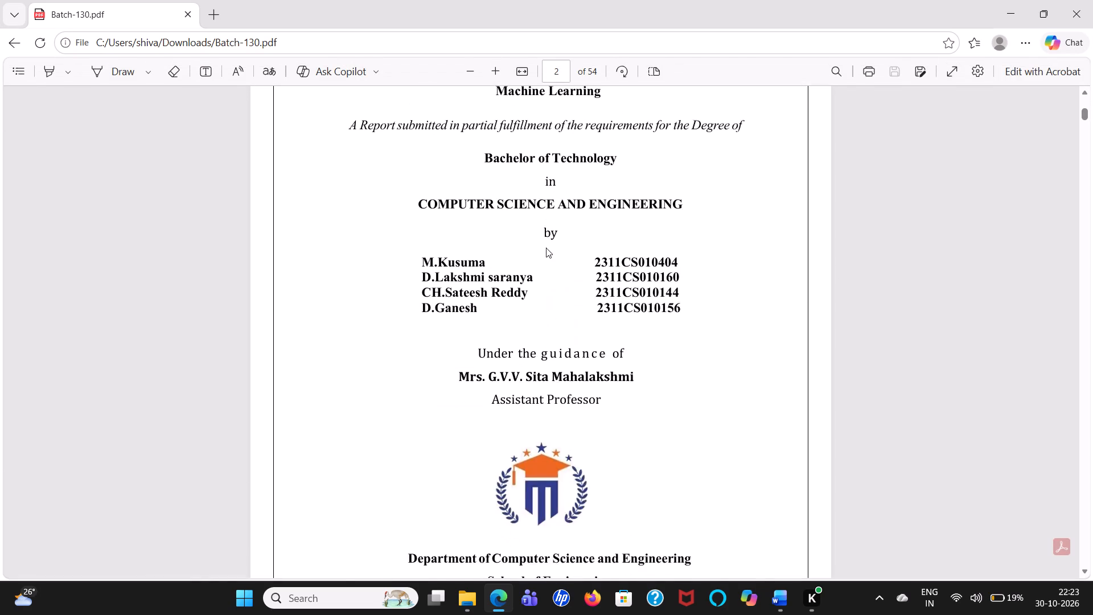
scroll(546, 248, down, 5)
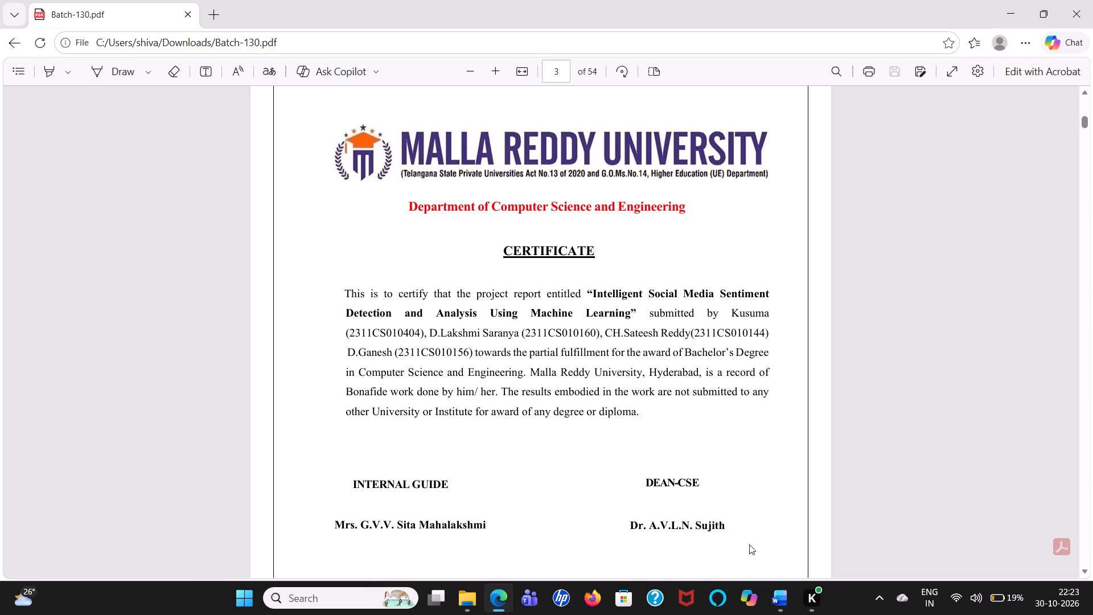
Switch to the thesis_doc12 document in Word.
click(773, 606)
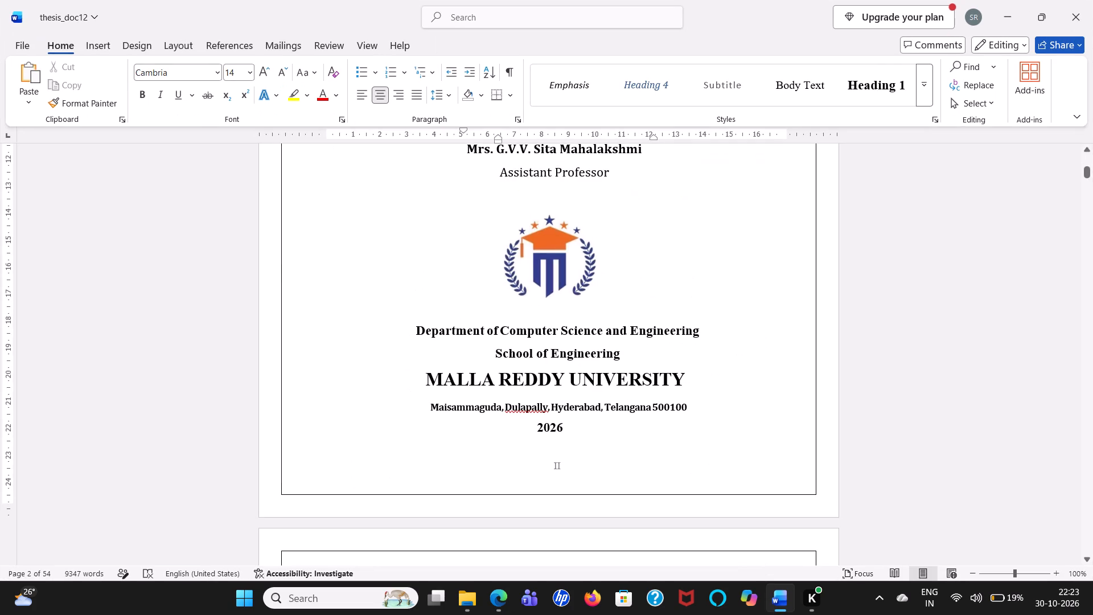
Review the Certificate and Declaration pages of the thesis, comparing how the project title is set in each paragraph.
scroll(672, 452, down, 8)
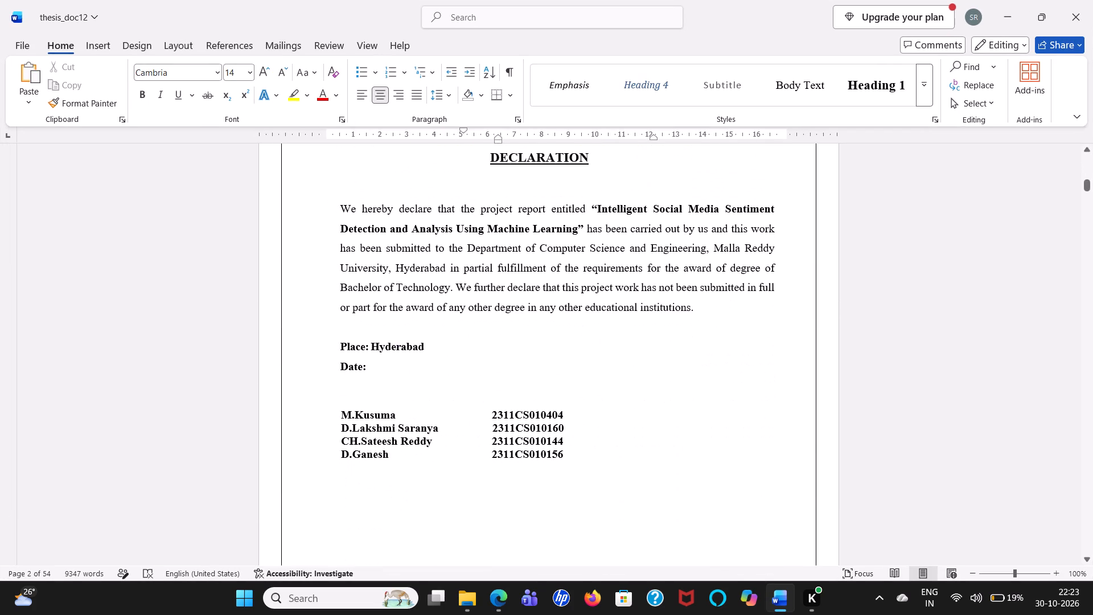
scroll(633, 372, up, 2)
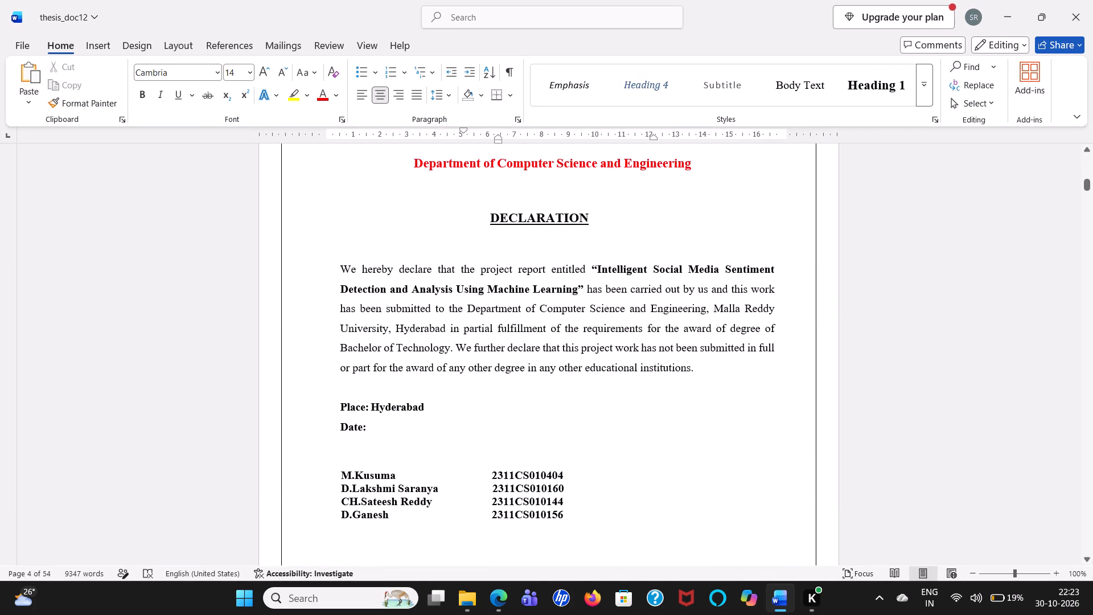
scroll(634, 322, down, 1)
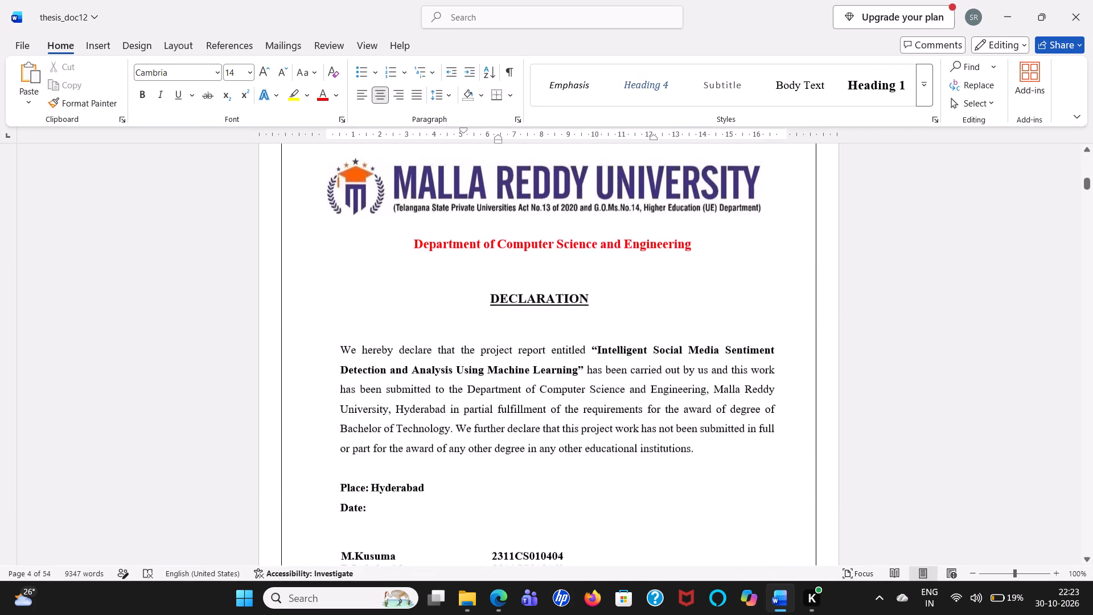
scroll(634, 322, down, 1)
scroll(634, 322, up, 1)
scroll(589, 289, up, 6)
scroll(589, 289, down, 1)
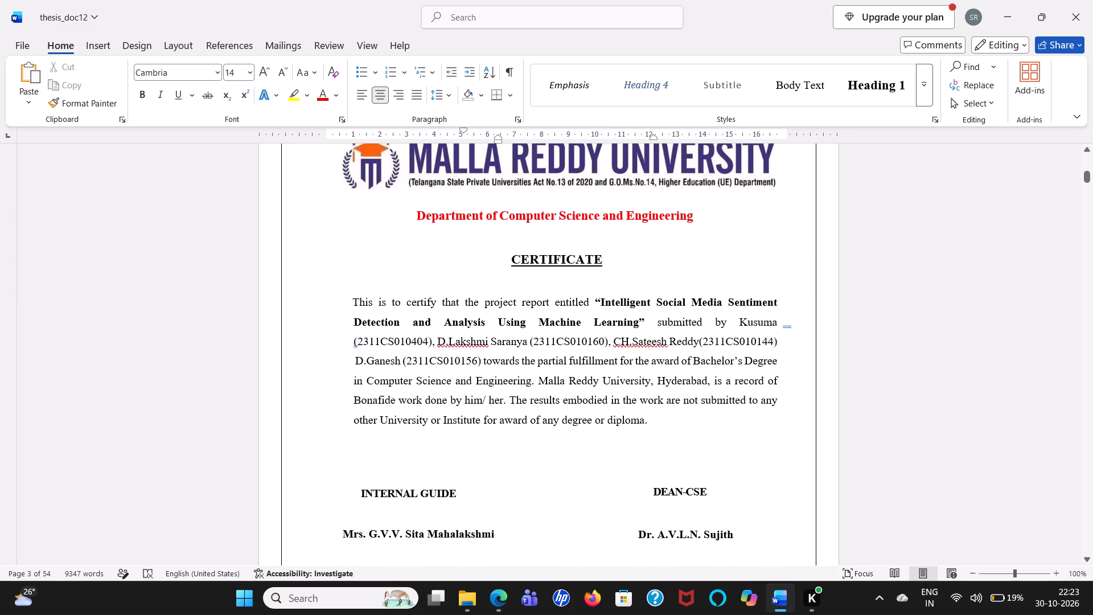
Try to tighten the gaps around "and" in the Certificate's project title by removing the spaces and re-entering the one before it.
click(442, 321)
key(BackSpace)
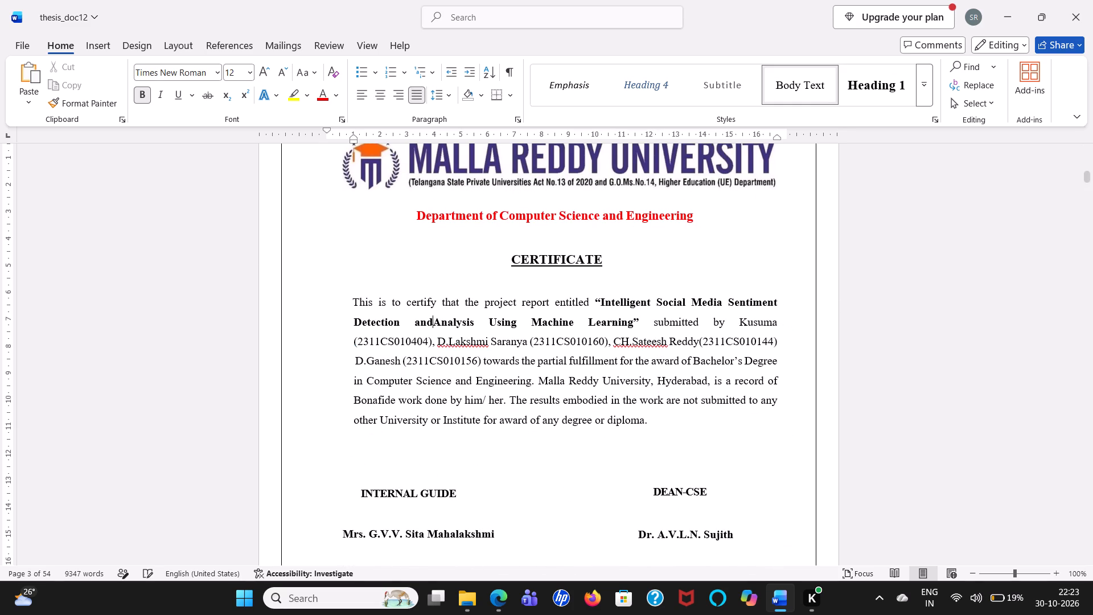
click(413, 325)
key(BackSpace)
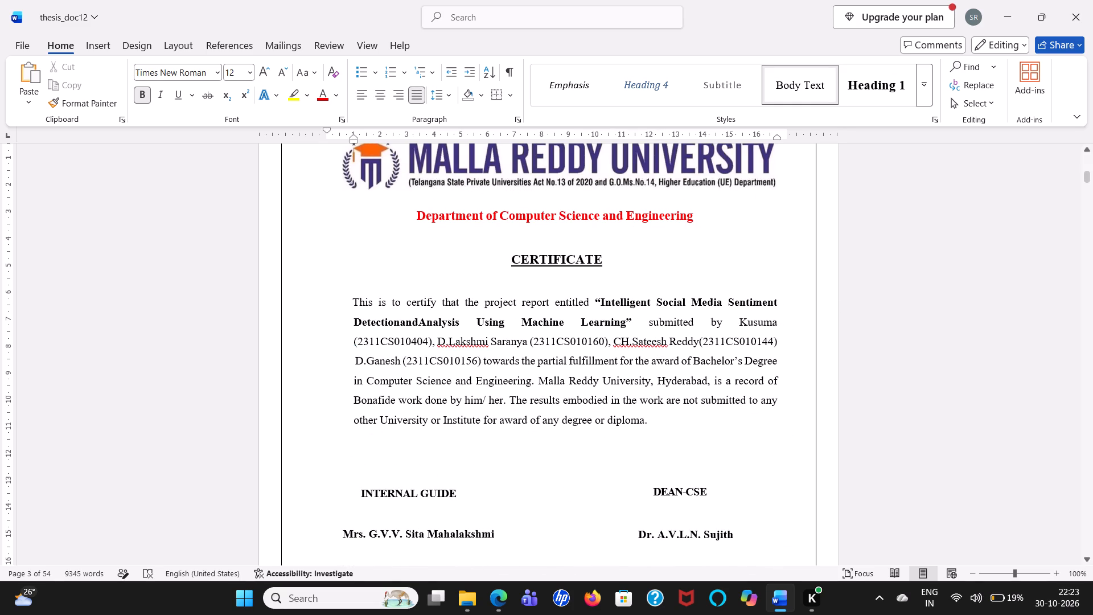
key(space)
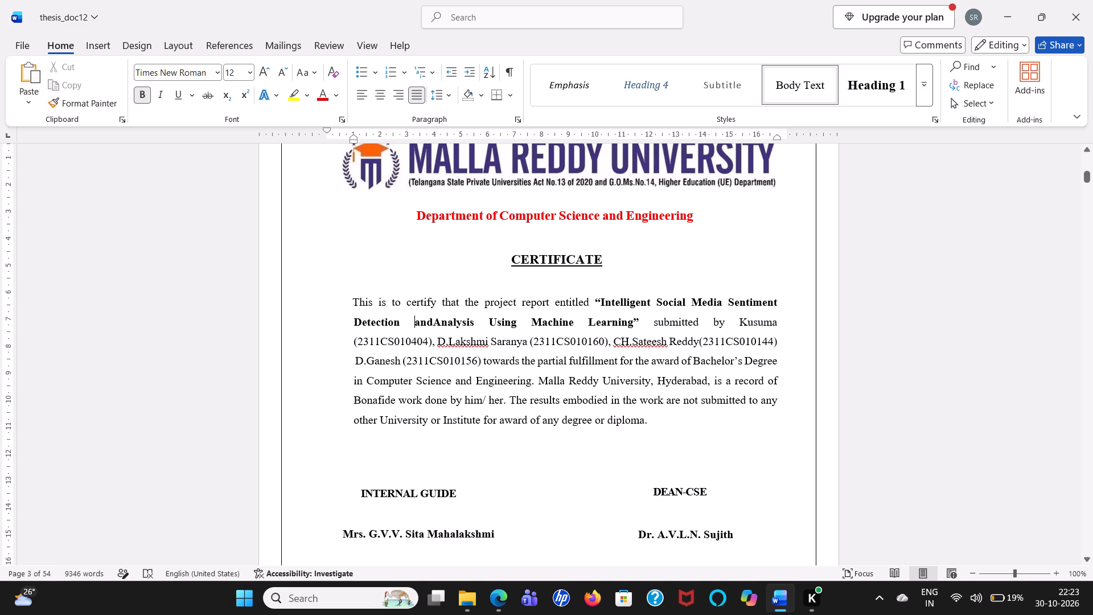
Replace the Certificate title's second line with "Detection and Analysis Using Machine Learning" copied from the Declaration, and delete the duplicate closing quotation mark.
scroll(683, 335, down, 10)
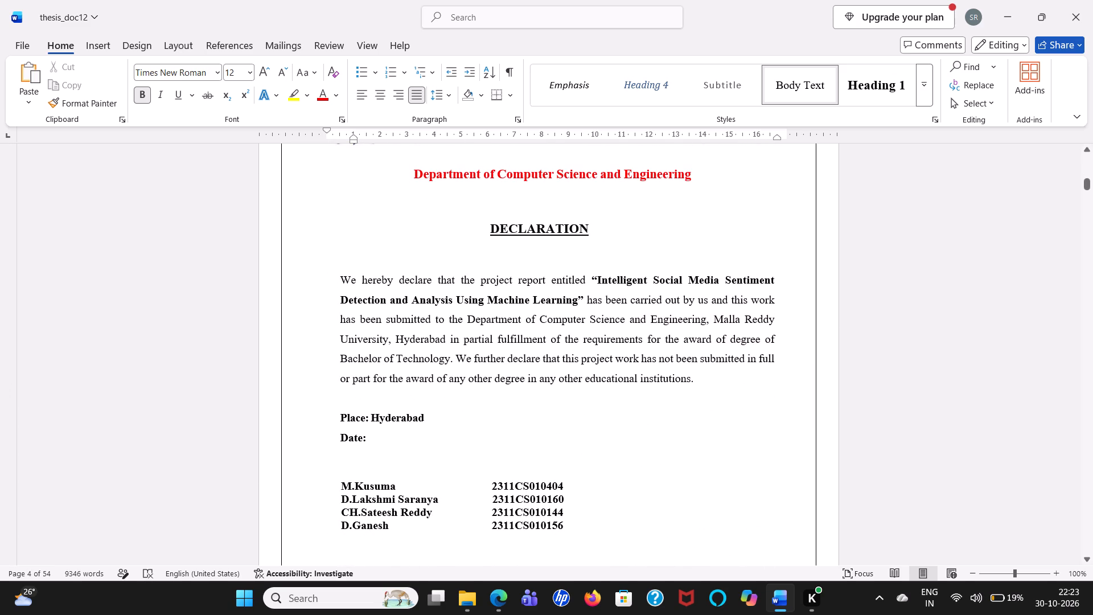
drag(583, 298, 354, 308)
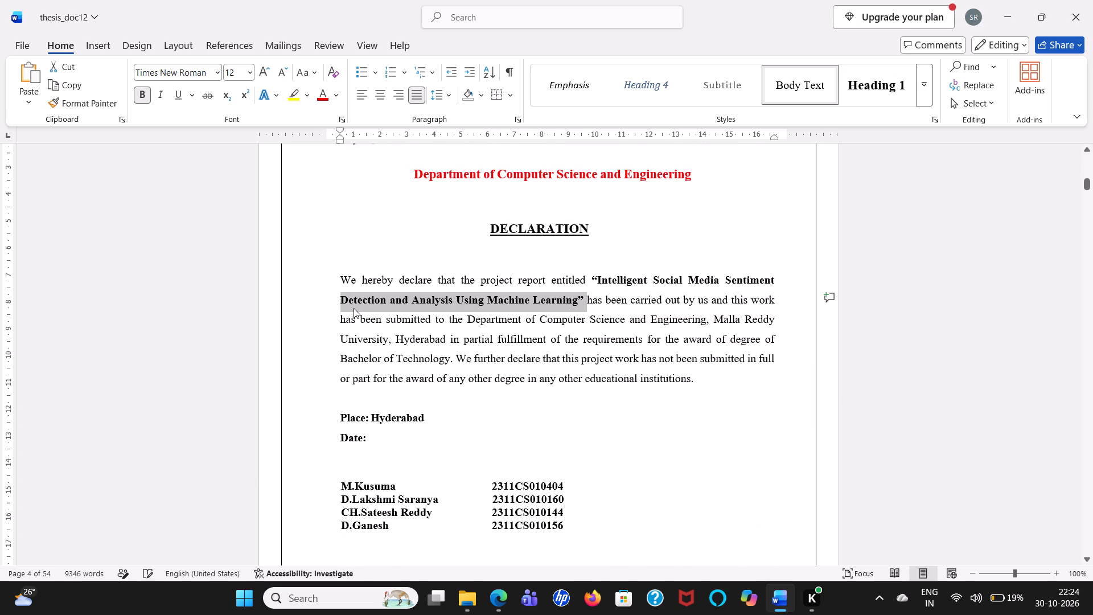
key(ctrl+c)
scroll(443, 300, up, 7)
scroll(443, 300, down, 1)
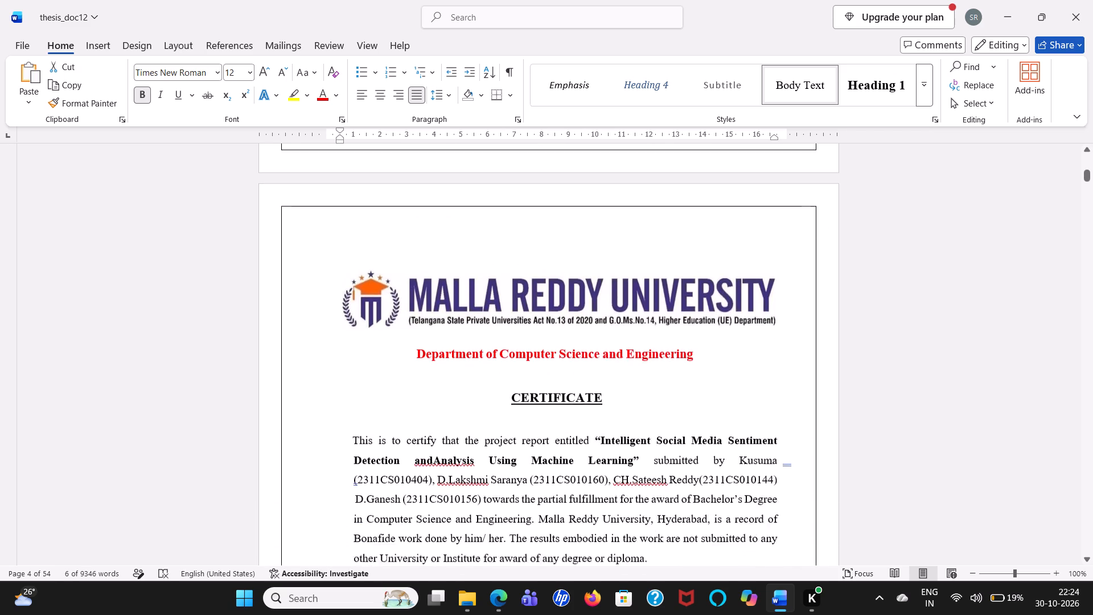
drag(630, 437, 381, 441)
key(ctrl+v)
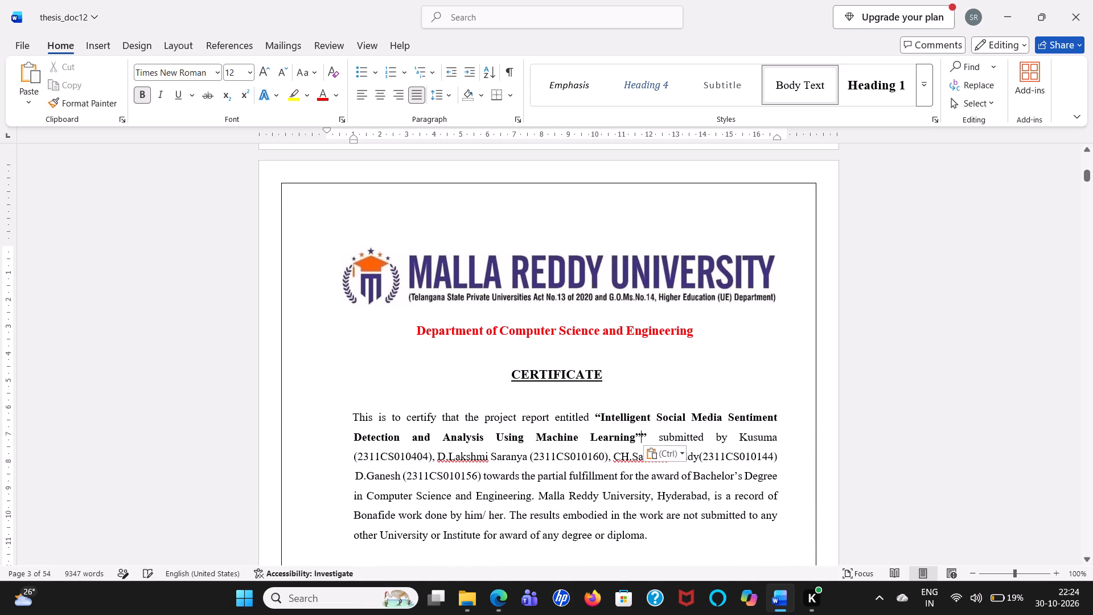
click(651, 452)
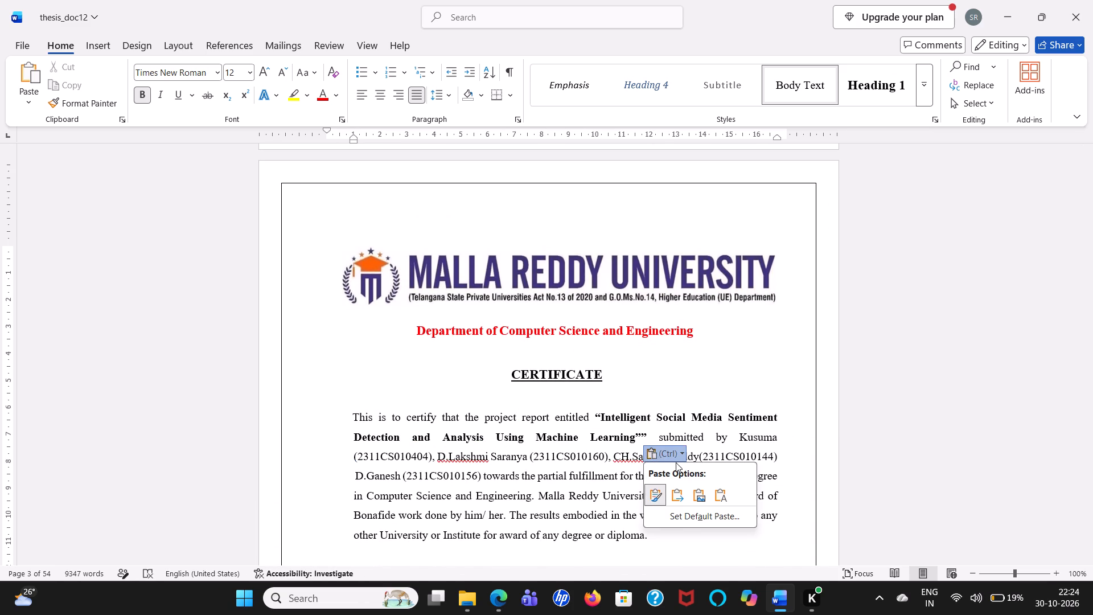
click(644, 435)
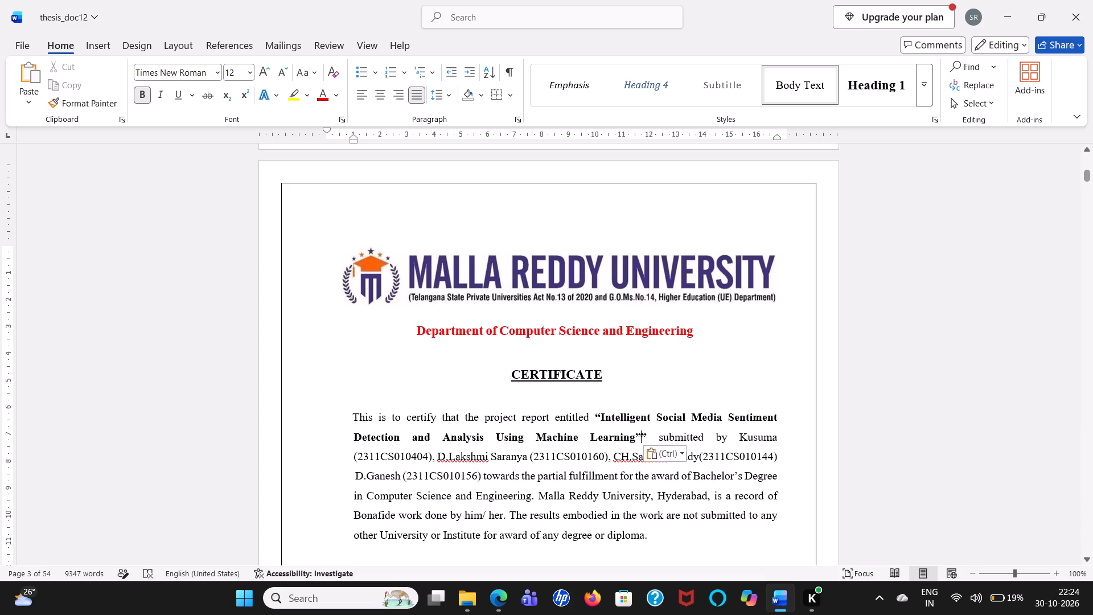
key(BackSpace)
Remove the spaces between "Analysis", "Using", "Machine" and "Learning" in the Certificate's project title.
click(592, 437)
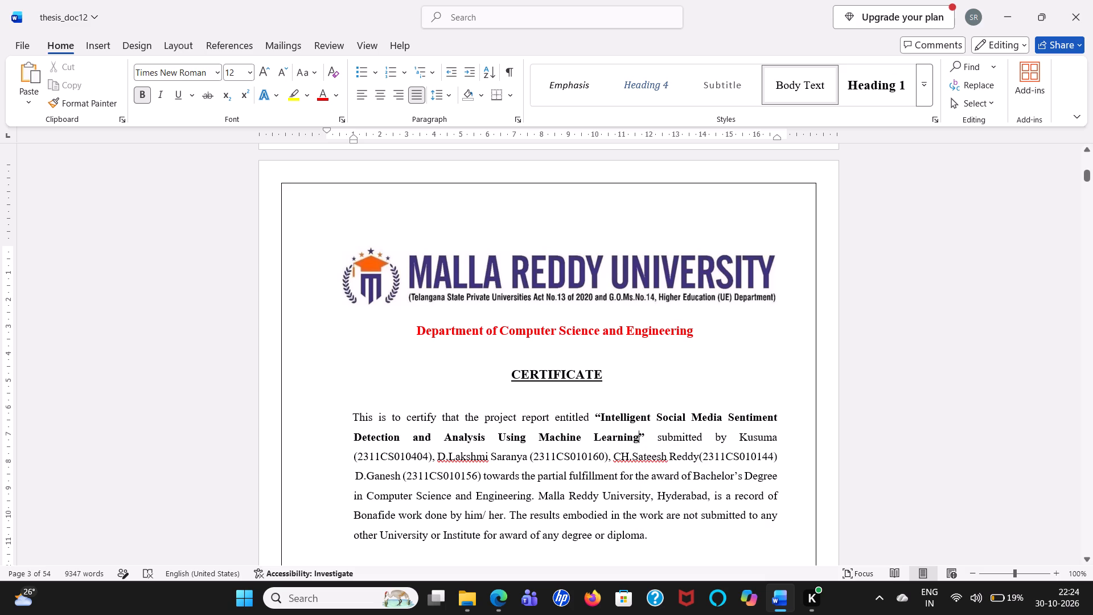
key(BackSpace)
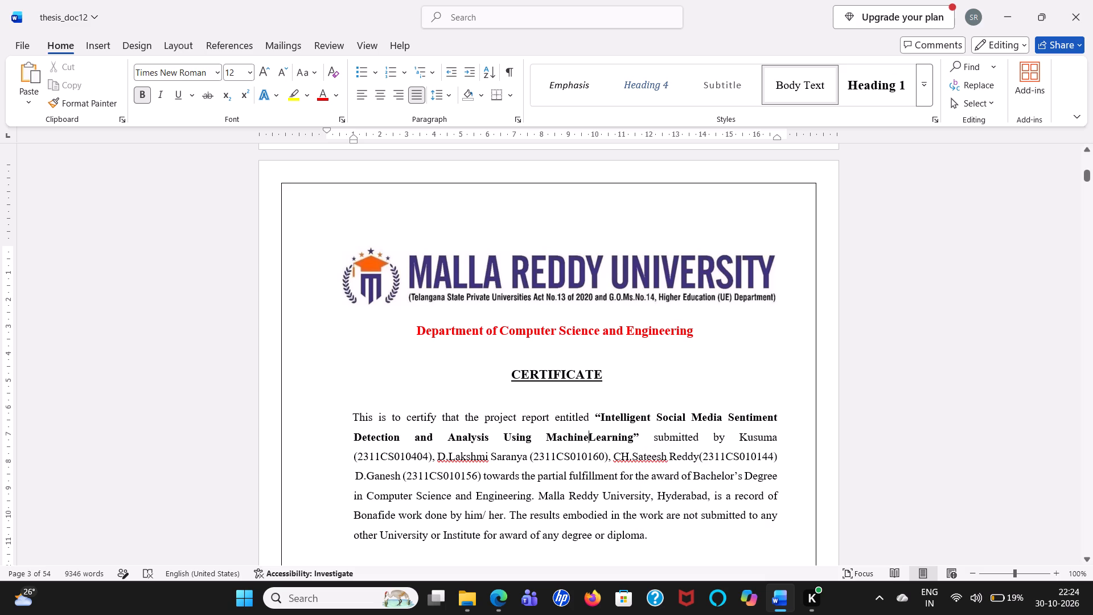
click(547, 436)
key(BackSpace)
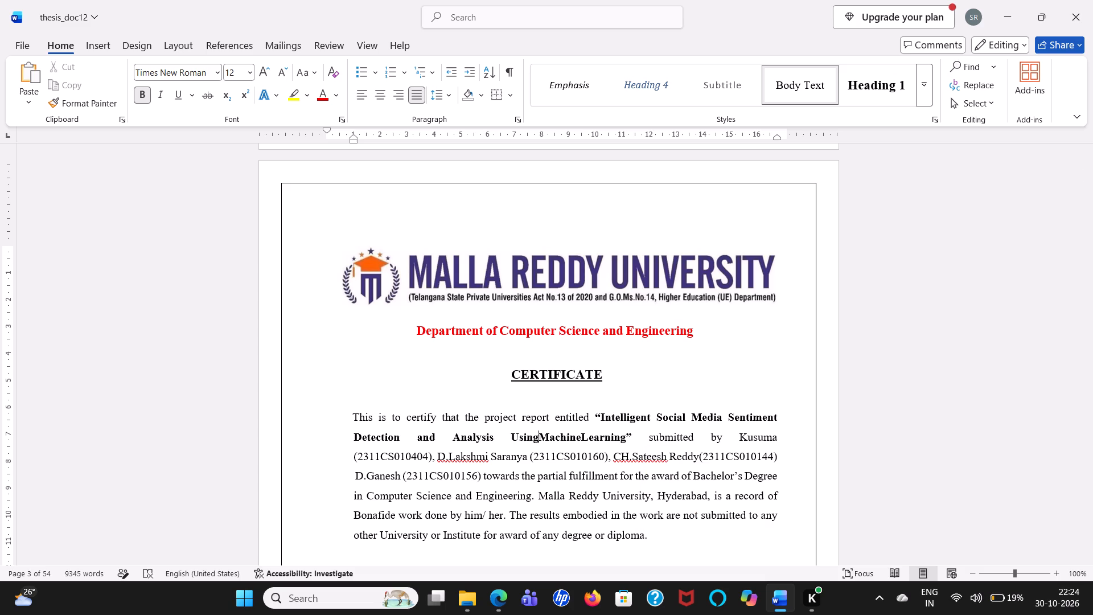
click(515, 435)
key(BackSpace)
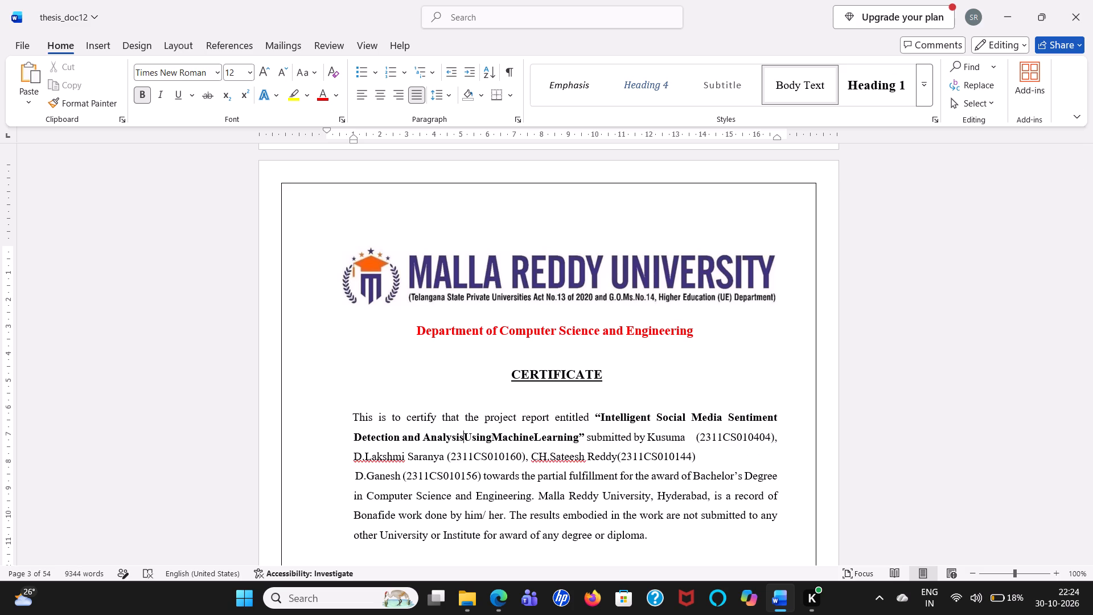
Copy "Intelligent Social Media Sentiment" from the Declaration's project title and paste it over the same words in the Certificate.
scroll(583, 438, down, 3)
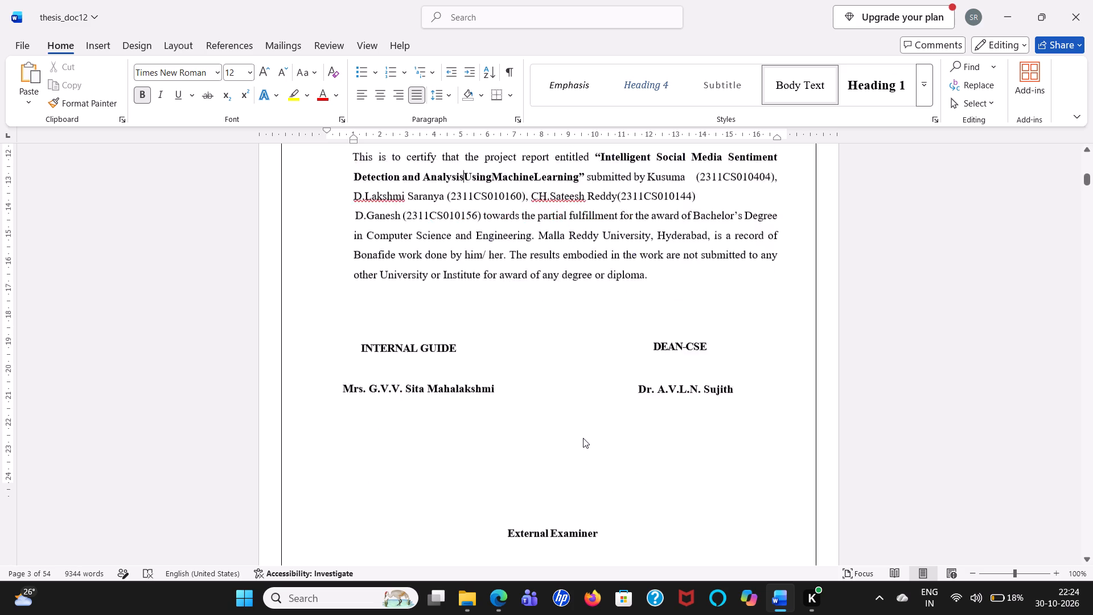
scroll(583, 438, down, 2)
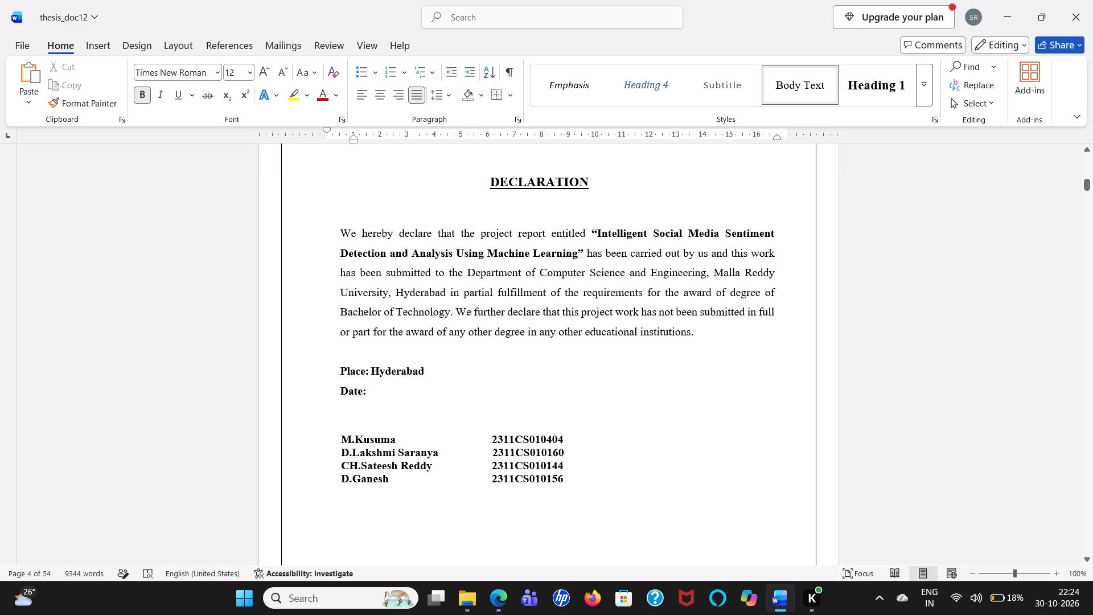
drag(591, 235, 742, 225)
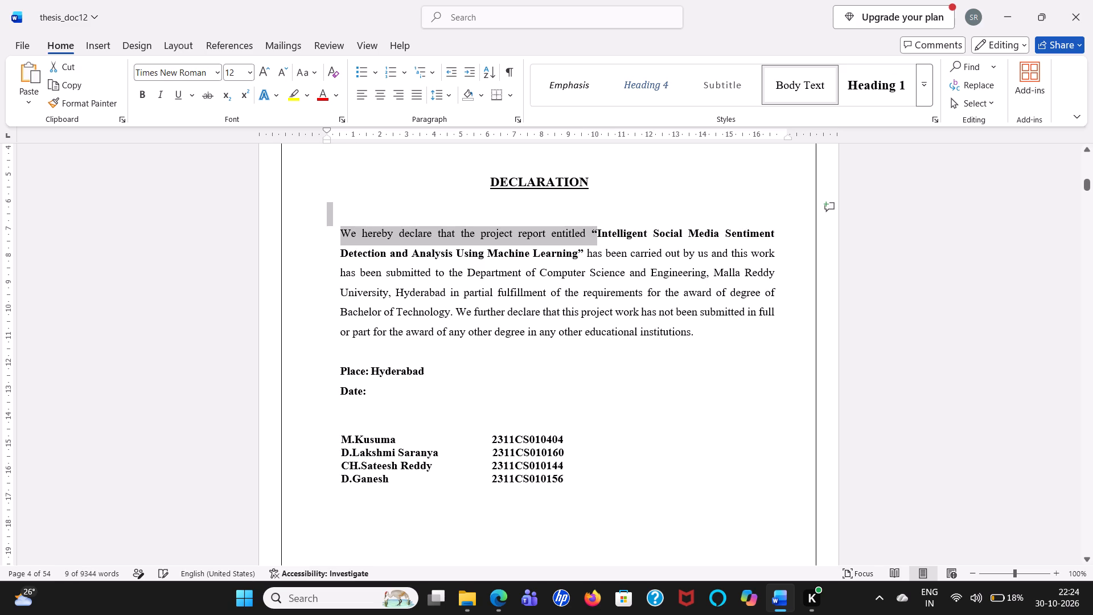
click(594, 233)
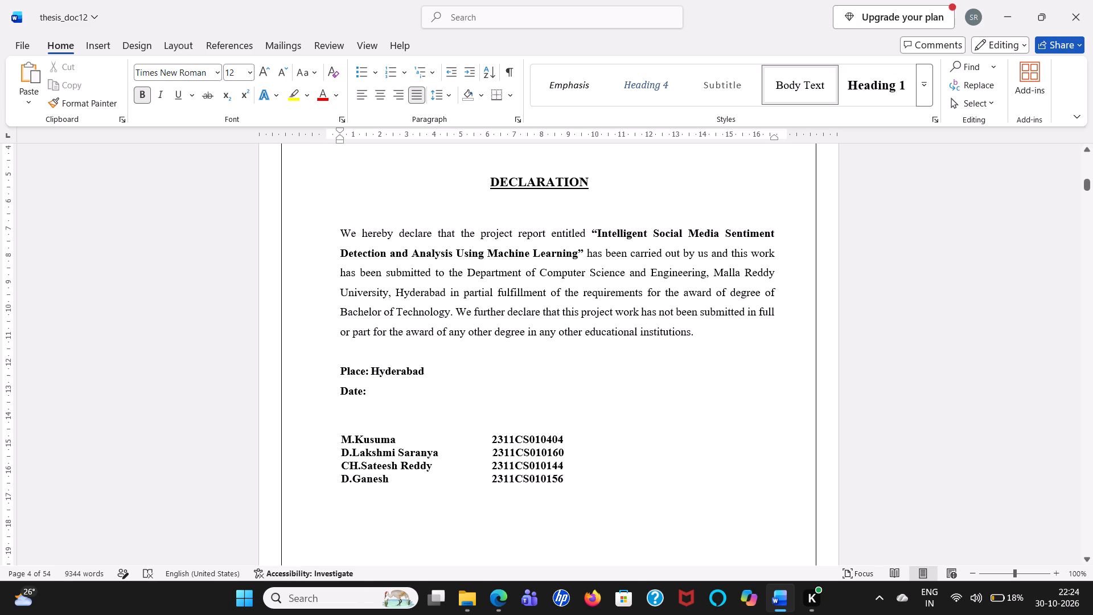
drag(590, 232, 766, 233)
key(ctrl+c)
scroll(766, 233, up, 3)
scroll(653, 306, up, 1)
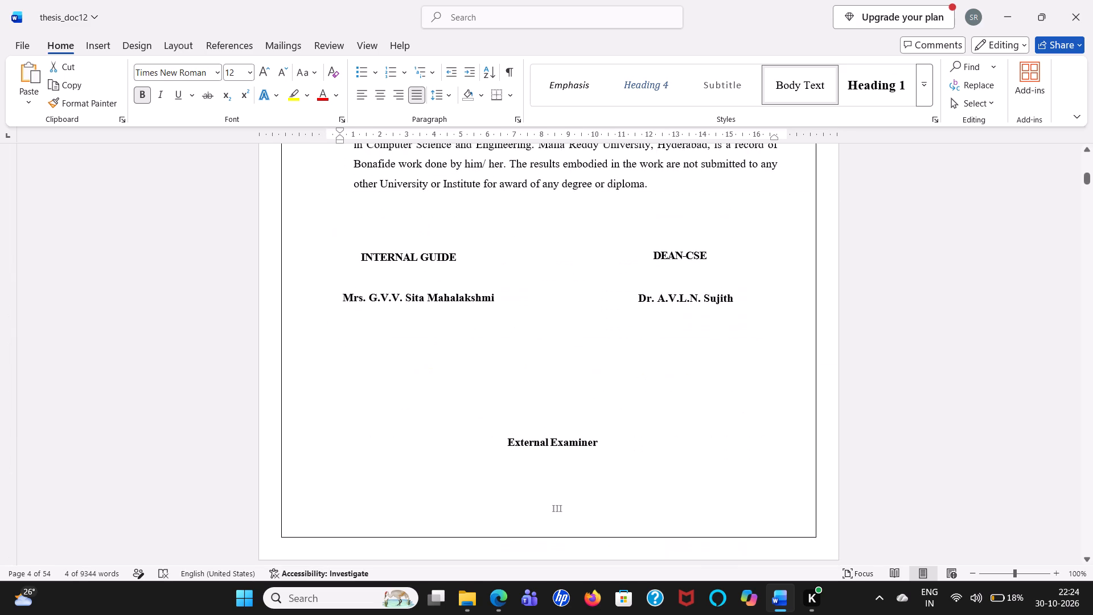
scroll(653, 306, up, 1)
drag(595, 401, 722, 400)
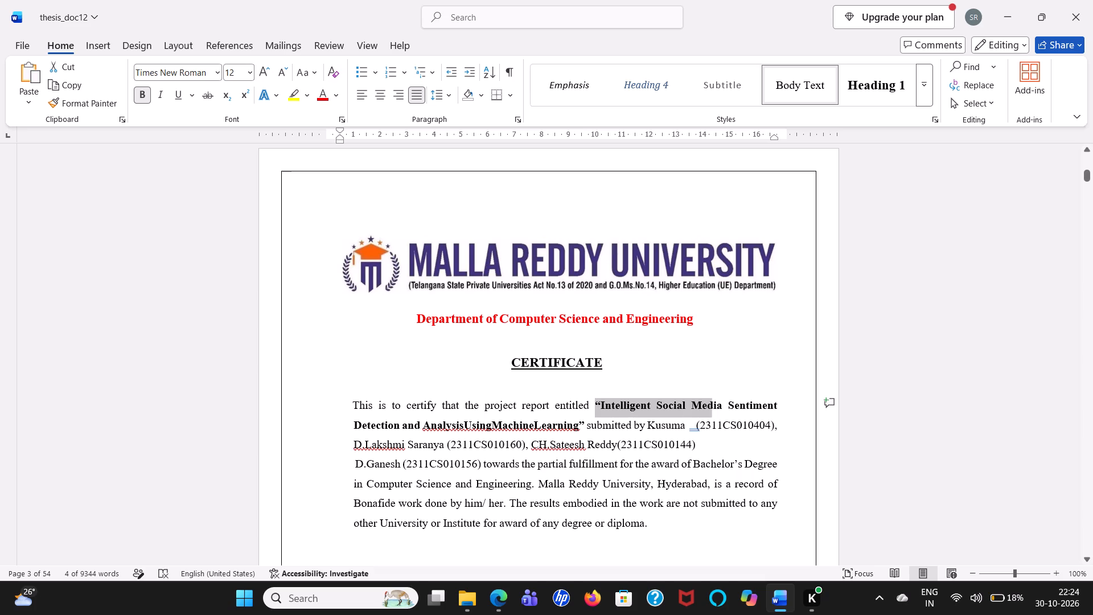
drag(722, 400, 772, 408)
key(ctrl+v)
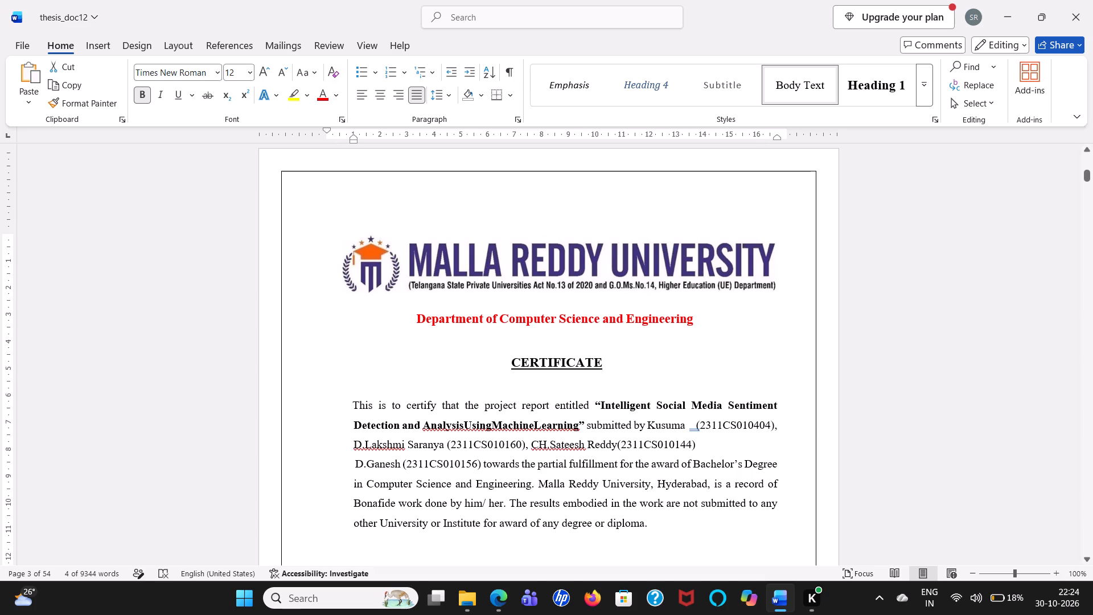
Copy "Detection and Analysis Using Machine Learning" with its closing quote from the Declaration and paste it over the Certificate title's second line.
scroll(689, 464, down, 2)
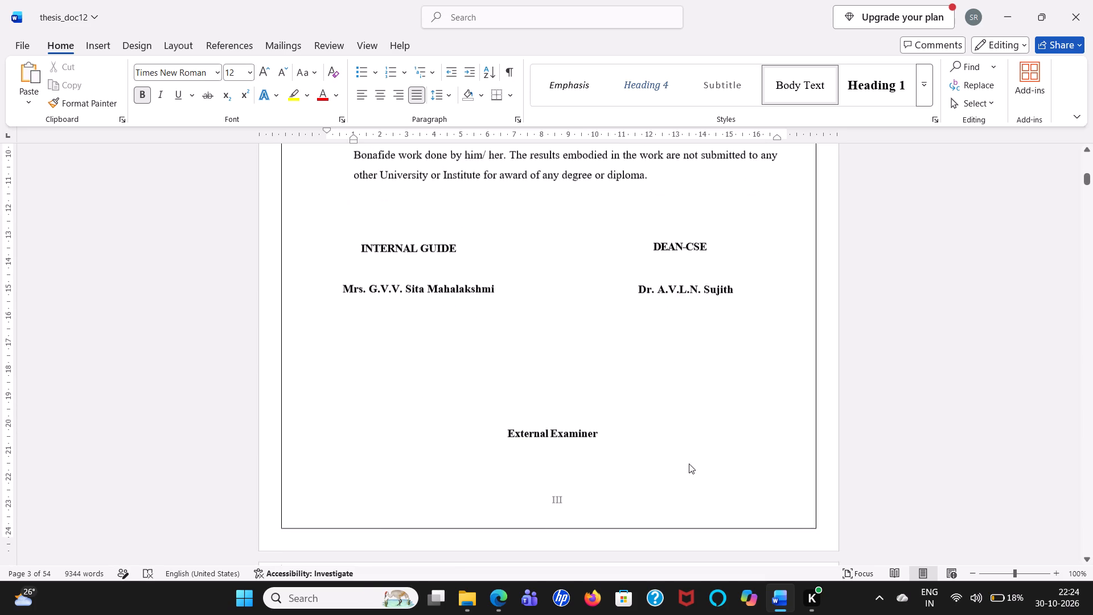
scroll(689, 464, down, 2)
scroll(610, 526, down, 1)
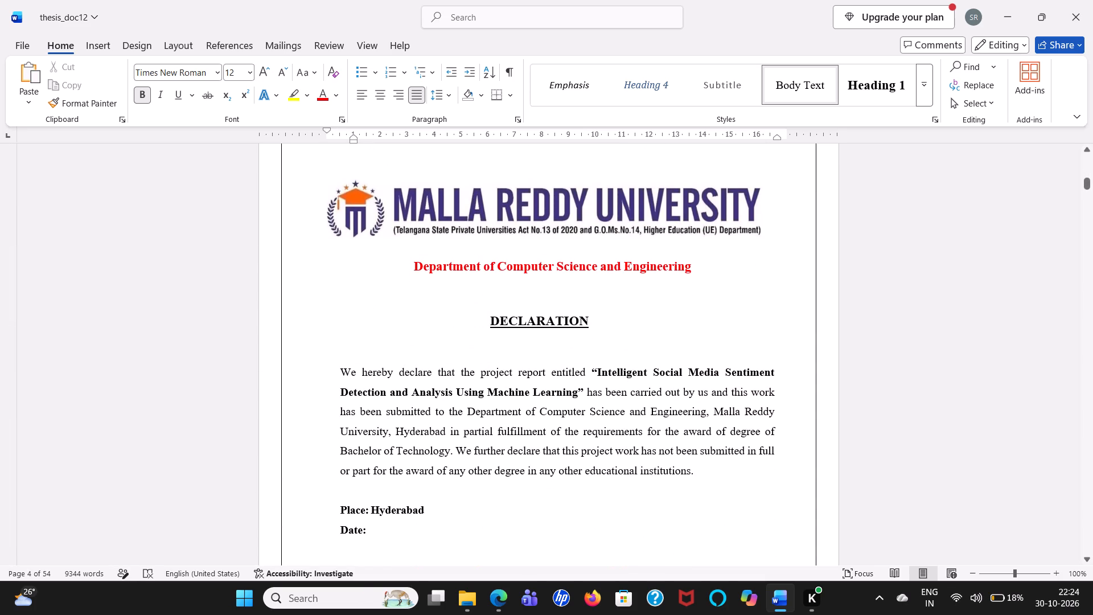
drag(585, 392, 354, 403)
key(ctrl+c)
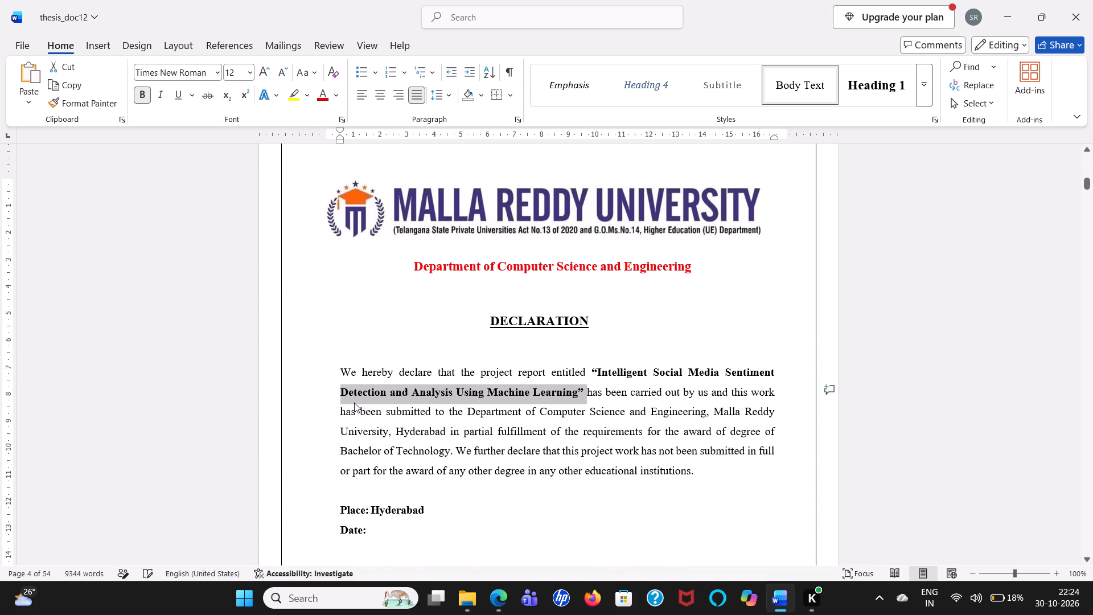
scroll(354, 403, up, 3)
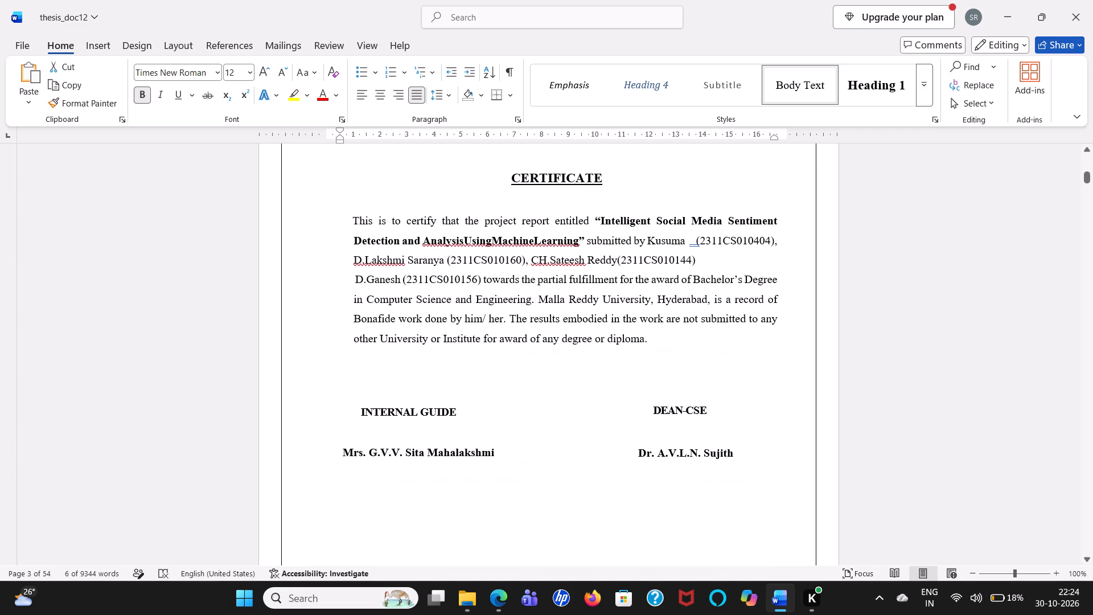
drag(586, 241, 337, 225)
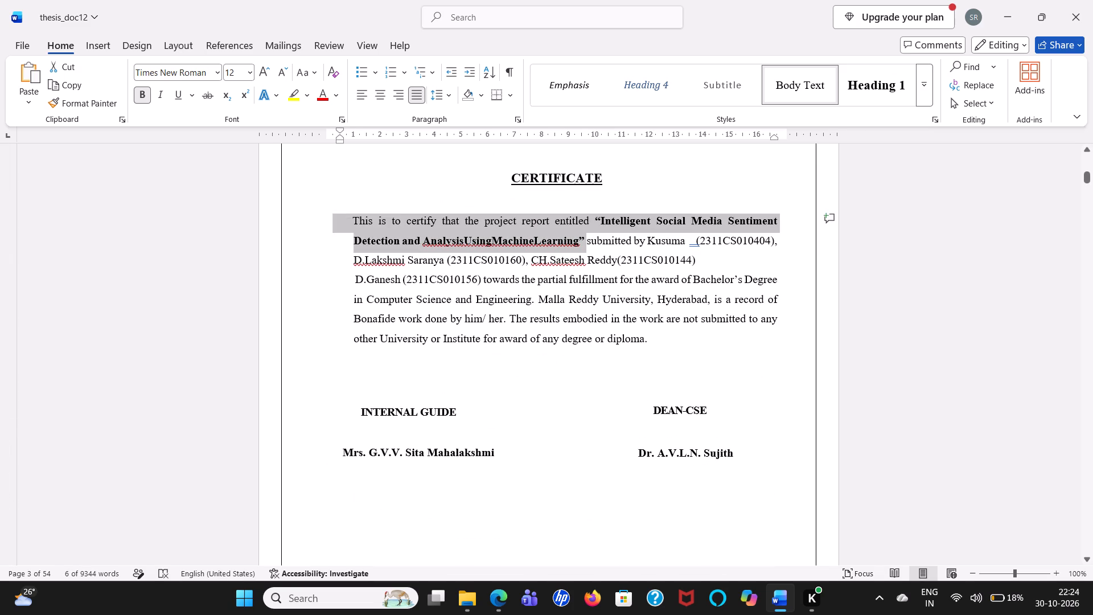
drag(337, 225, 346, 243)
key(ctrl+v)
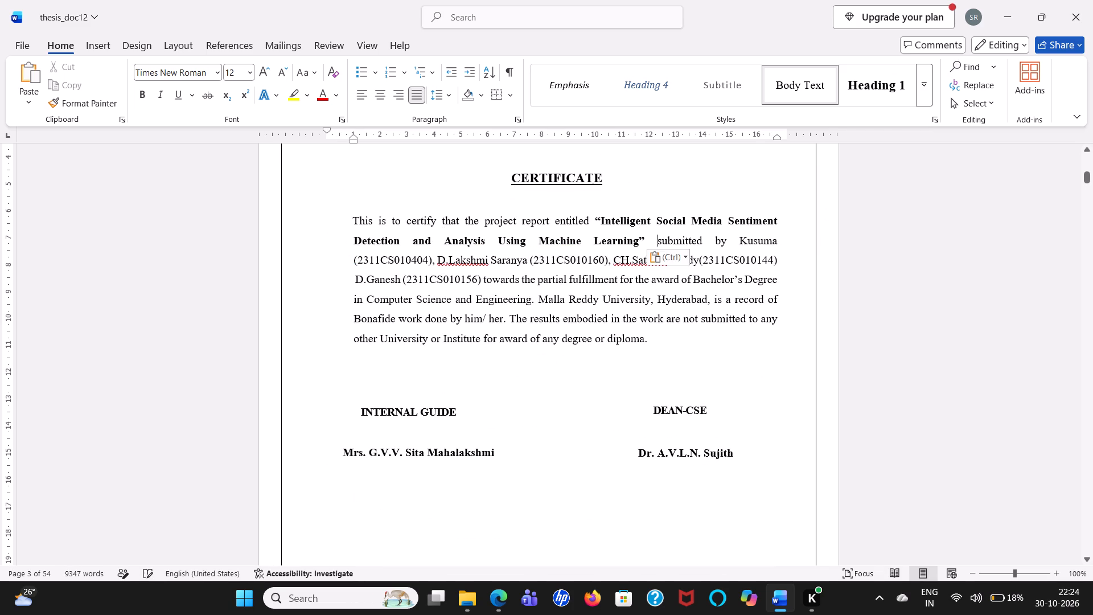
Apply Keep Text Only to the pasted second line of the Certificate's project title.
scroll(497, 265, up, 1)
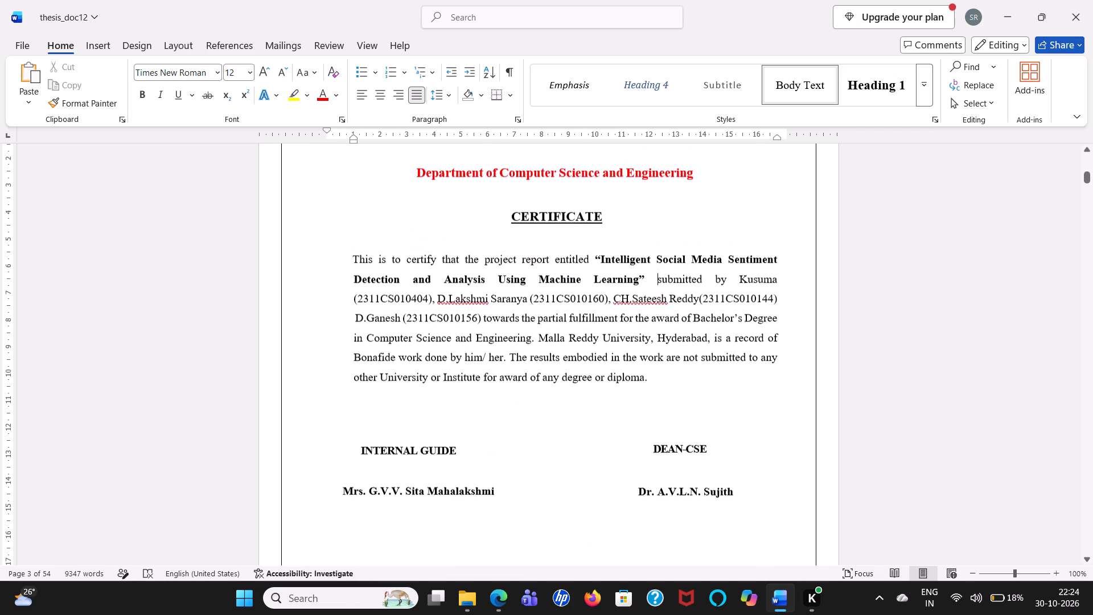
scroll(497, 265, up, 1)
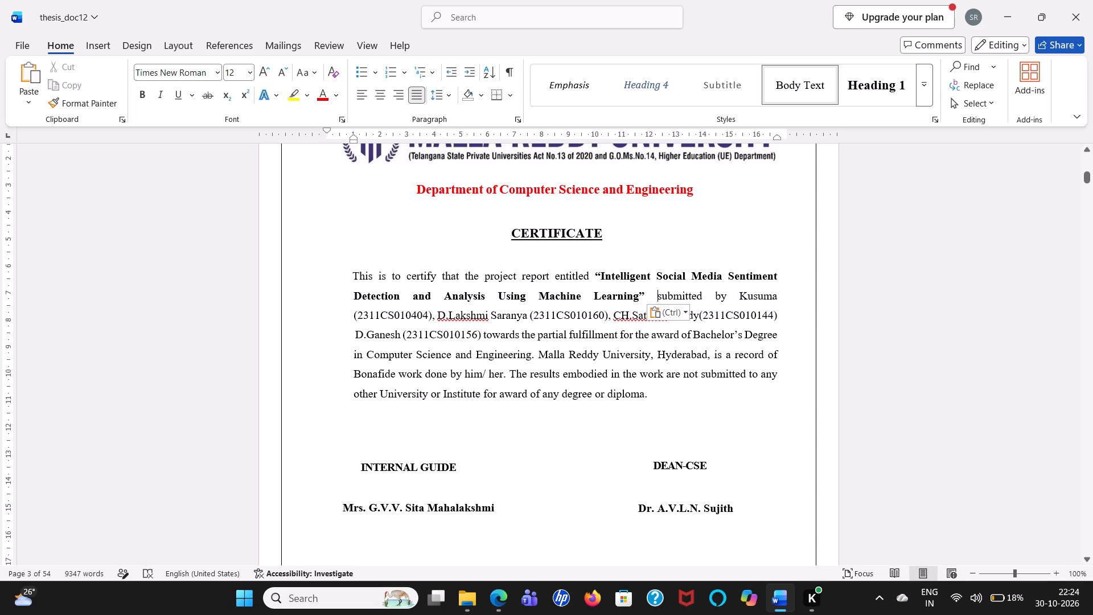
click(672, 317)
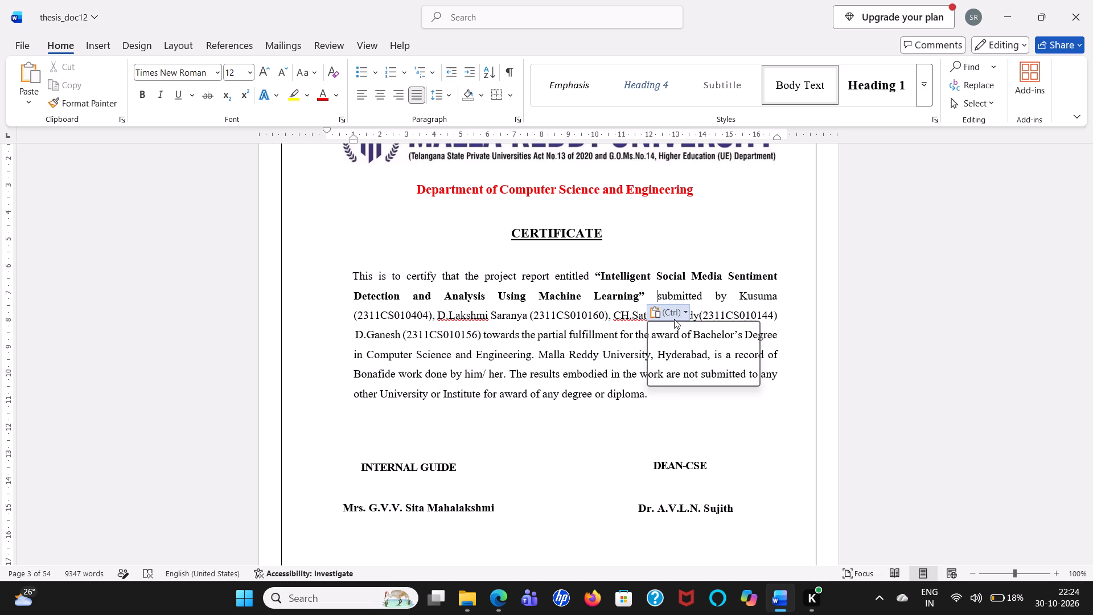
click(717, 358)
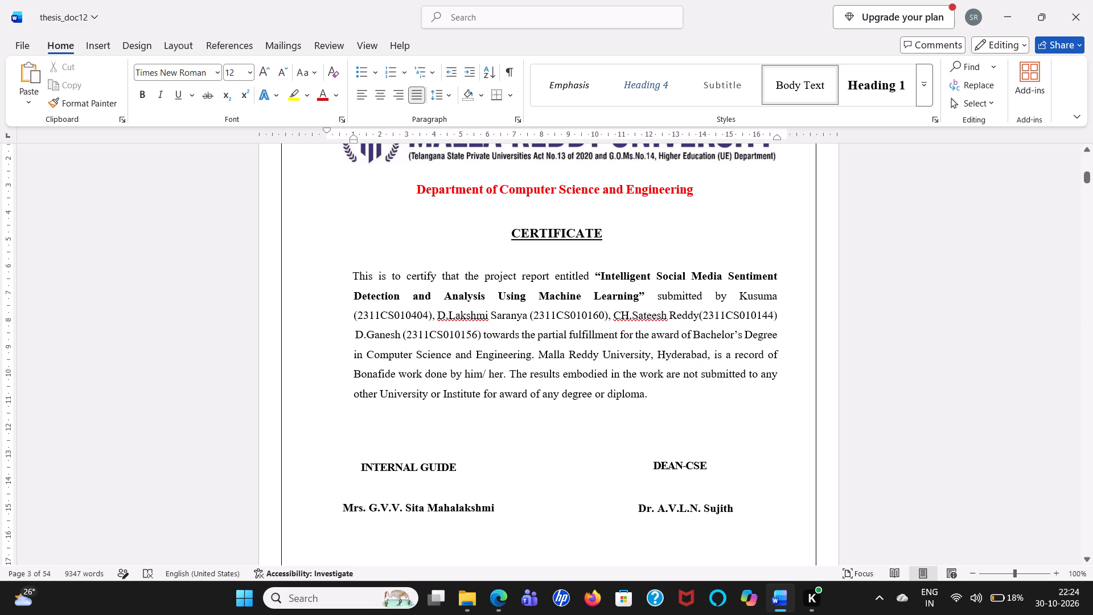
click(666, 309)
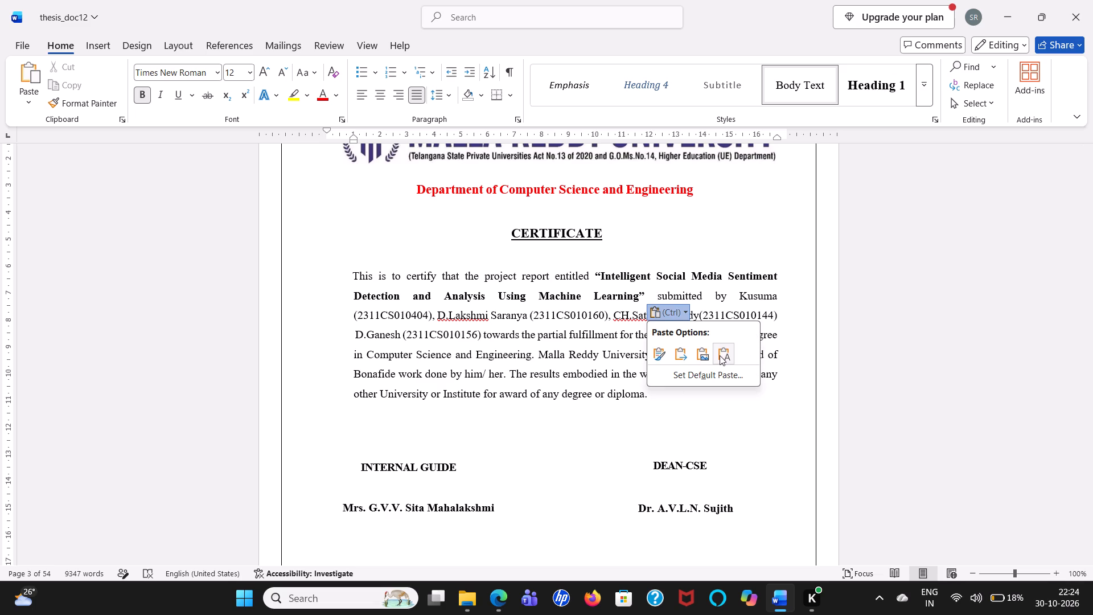
click(722, 356)
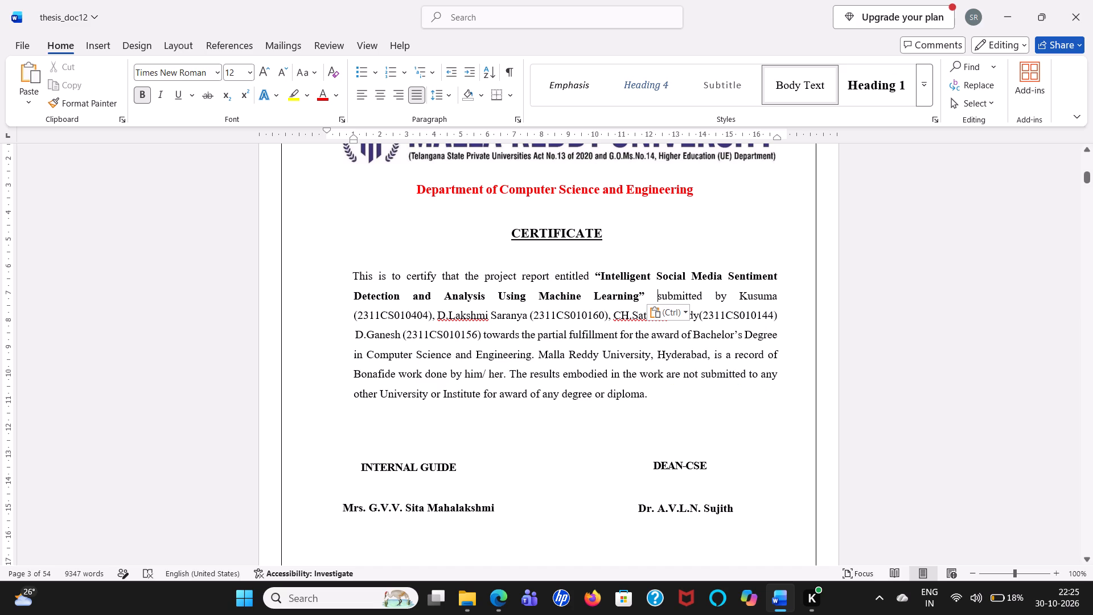
Remove the space between the title's closing quotation mark and "submitted" in the Certificate paragraph.
key(BackSpace)
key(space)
drag(647, 296, 353, 309)
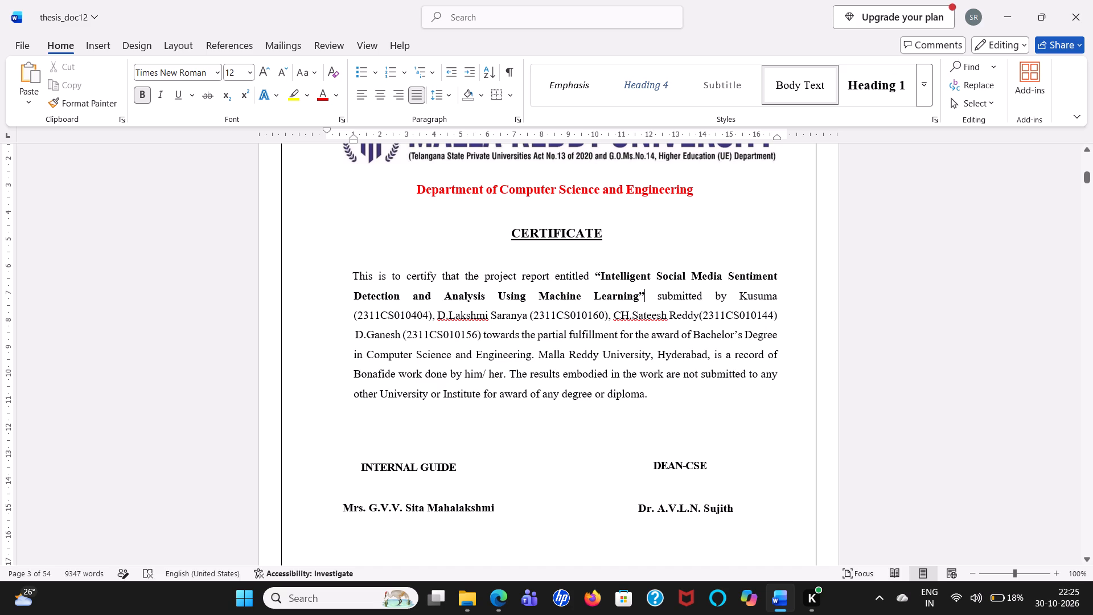
drag(353, 309, 348, 300)
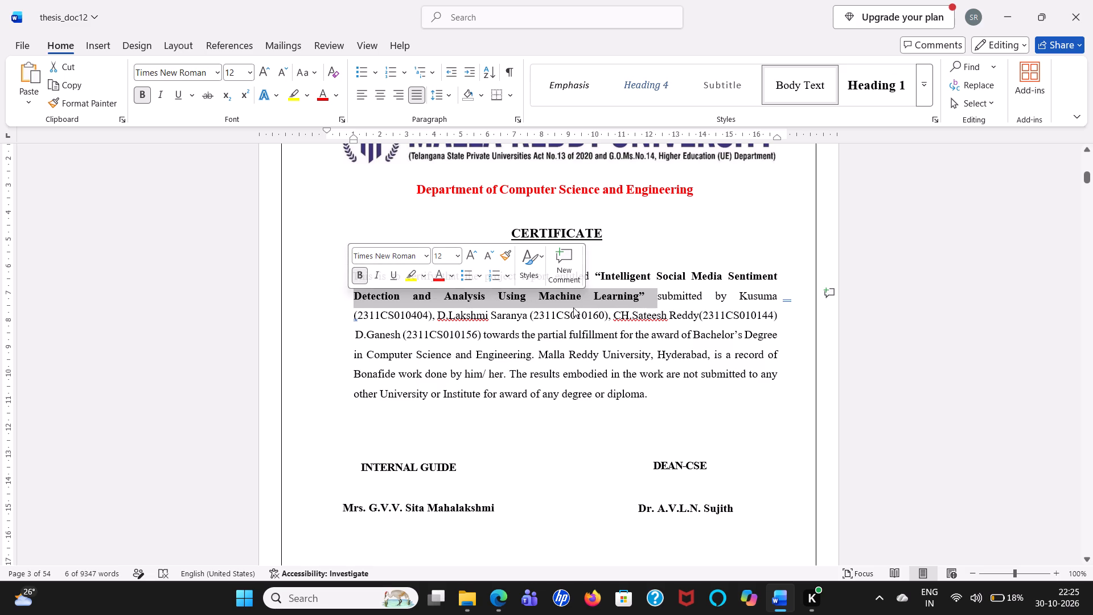
click(625, 453)
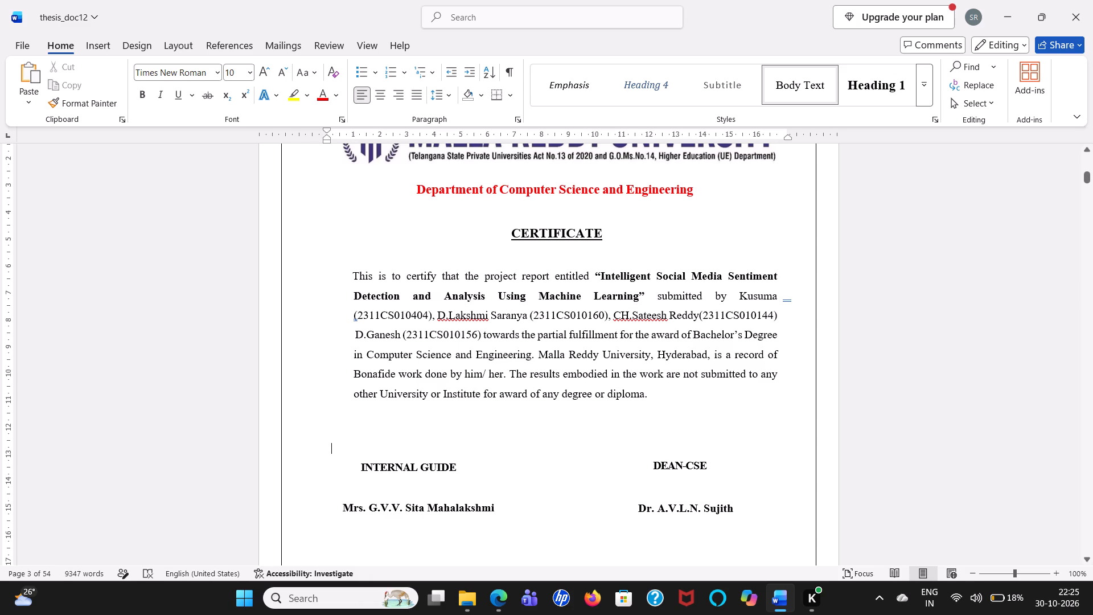
drag(646, 298, 355, 315)
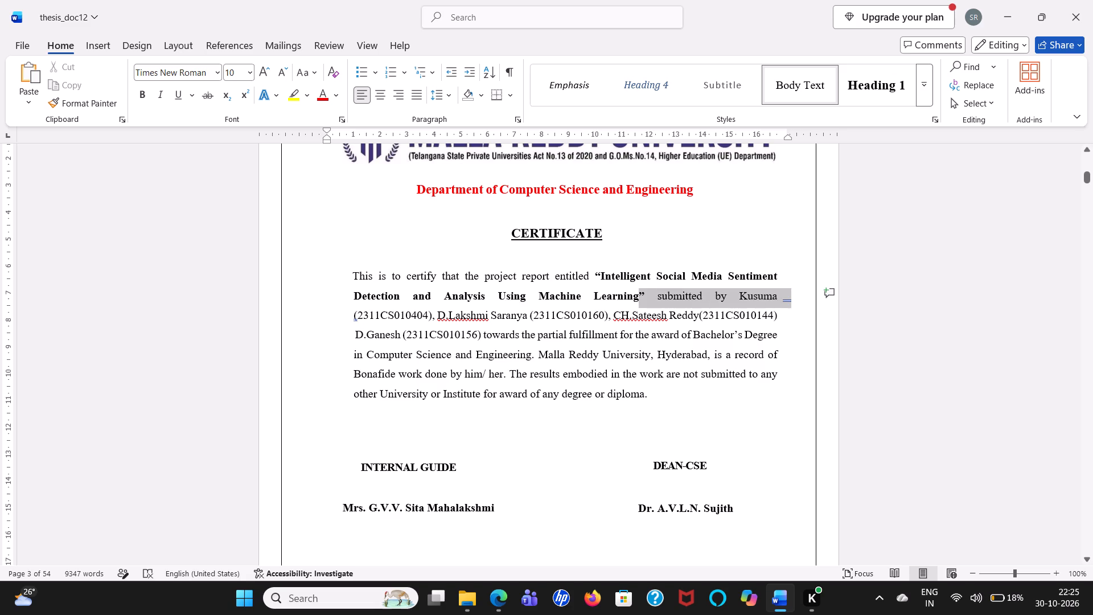
drag(355, 315, 345, 297)
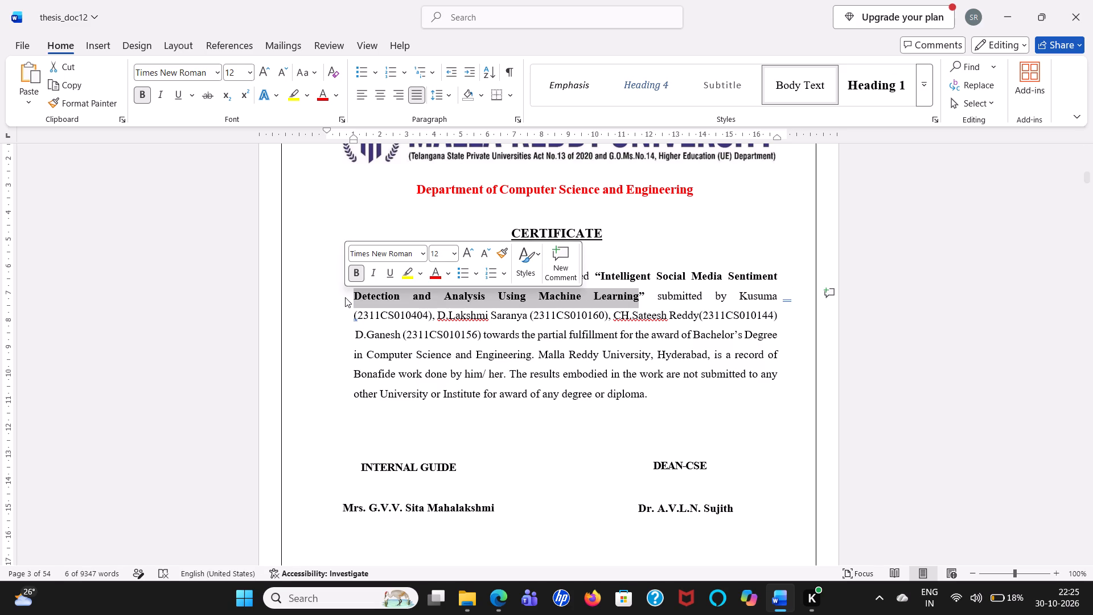
click(659, 303)
key(BackSpace)
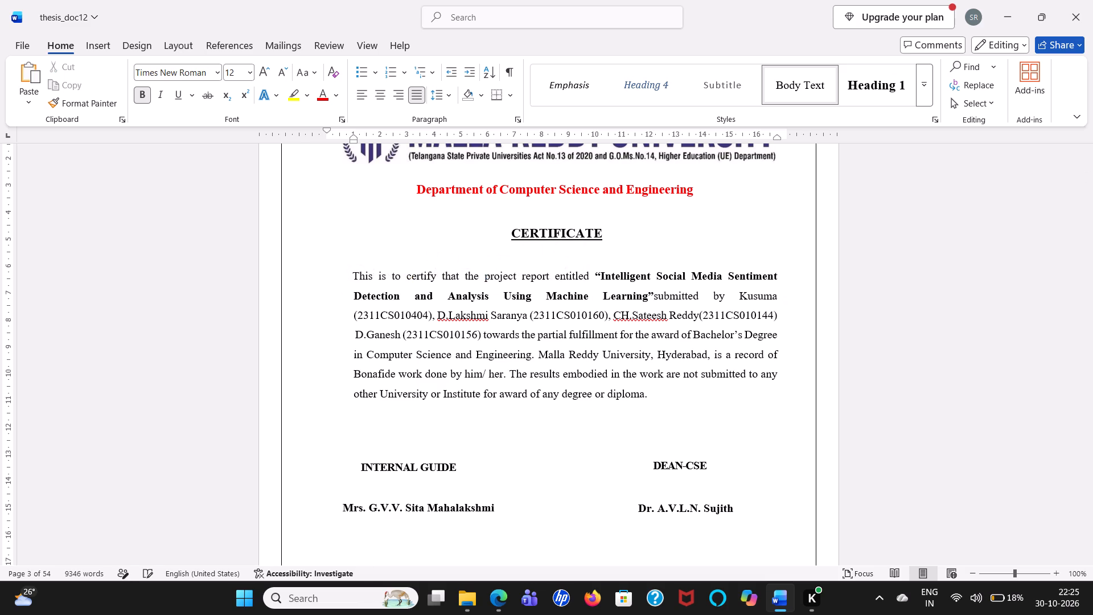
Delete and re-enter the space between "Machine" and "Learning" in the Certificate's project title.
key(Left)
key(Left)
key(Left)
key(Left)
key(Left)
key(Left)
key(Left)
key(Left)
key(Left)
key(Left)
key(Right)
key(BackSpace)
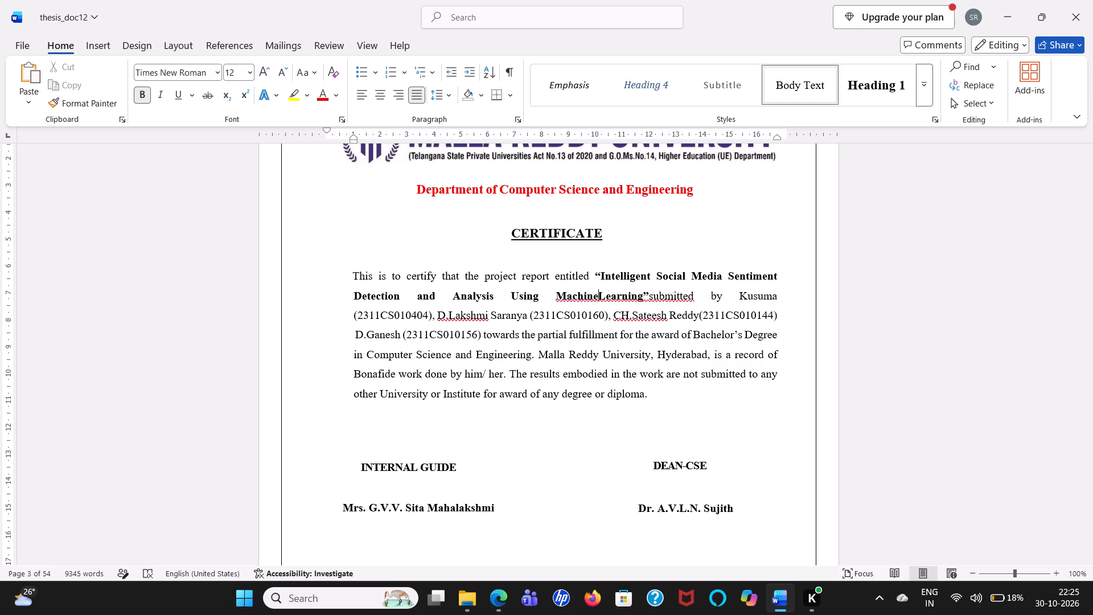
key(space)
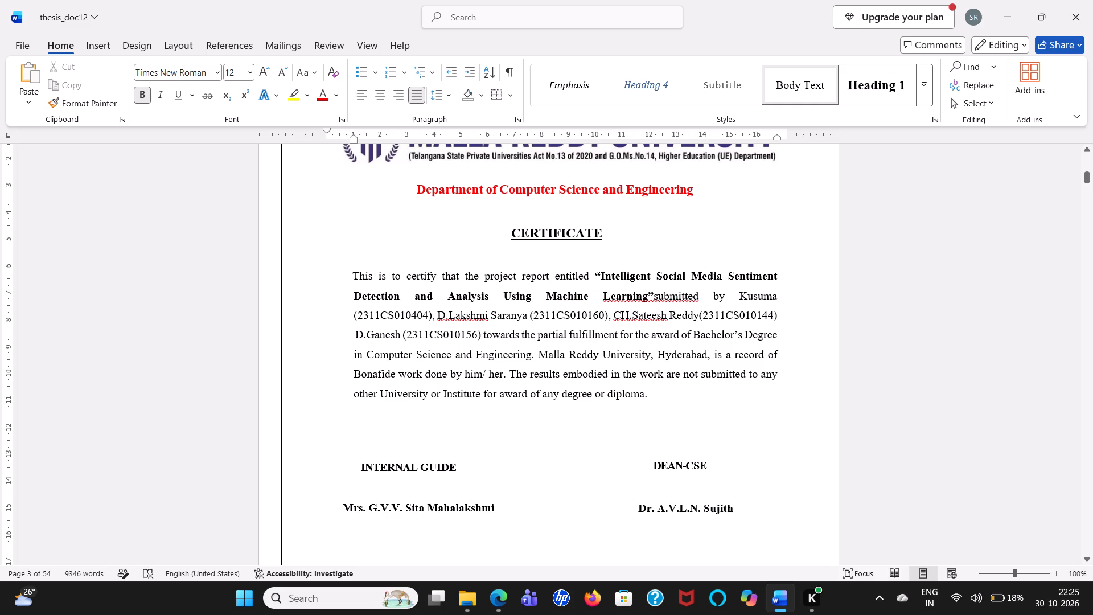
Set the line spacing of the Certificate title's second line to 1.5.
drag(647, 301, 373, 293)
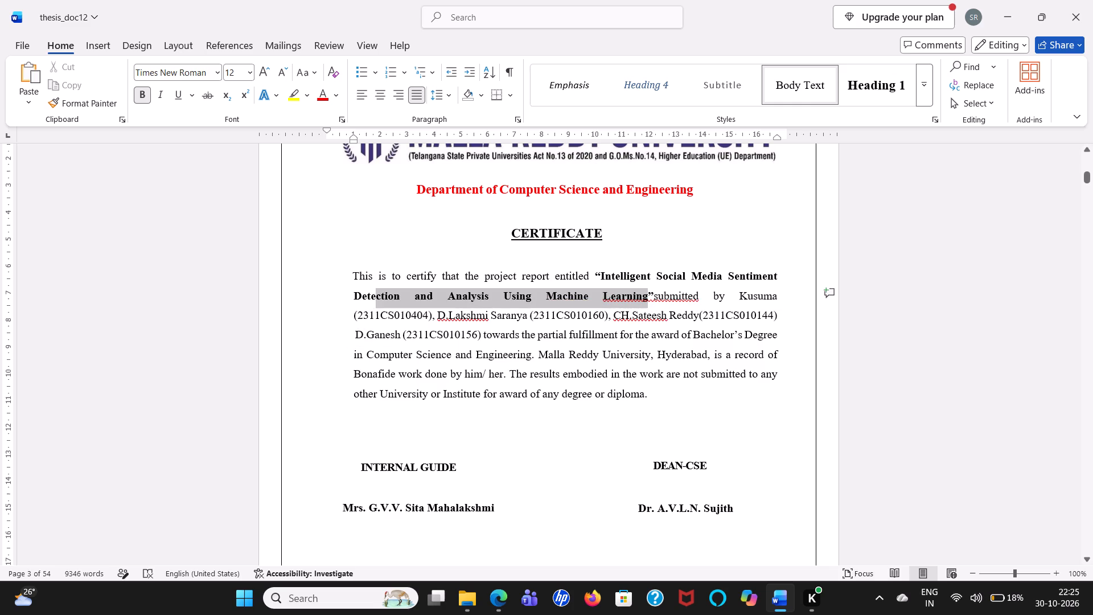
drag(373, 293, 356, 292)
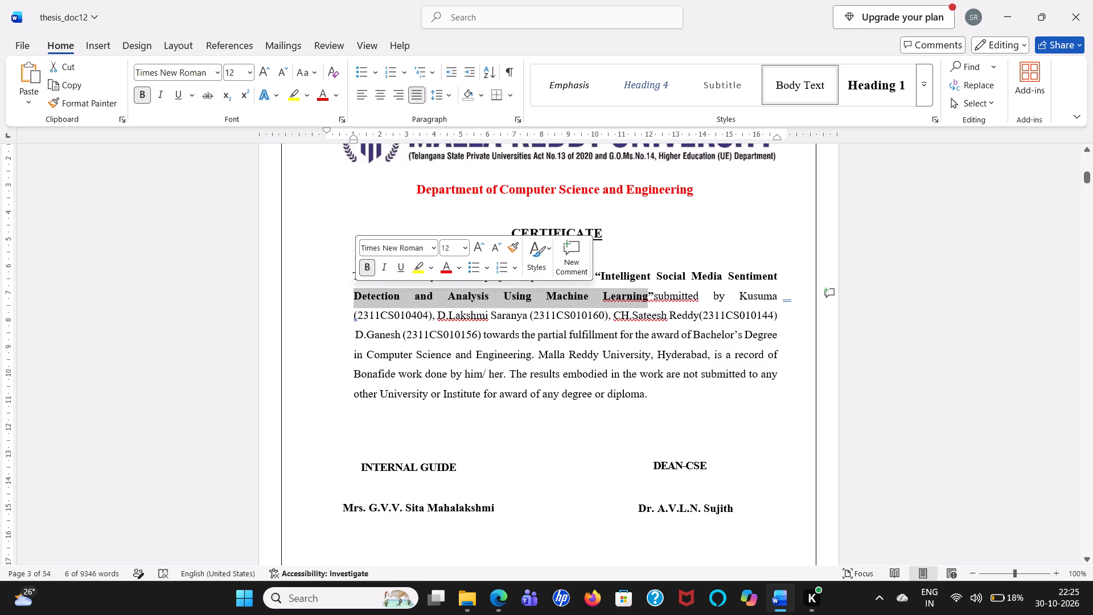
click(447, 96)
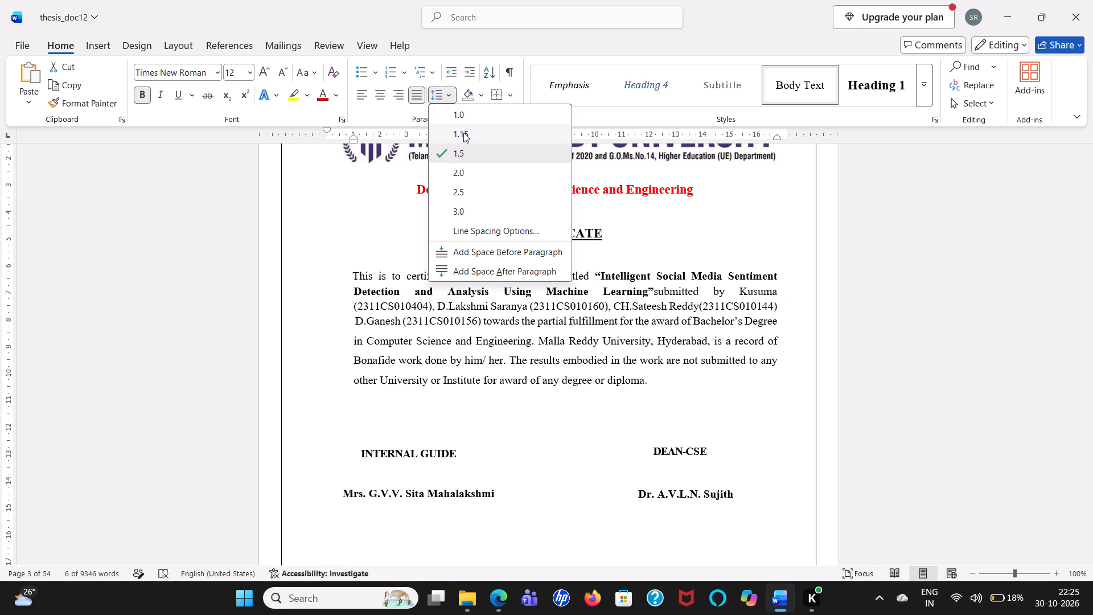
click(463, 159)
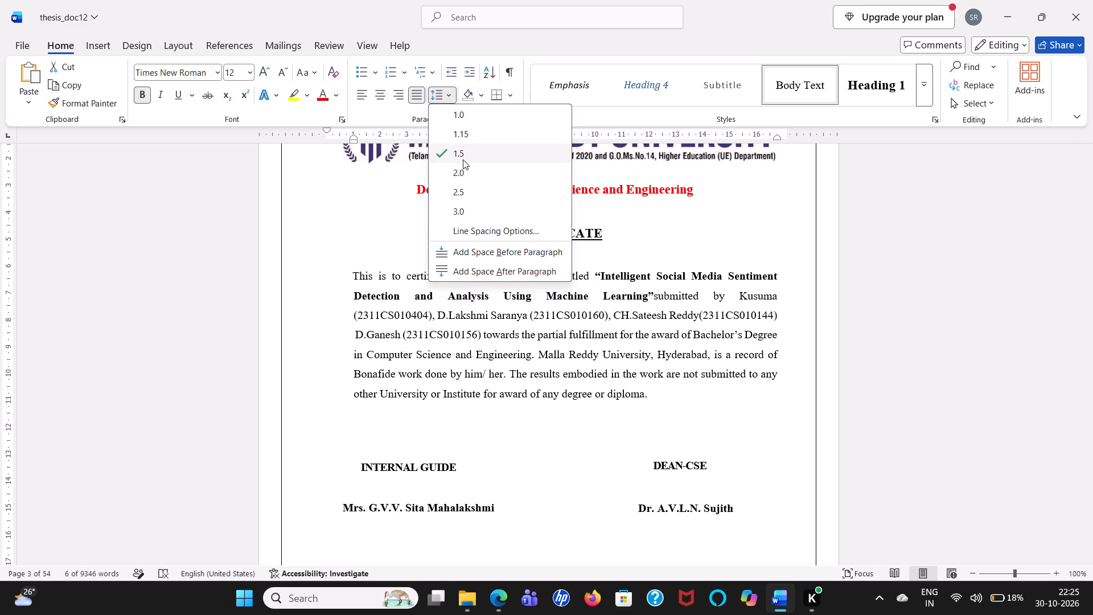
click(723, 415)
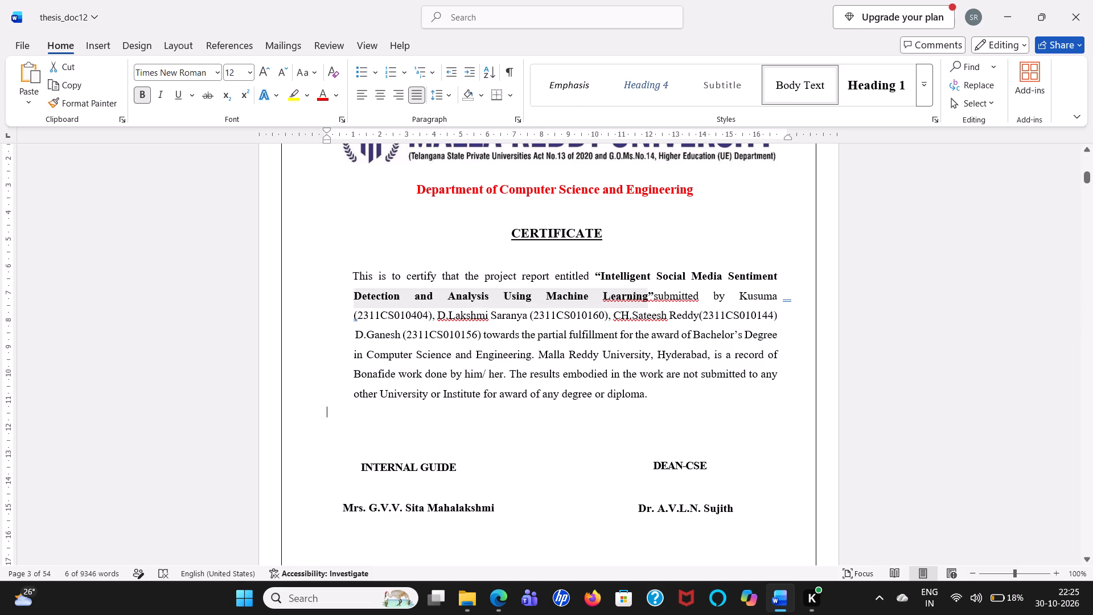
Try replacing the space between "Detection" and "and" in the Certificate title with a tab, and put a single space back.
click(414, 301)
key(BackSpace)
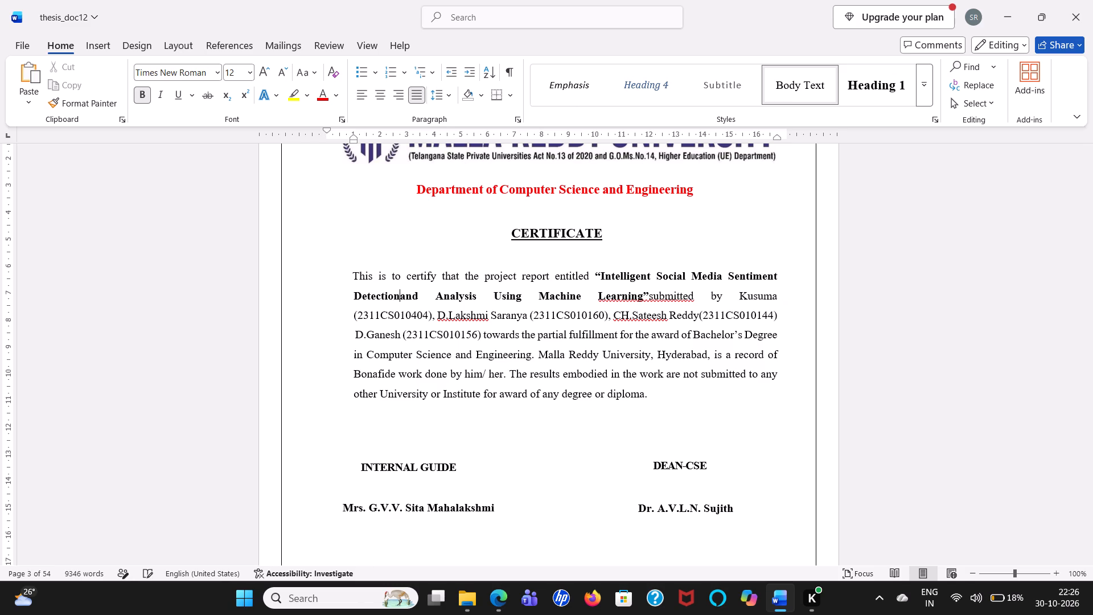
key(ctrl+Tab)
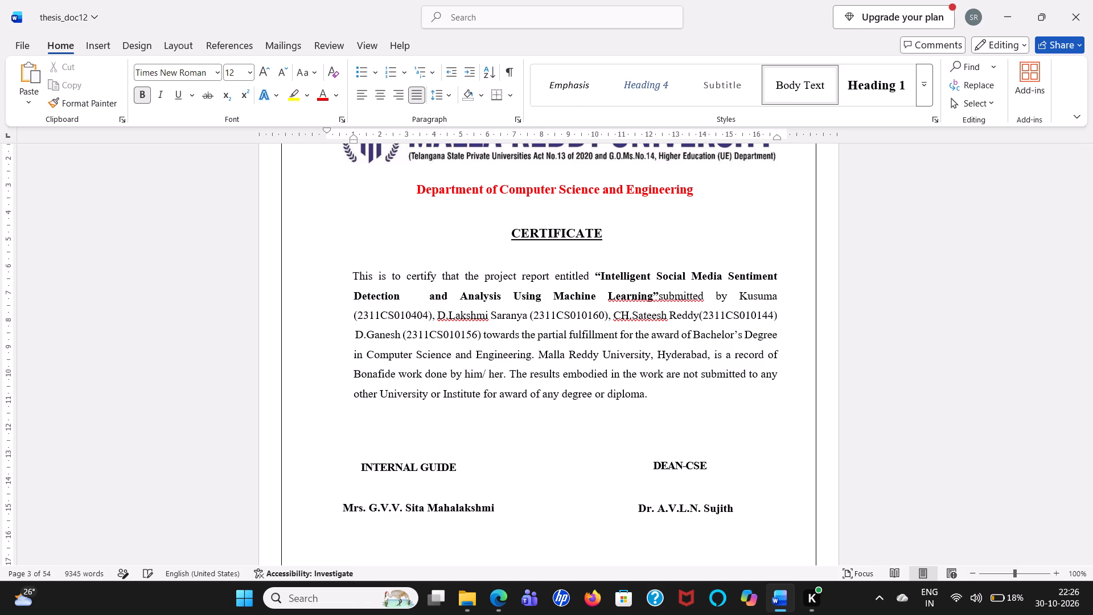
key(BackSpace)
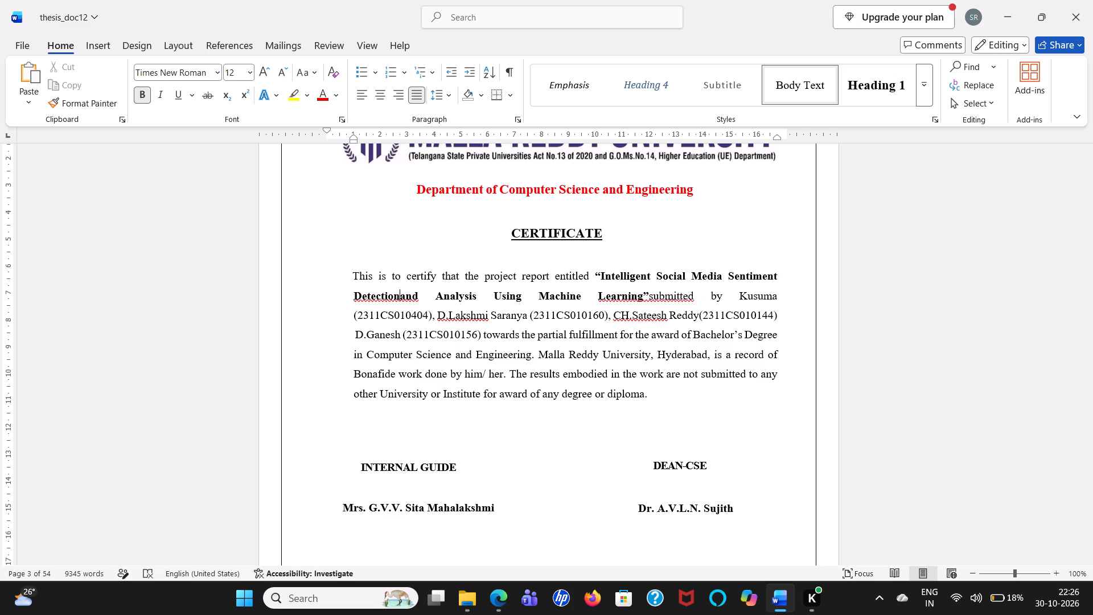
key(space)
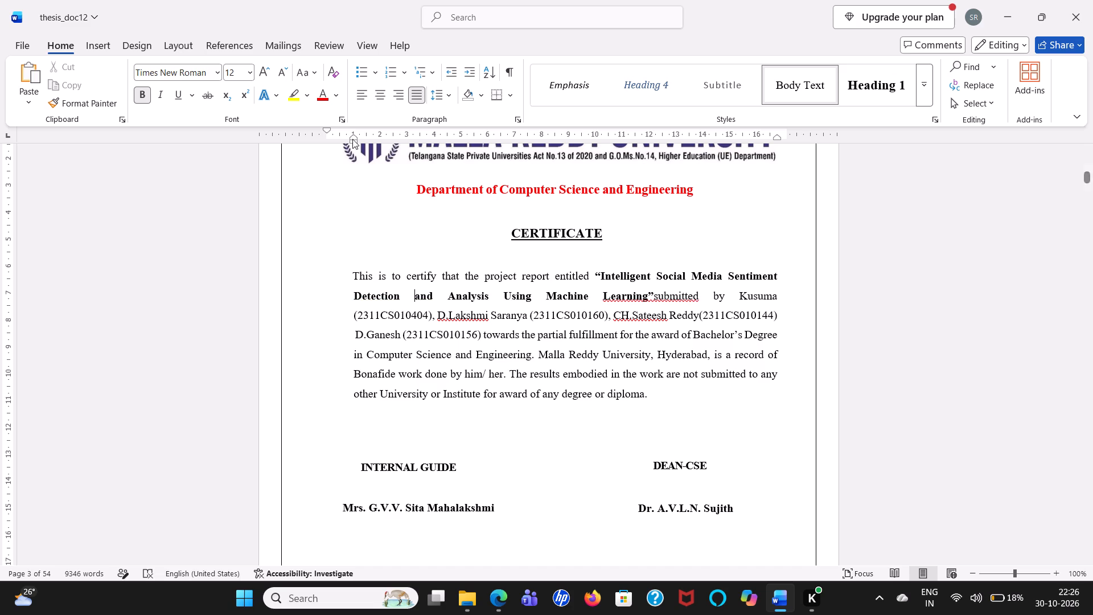
Move the Certificate's opening paragraph's hanging indent to 0 cm and its right indent to about the 17 cm ruler mark.
drag(353, 137, 346, 137)
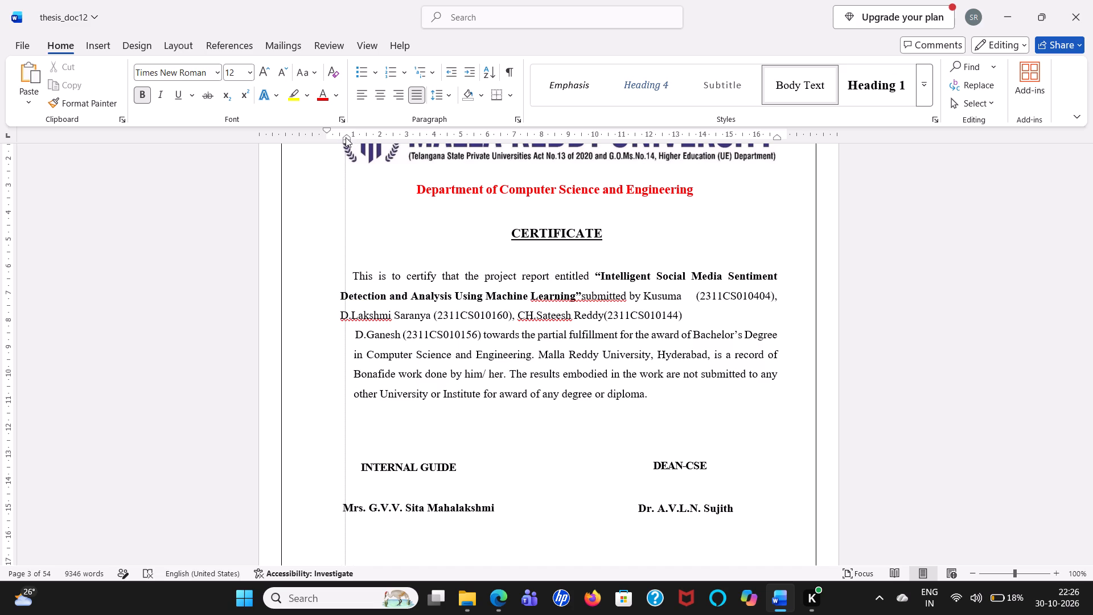
drag(346, 137, 349, 137)
drag(349, 137, 352, 137)
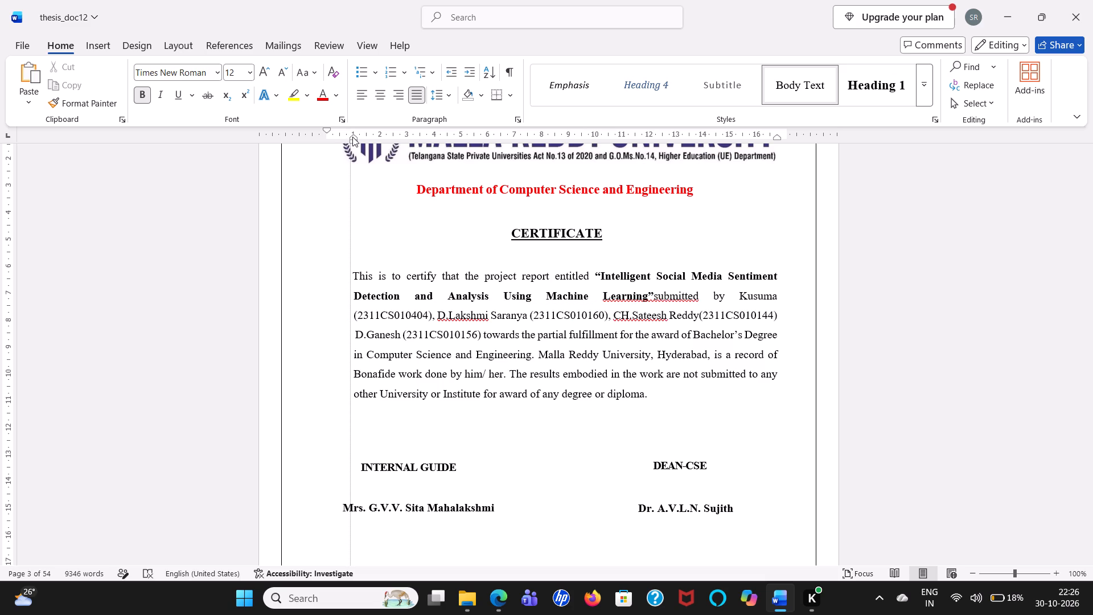
drag(352, 137, 334, 137)
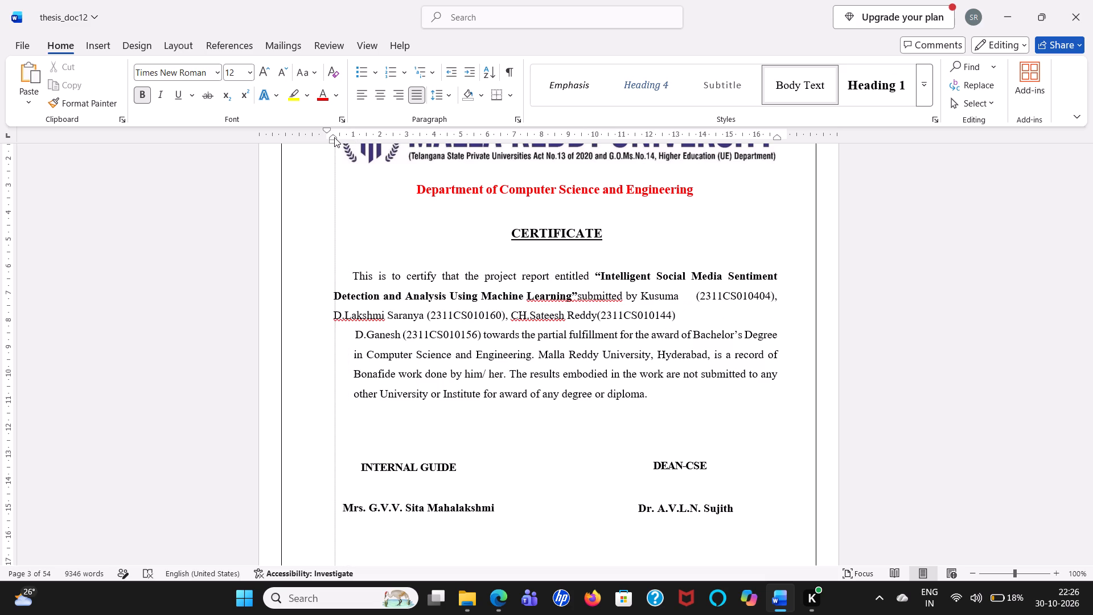
drag(334, 137, 327, 137)
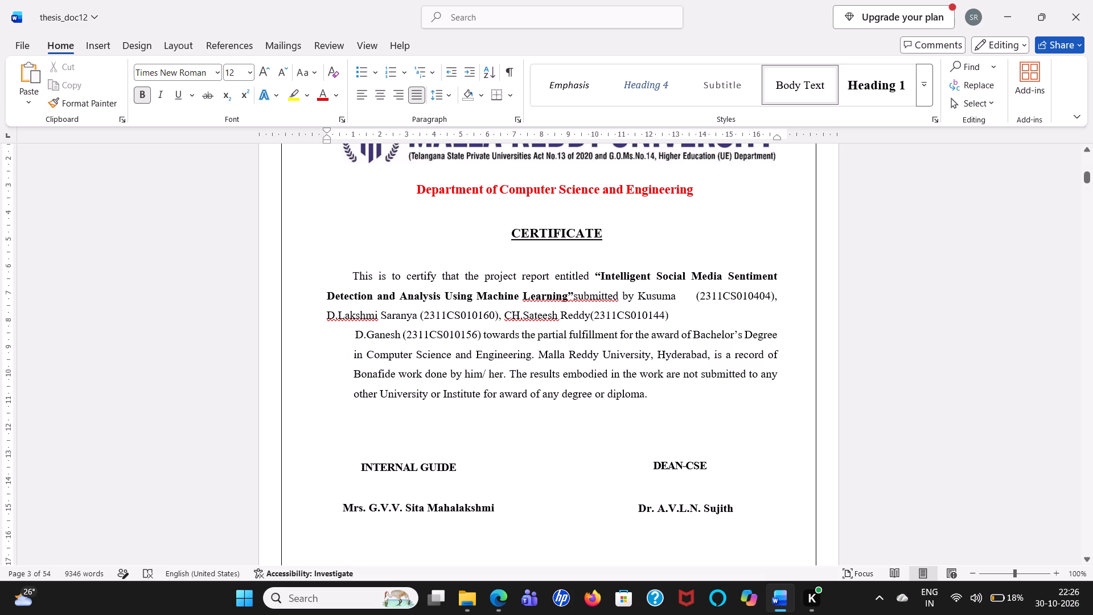
drag(776, 136, 749, 136)
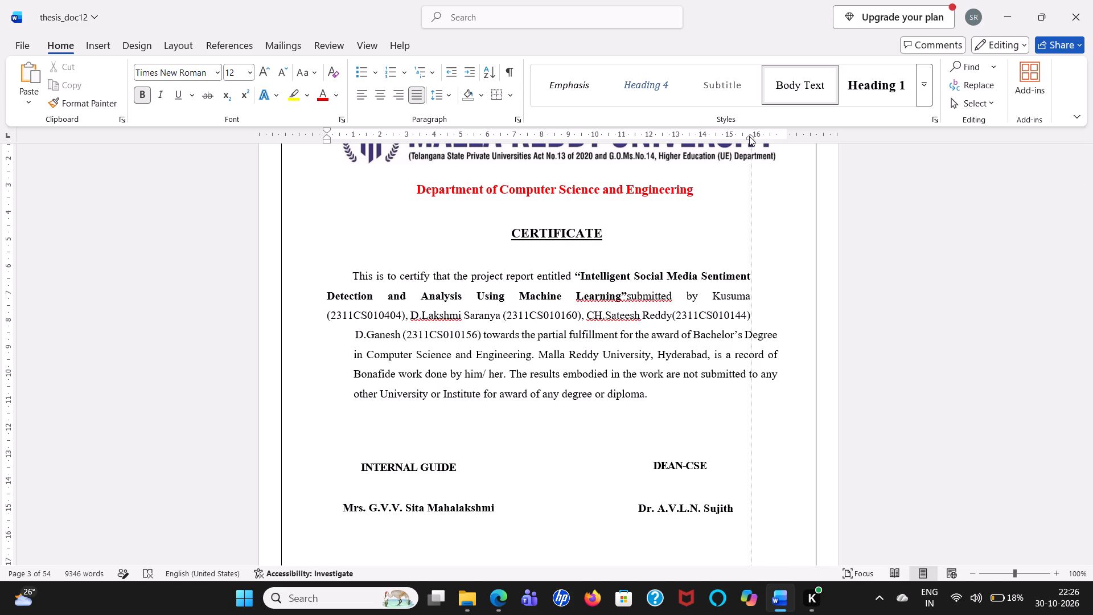
drag(749, 136, 783, 127)
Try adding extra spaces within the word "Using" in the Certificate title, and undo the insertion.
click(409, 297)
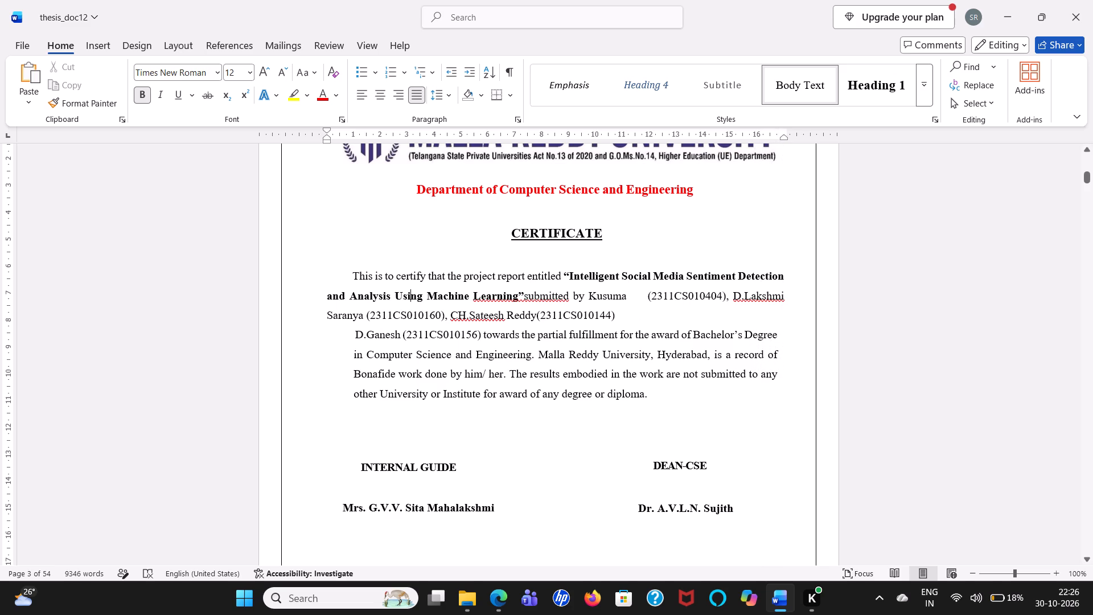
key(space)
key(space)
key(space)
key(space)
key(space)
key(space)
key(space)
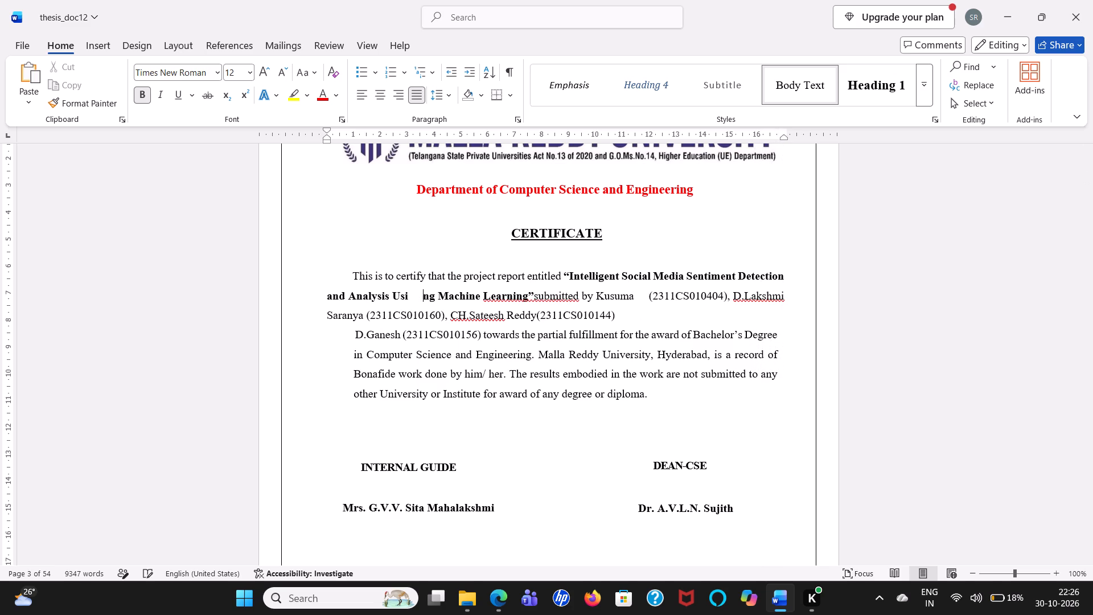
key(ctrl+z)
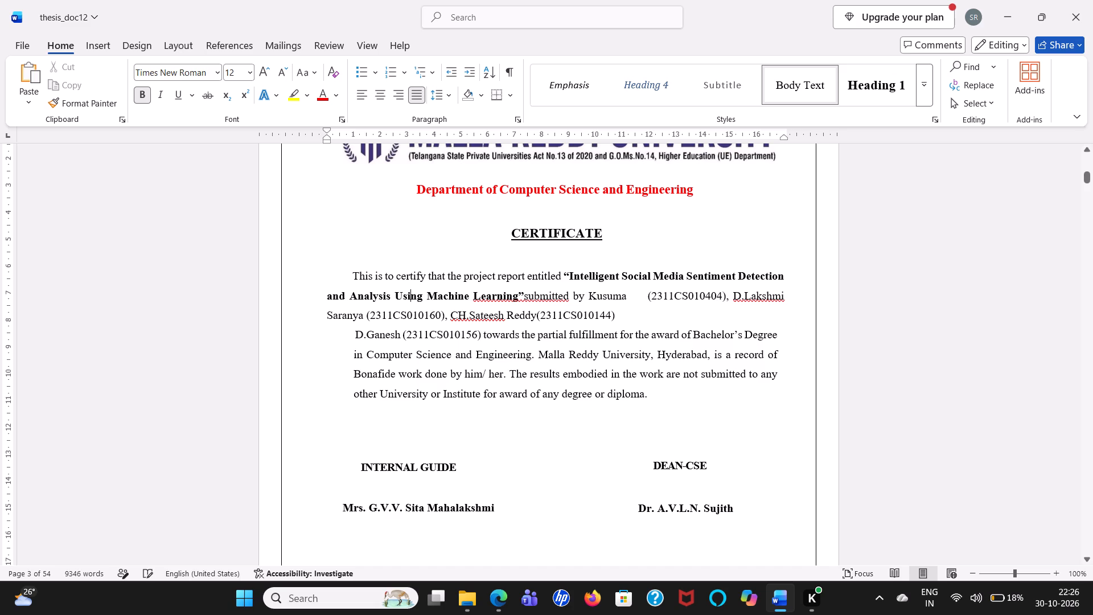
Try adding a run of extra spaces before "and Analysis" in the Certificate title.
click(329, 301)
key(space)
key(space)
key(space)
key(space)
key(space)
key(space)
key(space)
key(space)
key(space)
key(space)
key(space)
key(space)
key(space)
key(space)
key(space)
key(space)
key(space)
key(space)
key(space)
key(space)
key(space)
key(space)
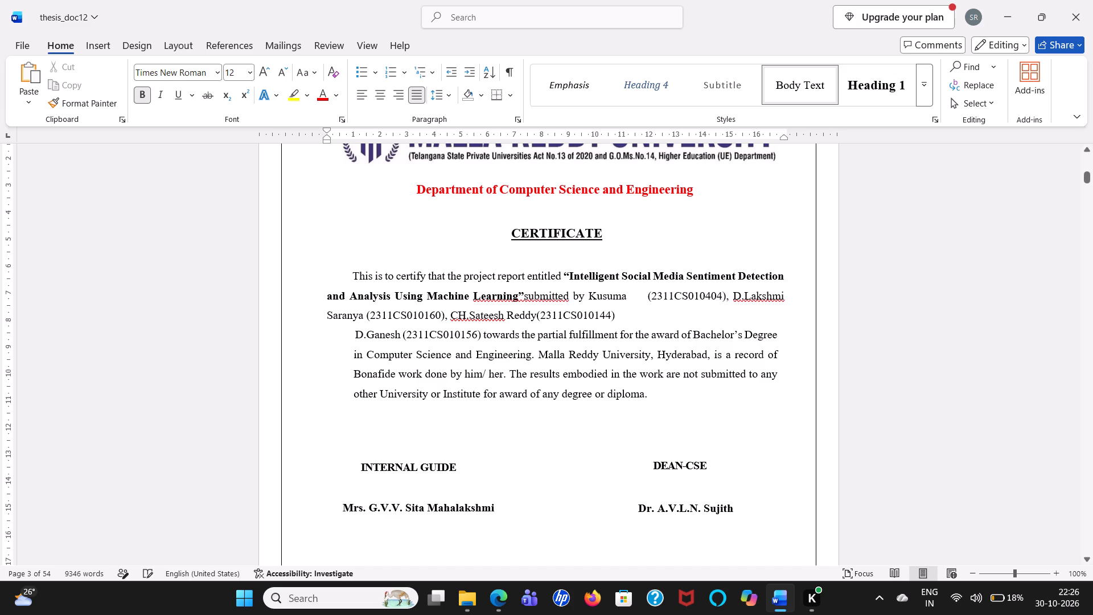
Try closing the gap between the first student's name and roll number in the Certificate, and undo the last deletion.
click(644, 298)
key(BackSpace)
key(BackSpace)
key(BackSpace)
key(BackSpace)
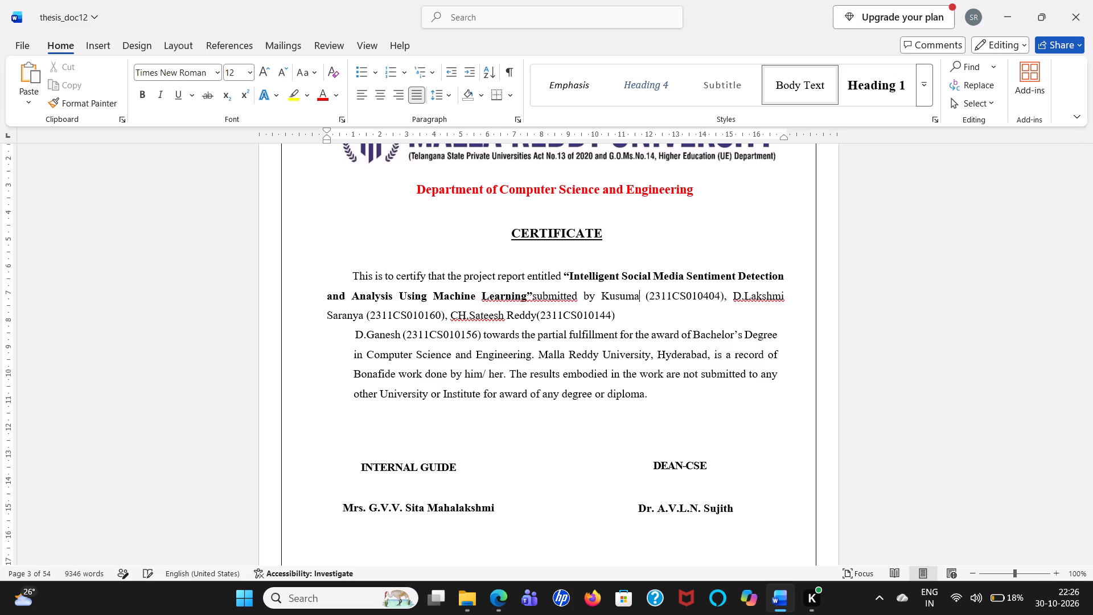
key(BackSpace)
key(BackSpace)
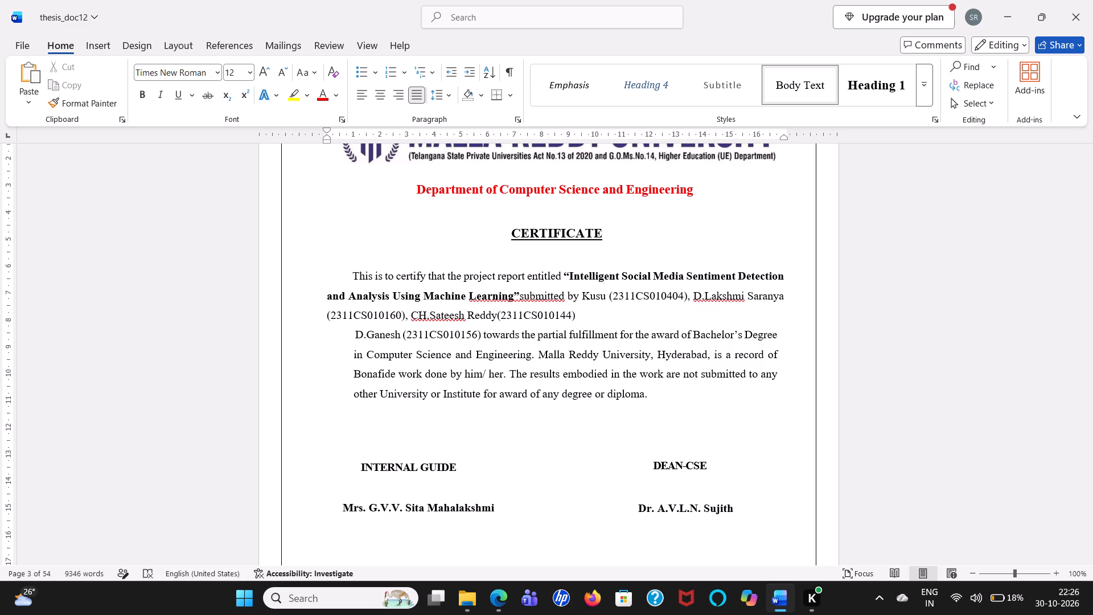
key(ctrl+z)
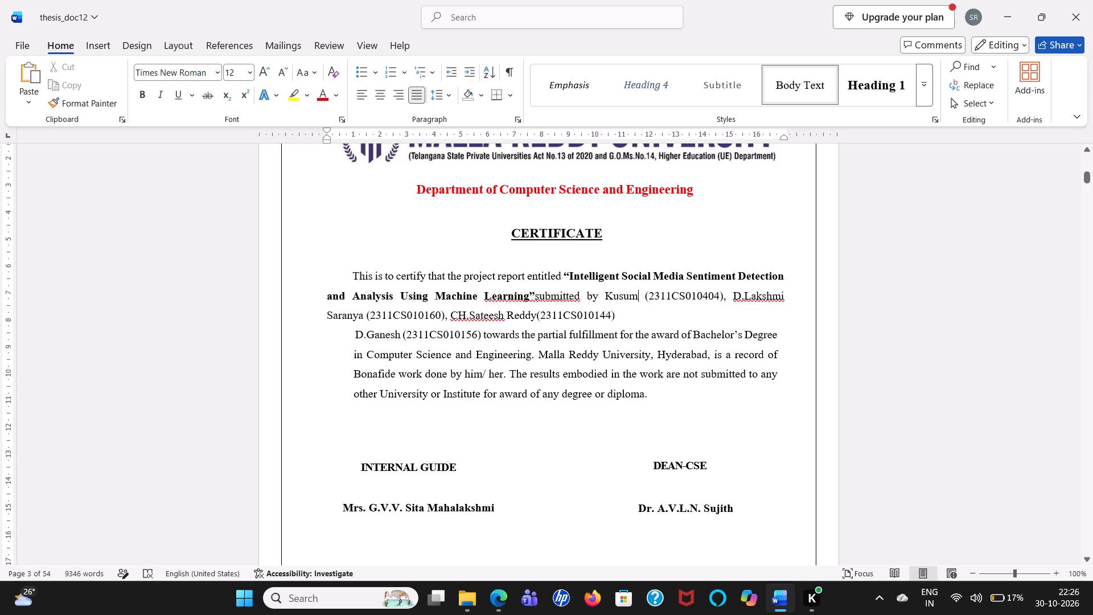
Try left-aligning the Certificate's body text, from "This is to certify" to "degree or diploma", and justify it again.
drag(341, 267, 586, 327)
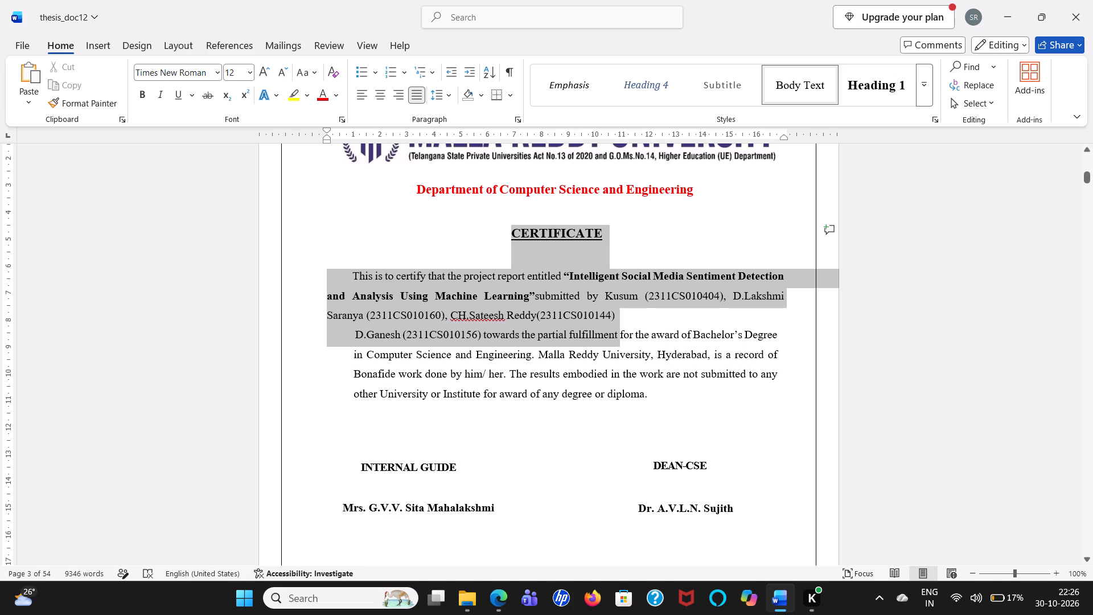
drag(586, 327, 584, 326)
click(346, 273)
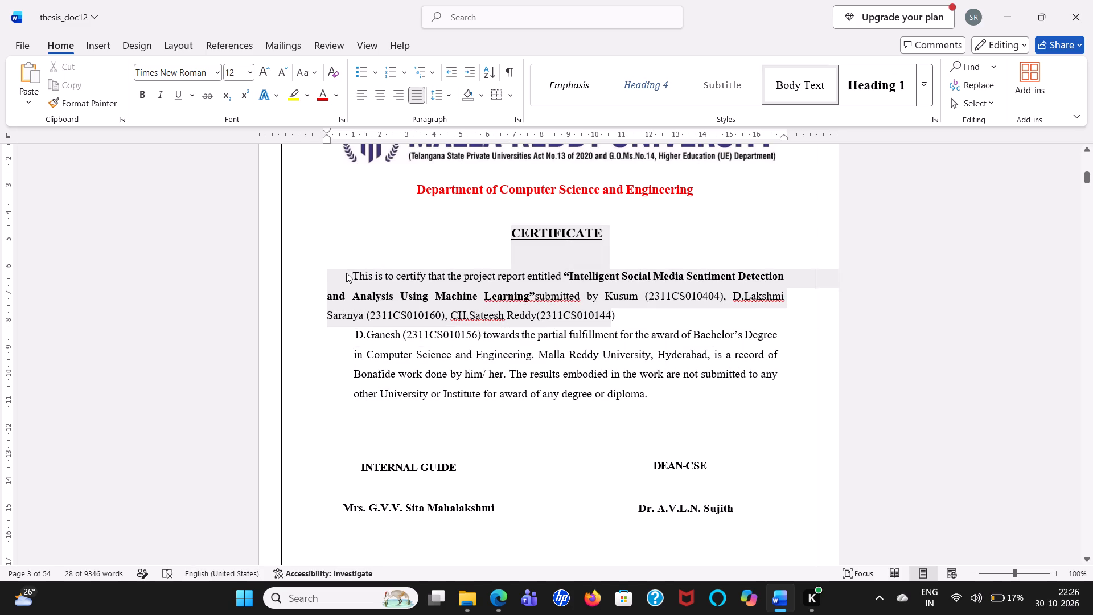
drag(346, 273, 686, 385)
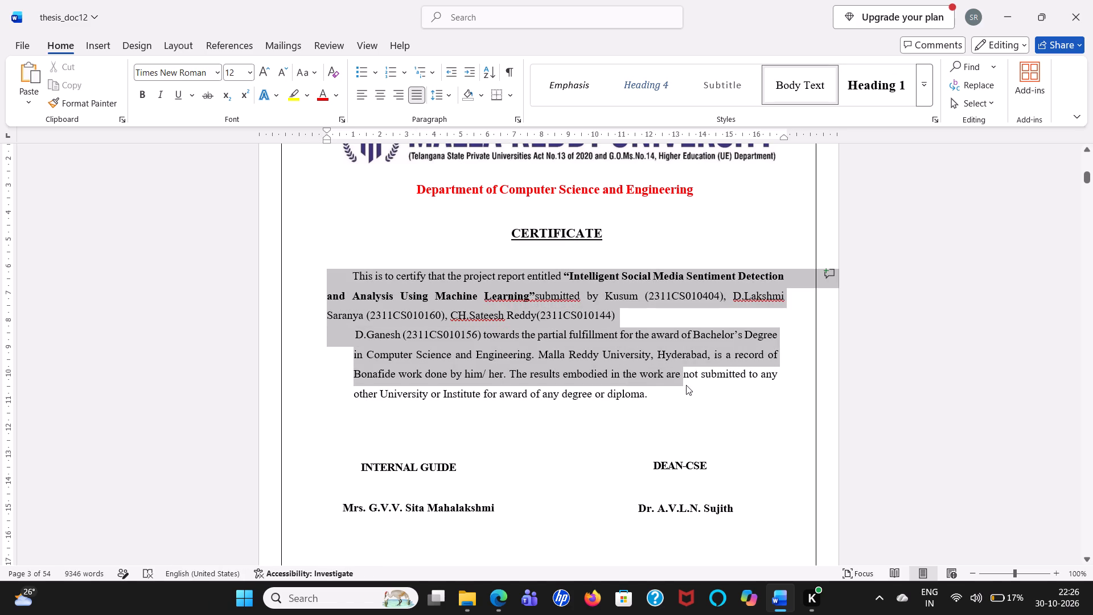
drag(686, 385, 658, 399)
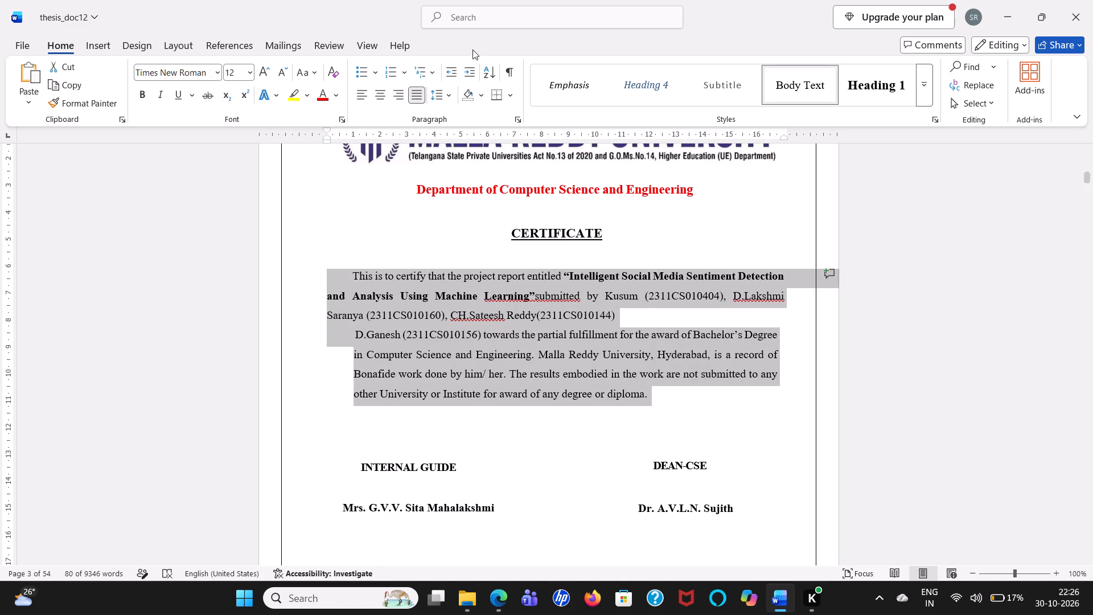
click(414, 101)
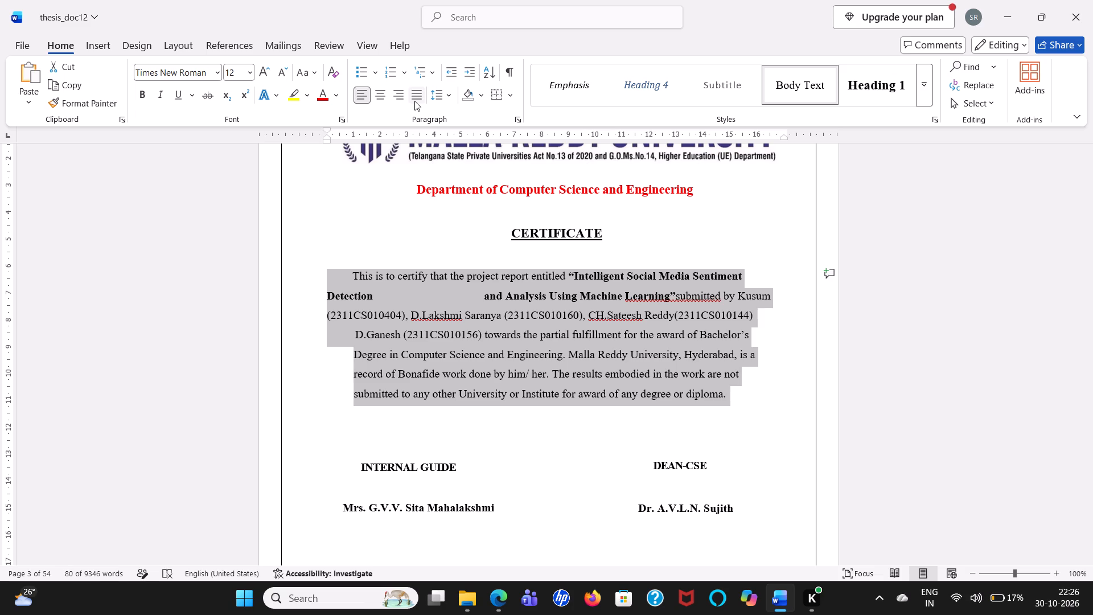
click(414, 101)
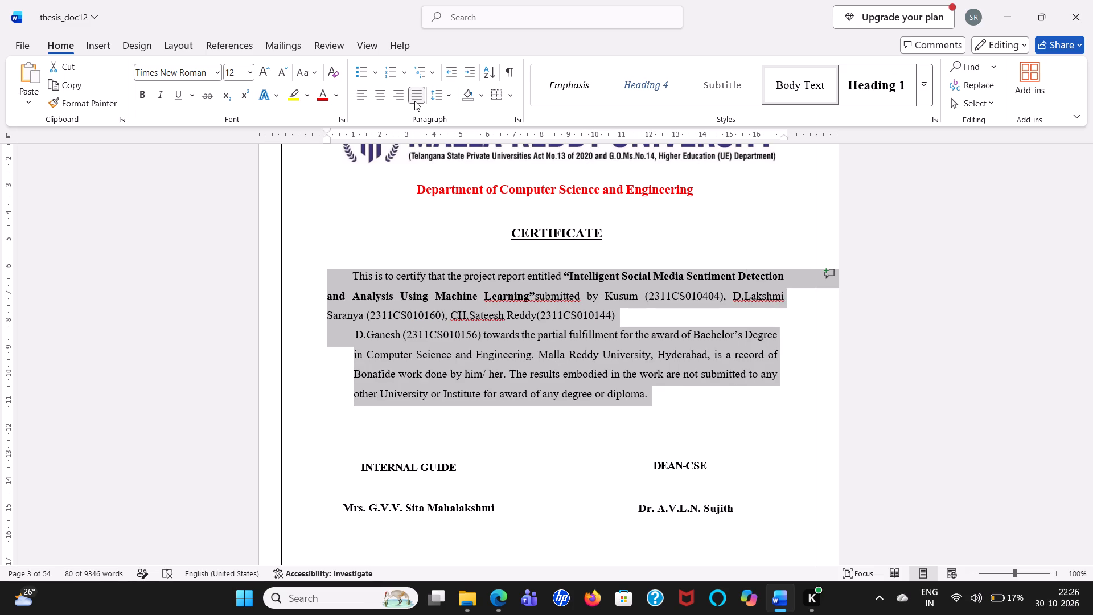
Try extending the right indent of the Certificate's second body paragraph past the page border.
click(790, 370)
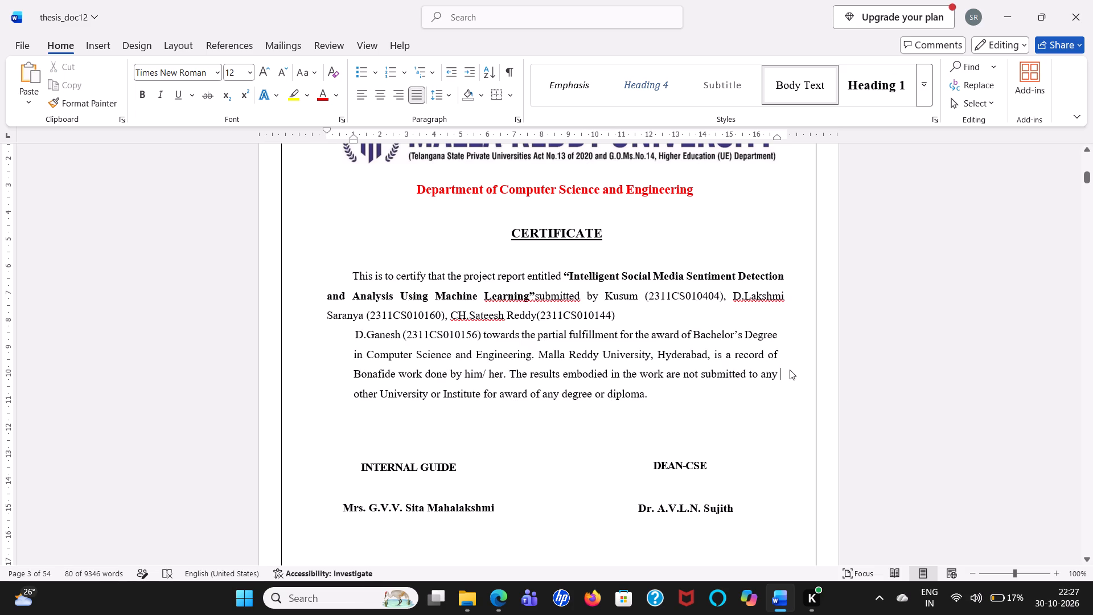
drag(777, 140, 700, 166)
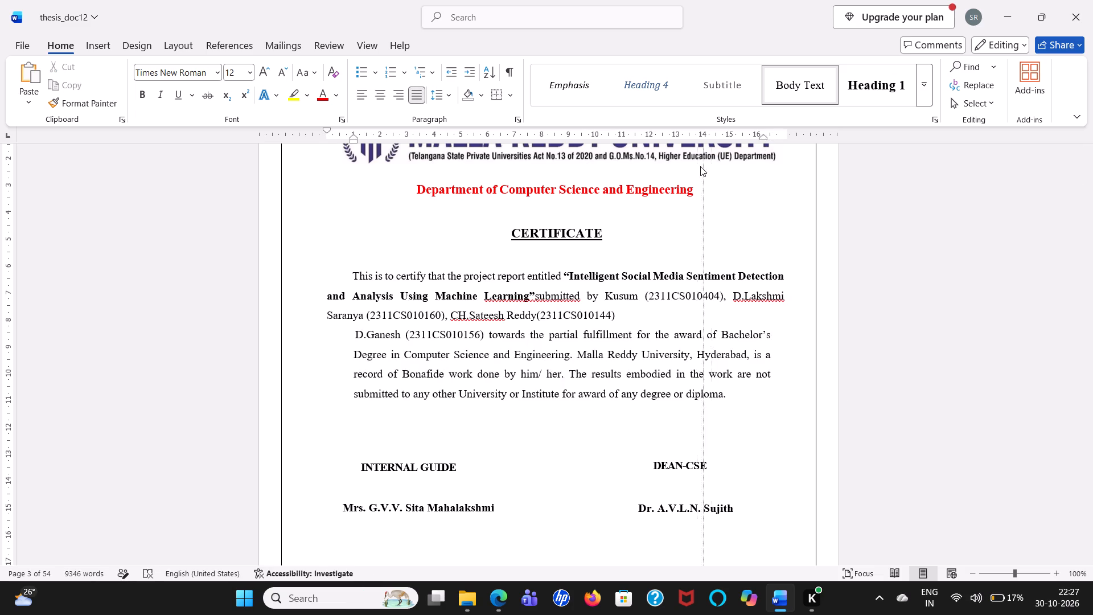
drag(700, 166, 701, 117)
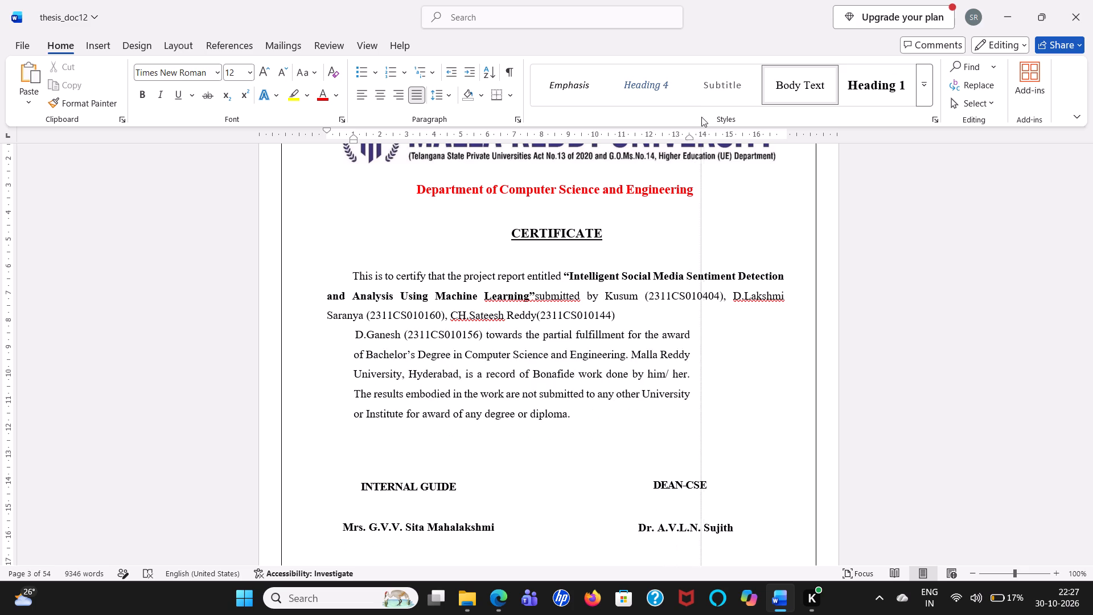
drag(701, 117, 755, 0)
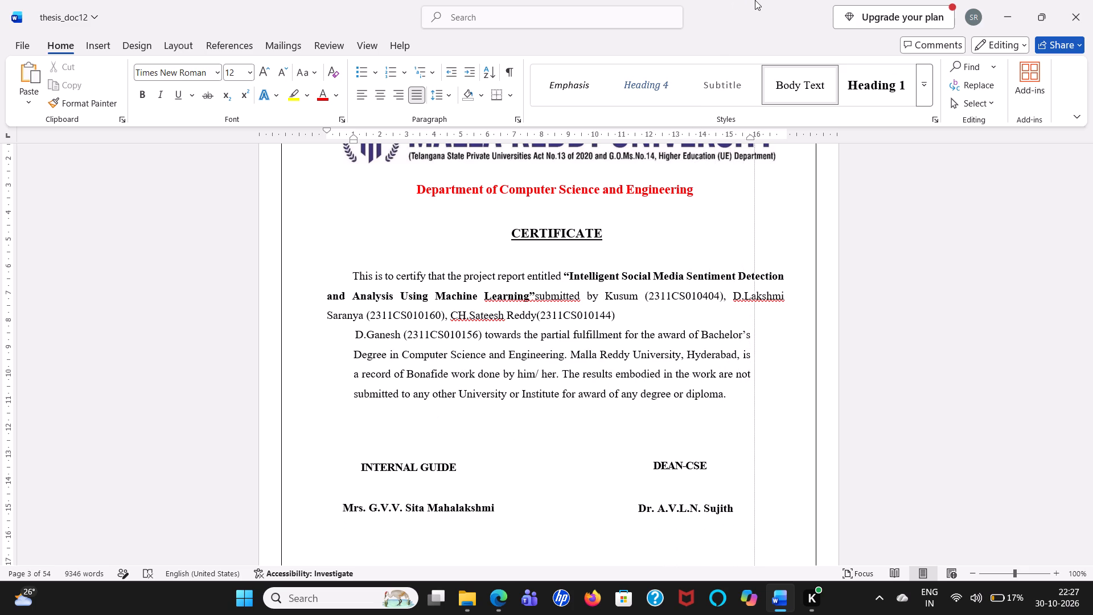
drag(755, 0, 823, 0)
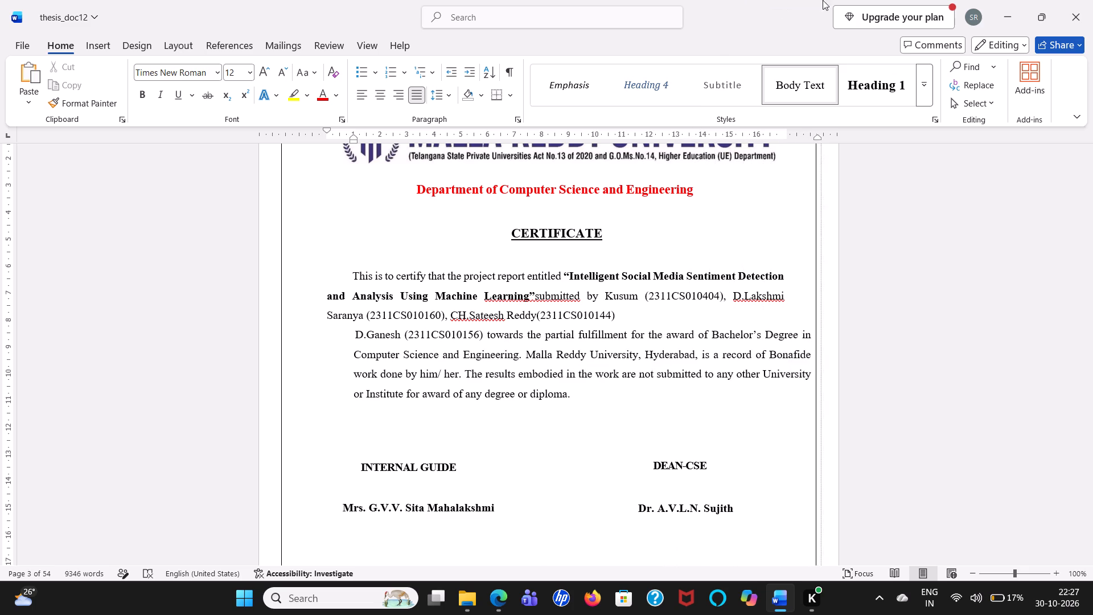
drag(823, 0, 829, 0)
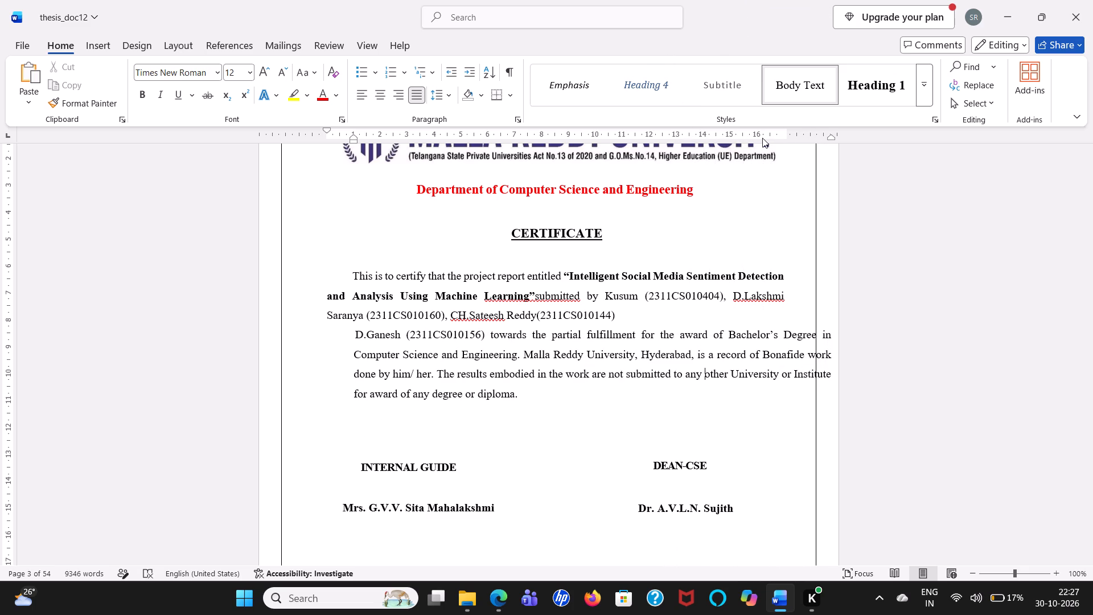
Undo the recent Certificate edits back to before the opening paragraph's hanging and right indents were moved.
key(ctrl+z)
key(ctrl+z)
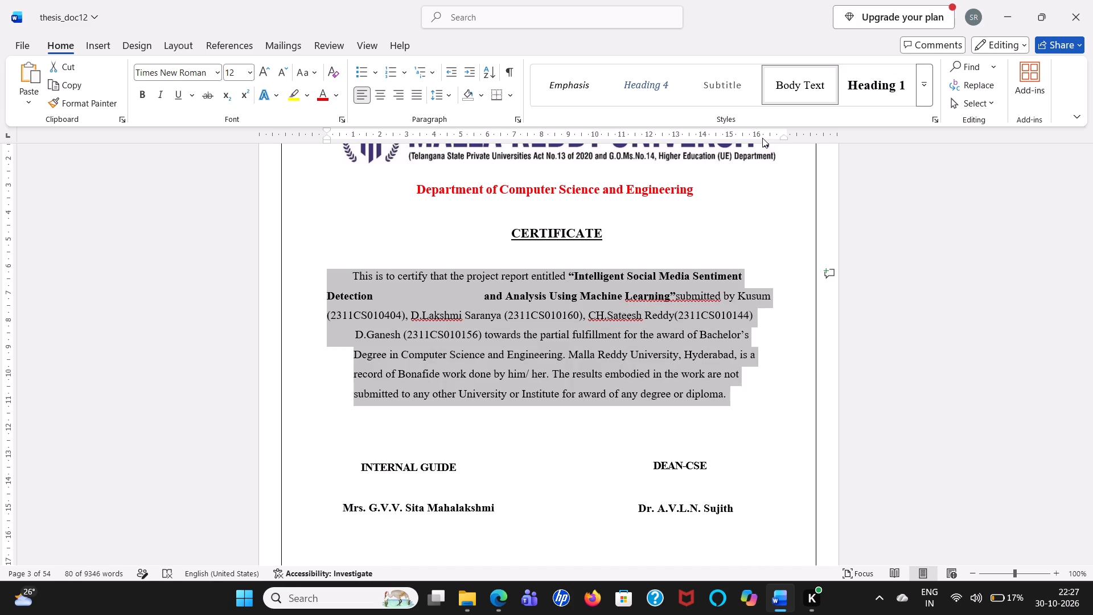
key(ctrl+z)
key(ctrl+z)
key(ctrl+z)
key(ctrl+z)
key(ctrl+z)
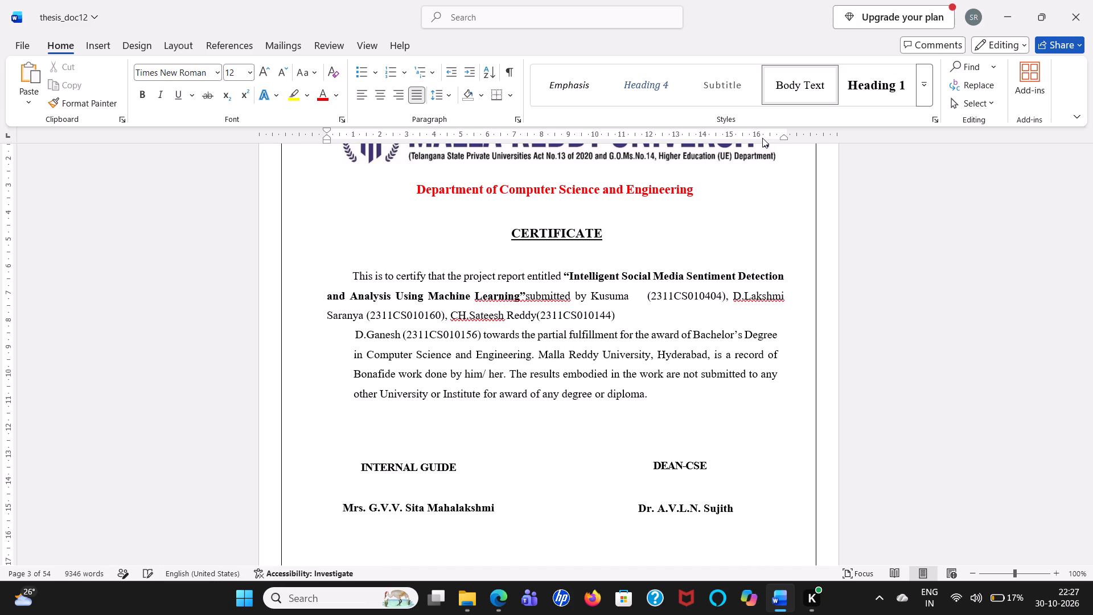
key(ctrl+z)
key(ctrl+z)
key(ctrl+z)
key(ctrl+z)
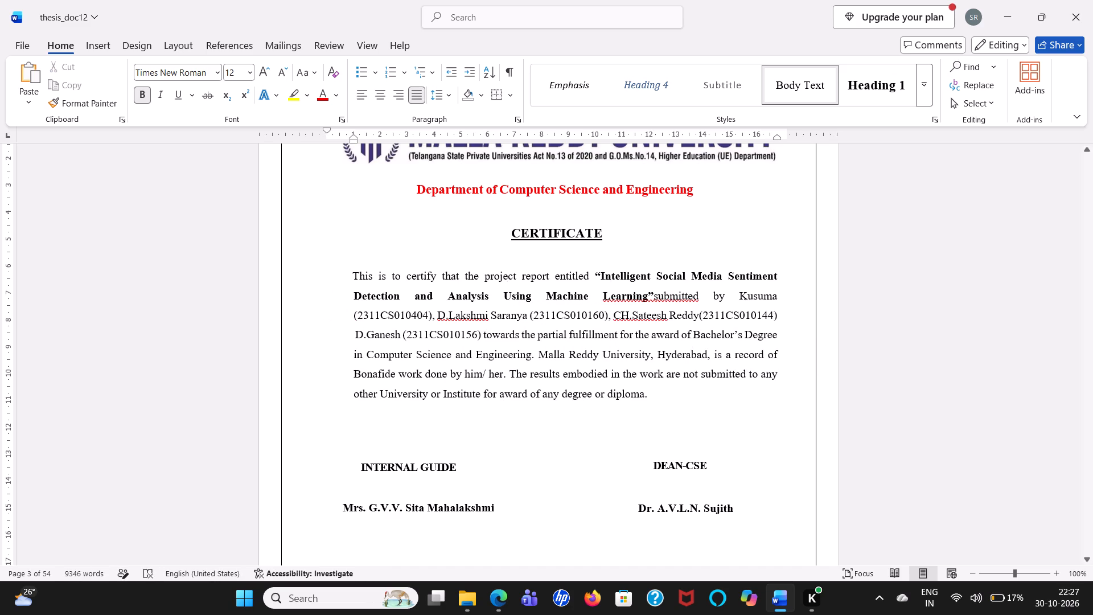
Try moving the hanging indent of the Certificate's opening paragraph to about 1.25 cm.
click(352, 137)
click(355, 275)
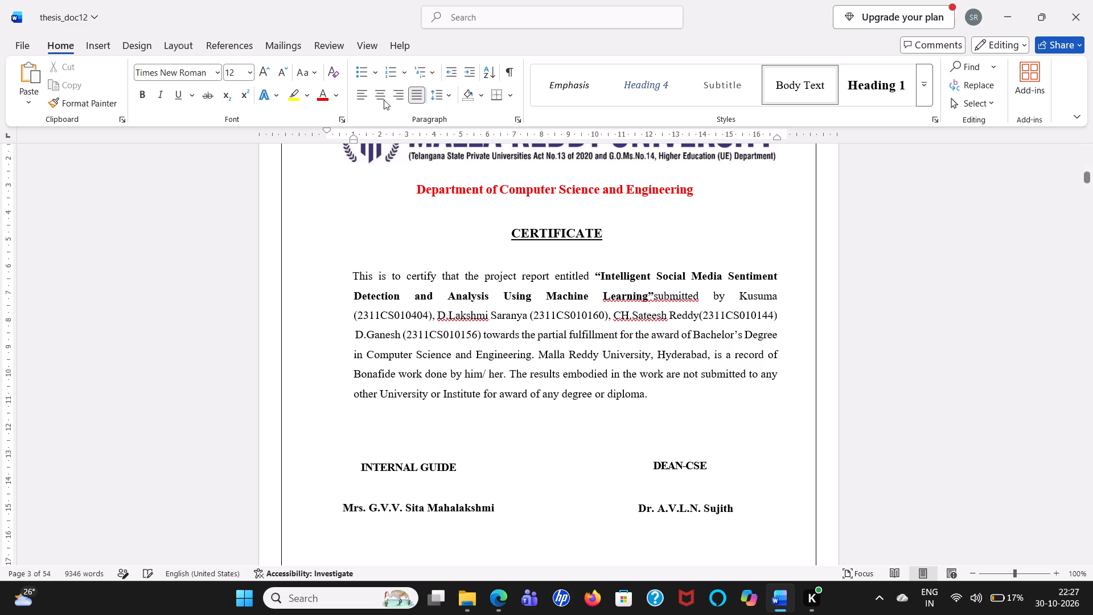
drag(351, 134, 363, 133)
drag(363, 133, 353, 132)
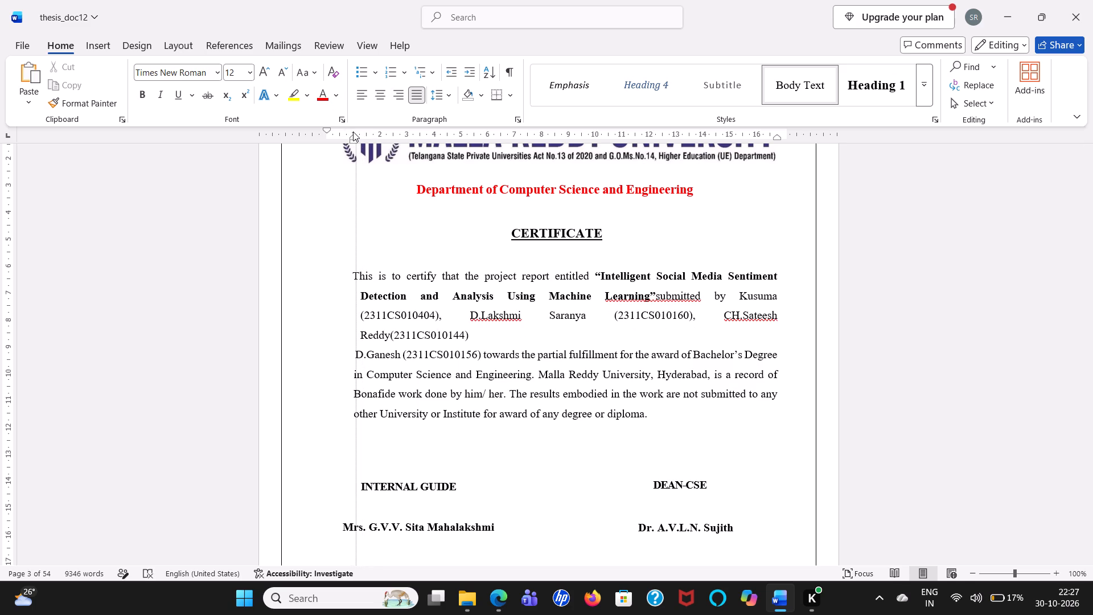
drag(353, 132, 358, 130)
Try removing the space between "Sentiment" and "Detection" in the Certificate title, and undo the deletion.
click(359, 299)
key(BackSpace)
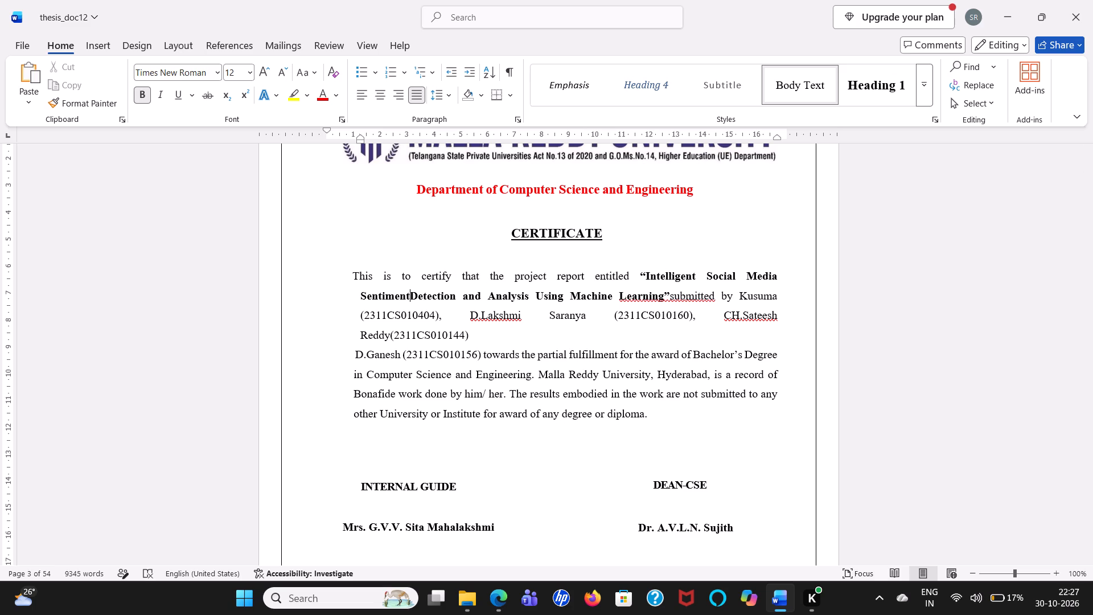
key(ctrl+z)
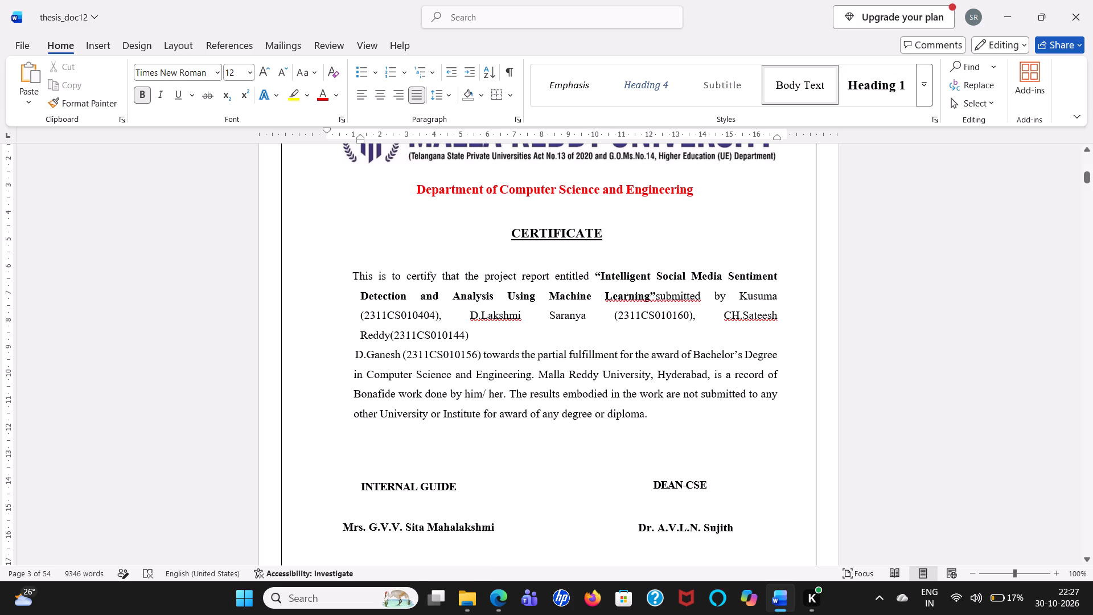
Undo the opening paragraph's hanging indent change, the spacing edits after "Detection", and the title's 1.5 line spacing.
click(363, 138)
key(ctrl+z)
key(ctrl+z)
key(ctrl+z)
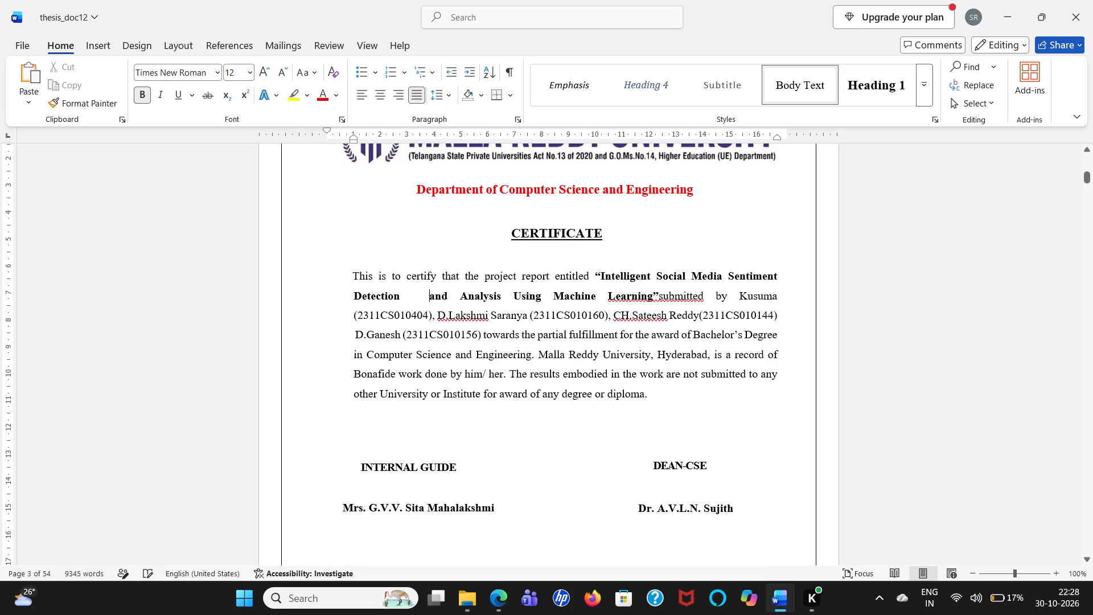
key(ctrl+z)
key(ctrl+z)
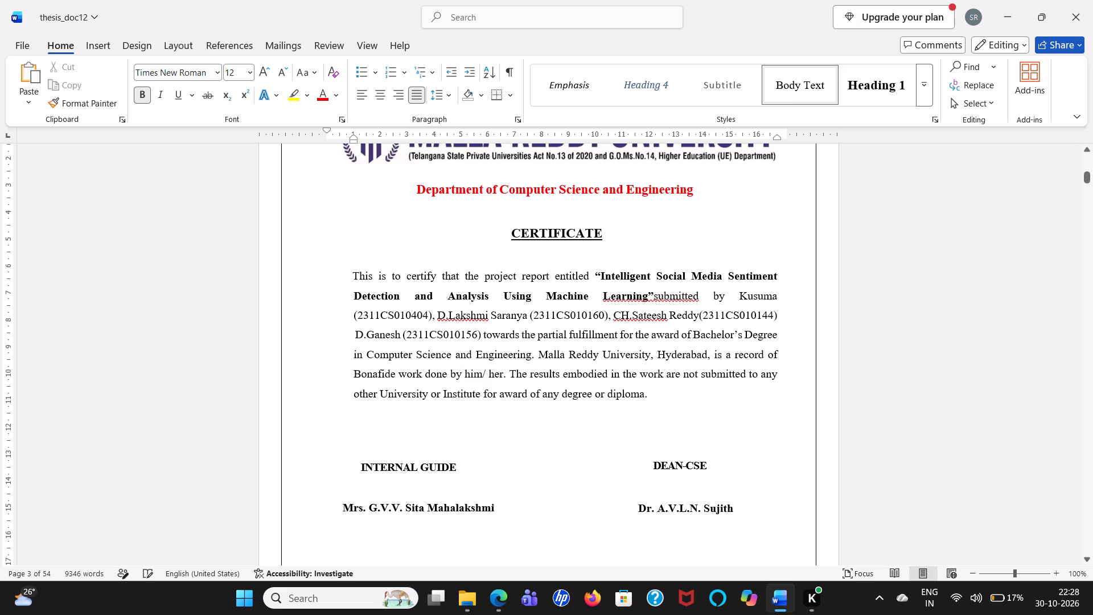
key(ctrl+z)
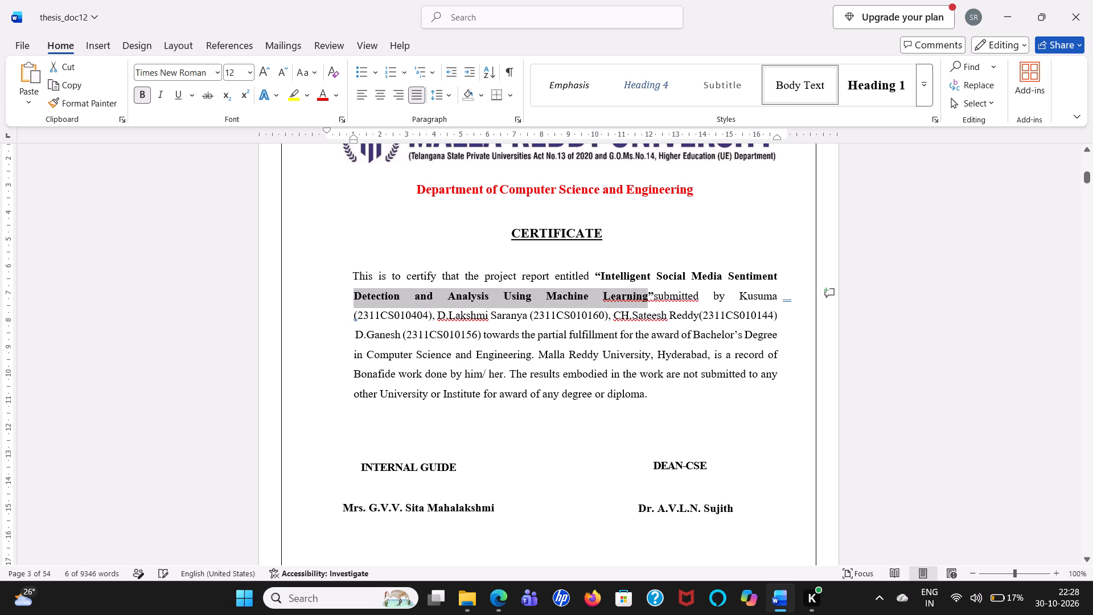
Insert two spaces before "This is to certify" at the start of the Certificate's opening paragraph.
click(451, 434)
click(351, 281)
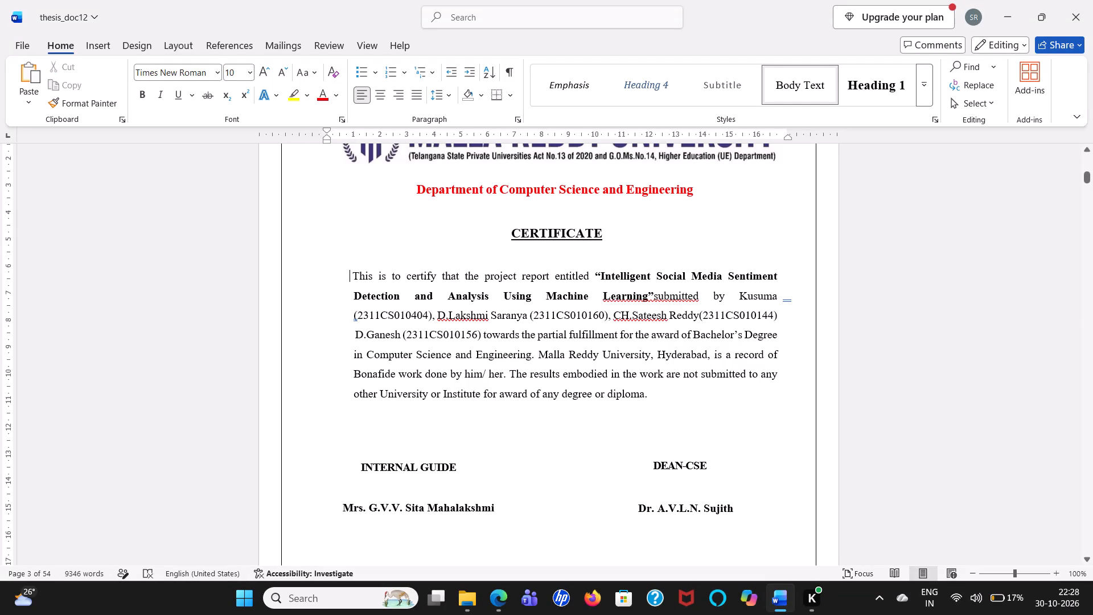
click(351, 281)
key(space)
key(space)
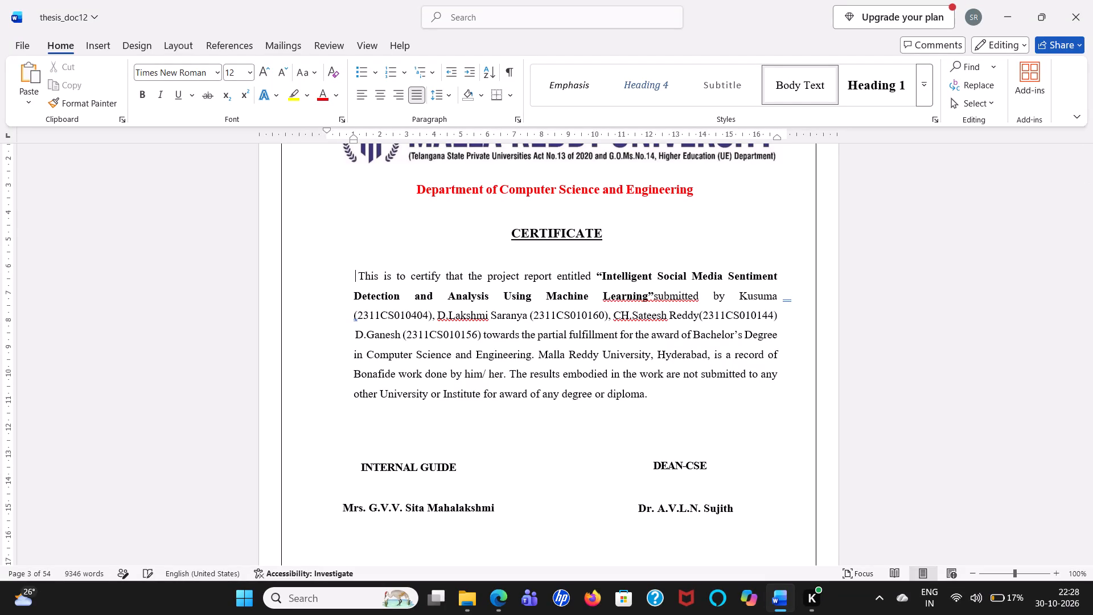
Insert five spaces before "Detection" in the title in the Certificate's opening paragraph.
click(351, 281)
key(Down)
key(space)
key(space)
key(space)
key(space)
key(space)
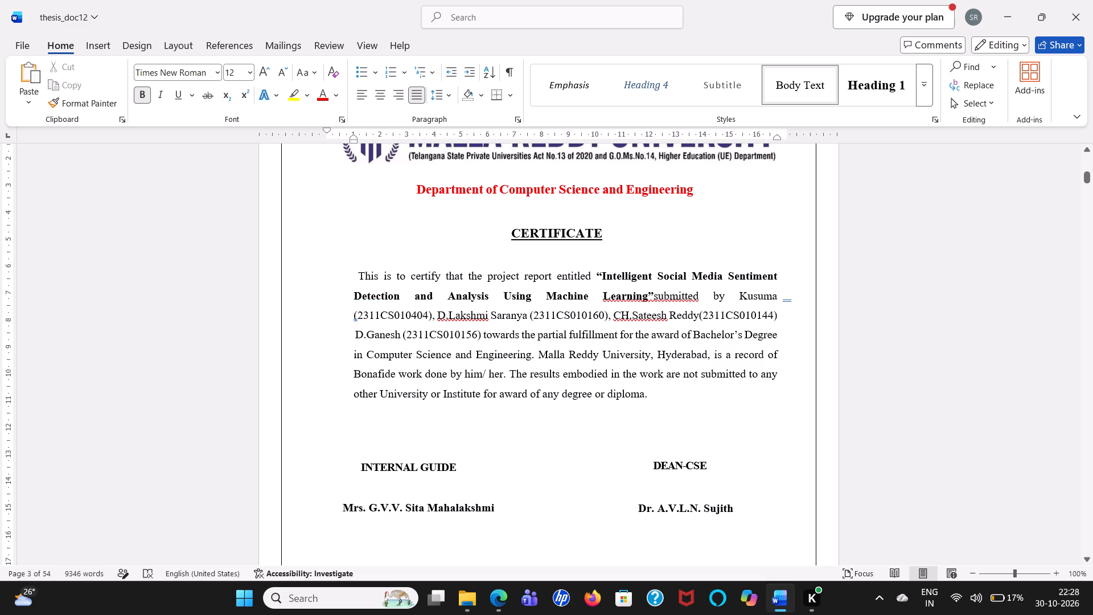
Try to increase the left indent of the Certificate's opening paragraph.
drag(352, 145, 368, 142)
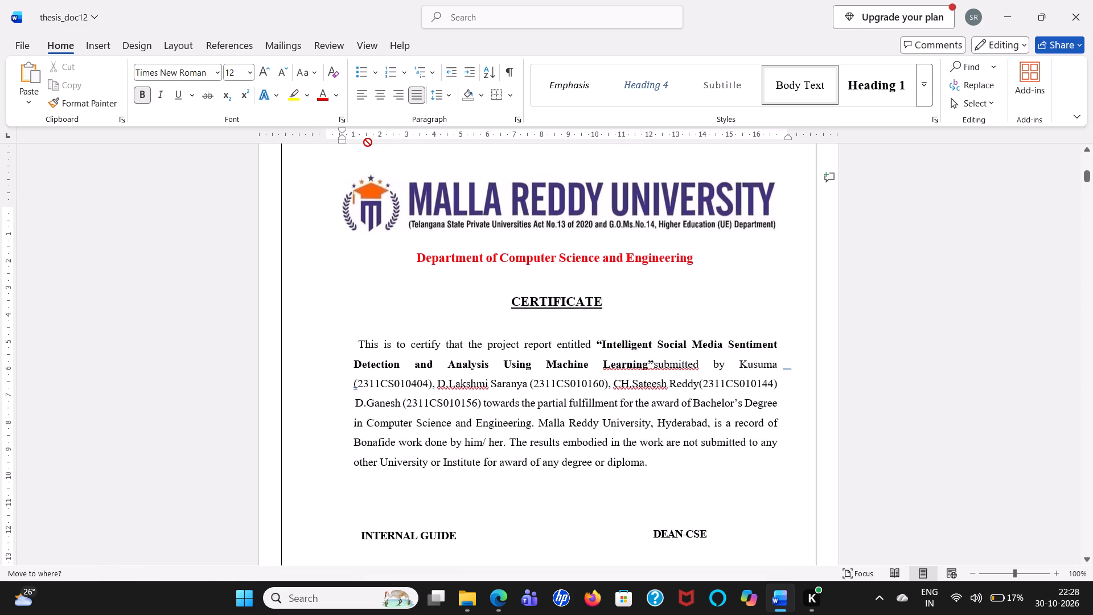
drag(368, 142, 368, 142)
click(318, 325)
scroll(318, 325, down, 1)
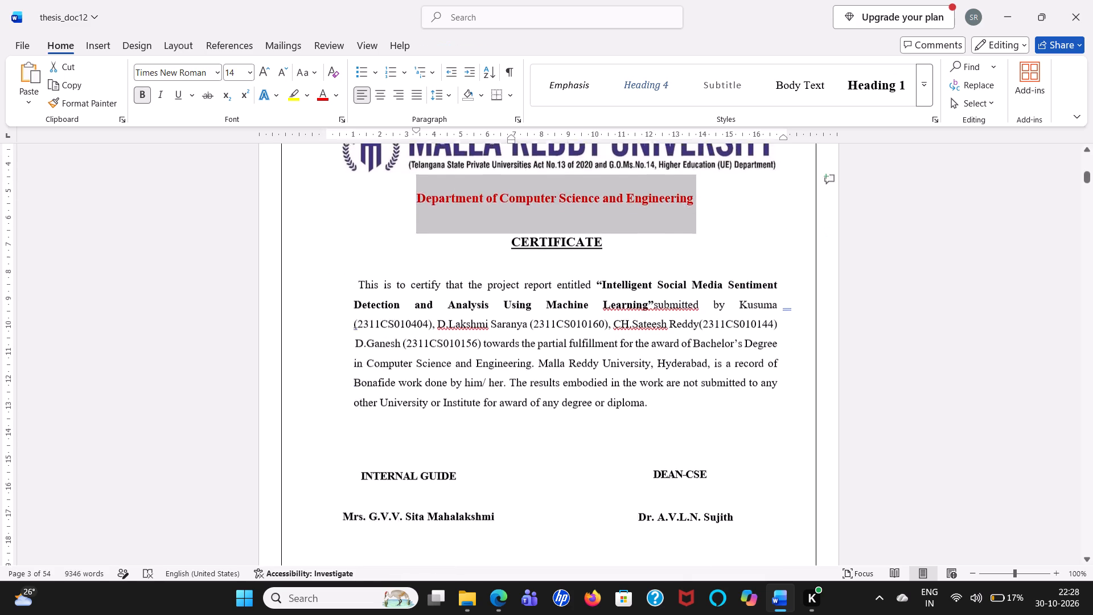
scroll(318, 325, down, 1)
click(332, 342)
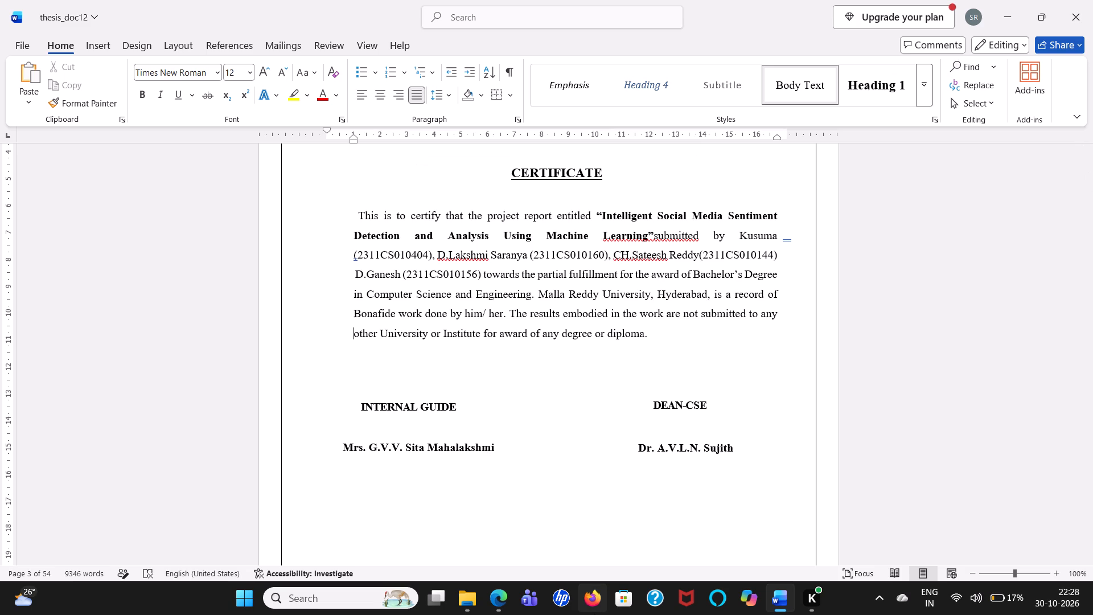
Open the EcoTrack_AI_Project_Report_AD-143 document from Downloads and find its Certificate page.
click(463, 608)
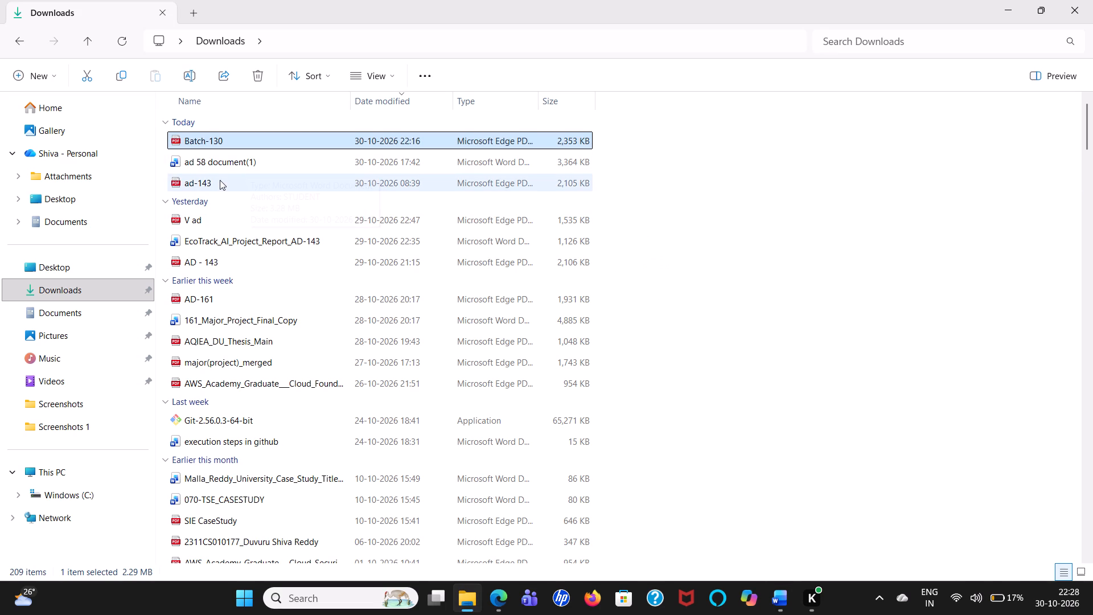
double_click(210, 233)
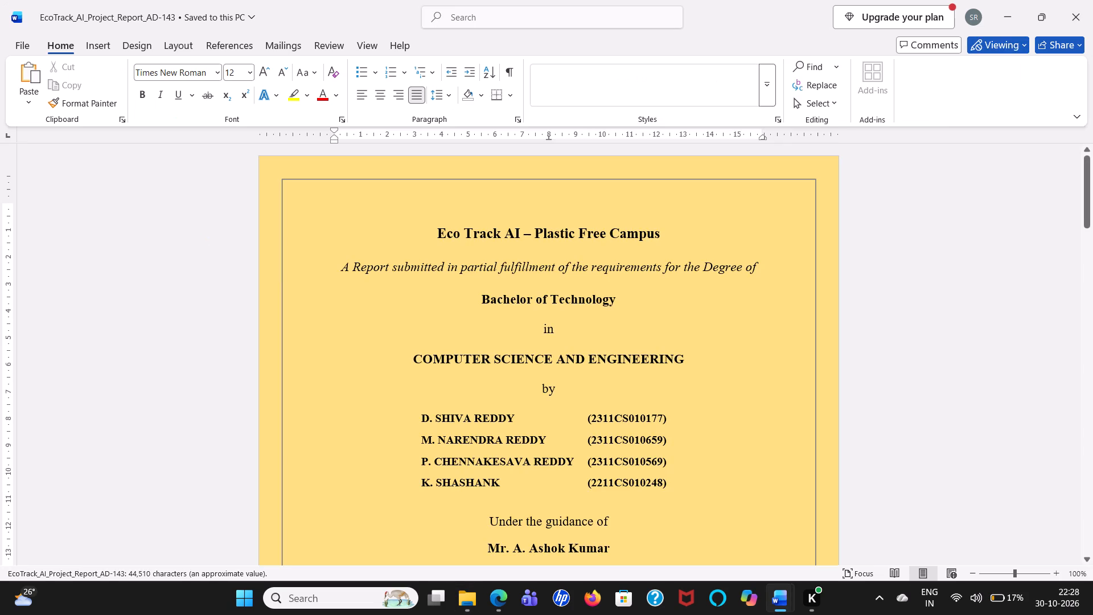
scroll(529, 368, down, 6)
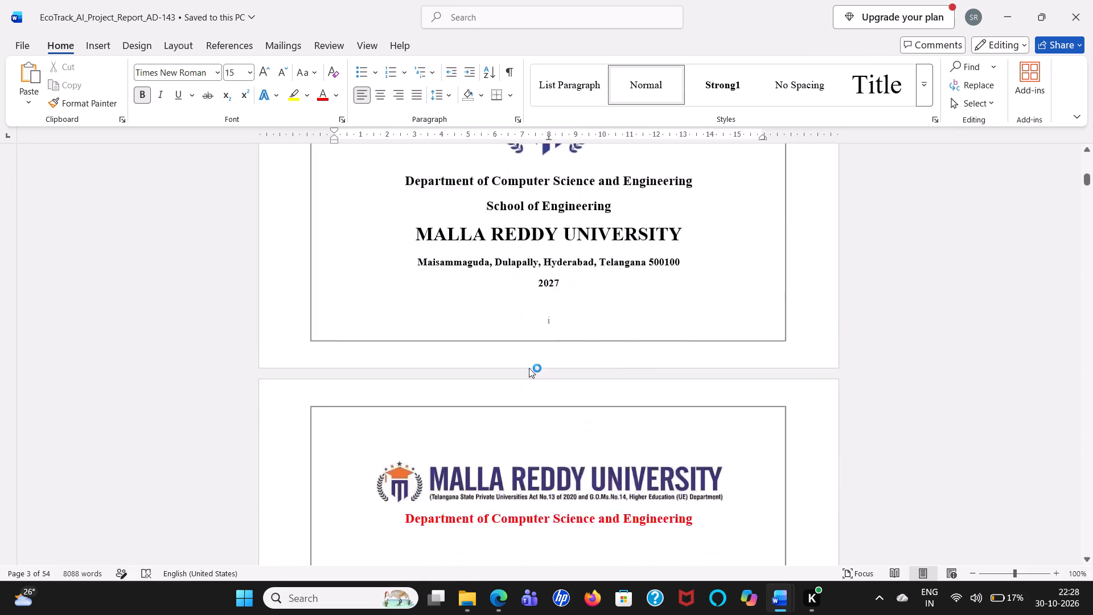
scroll(529, 368, down, 3)
scroll(526, 370, up, 1)
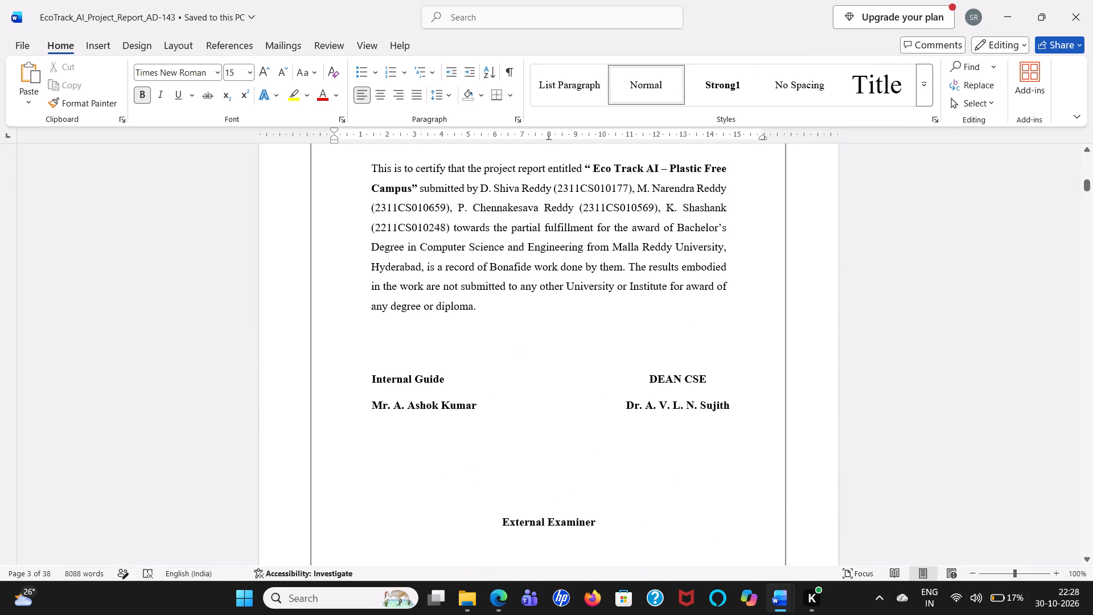
scroll(526, 370, up, 1)
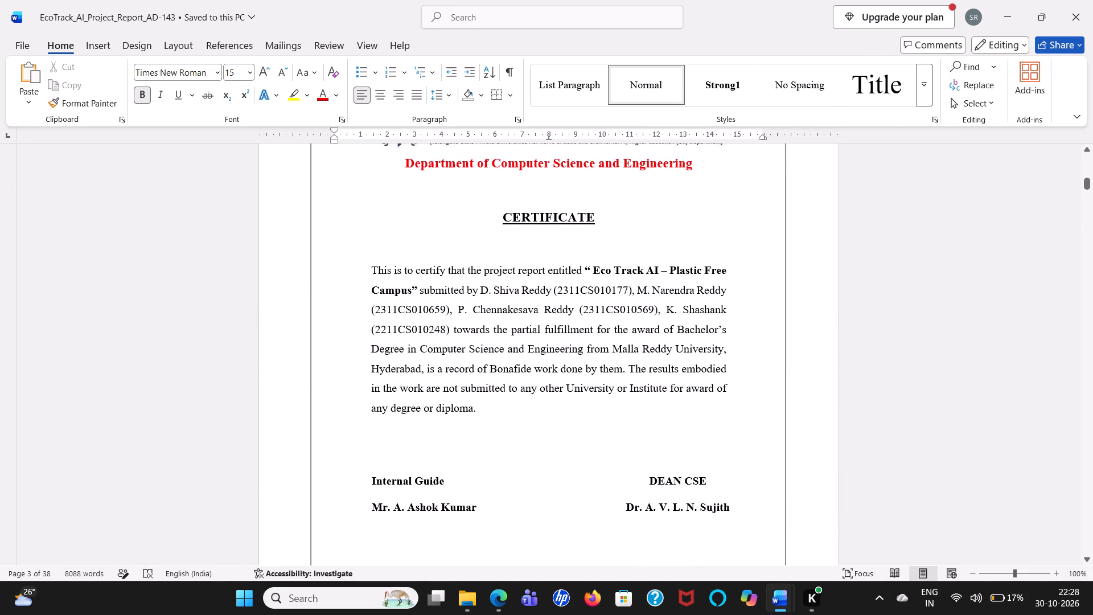
scroll(401, 167, up, 1)
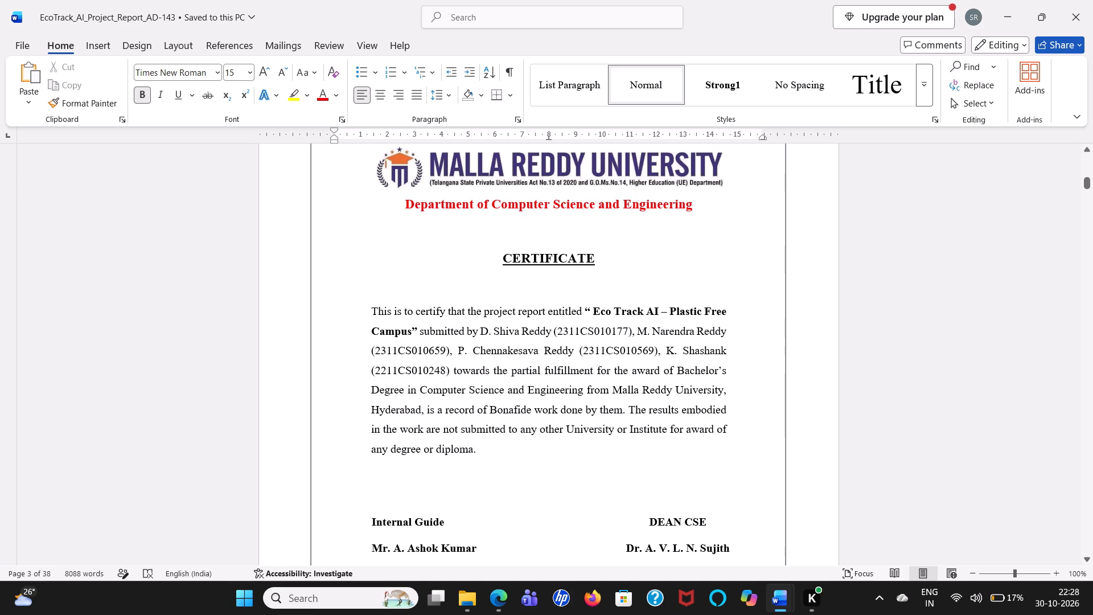
Copy the EcoTrack report's Certificate content from the CERTIFICATE heading through "External Examiner".
drag(500, 258, 683, 614)
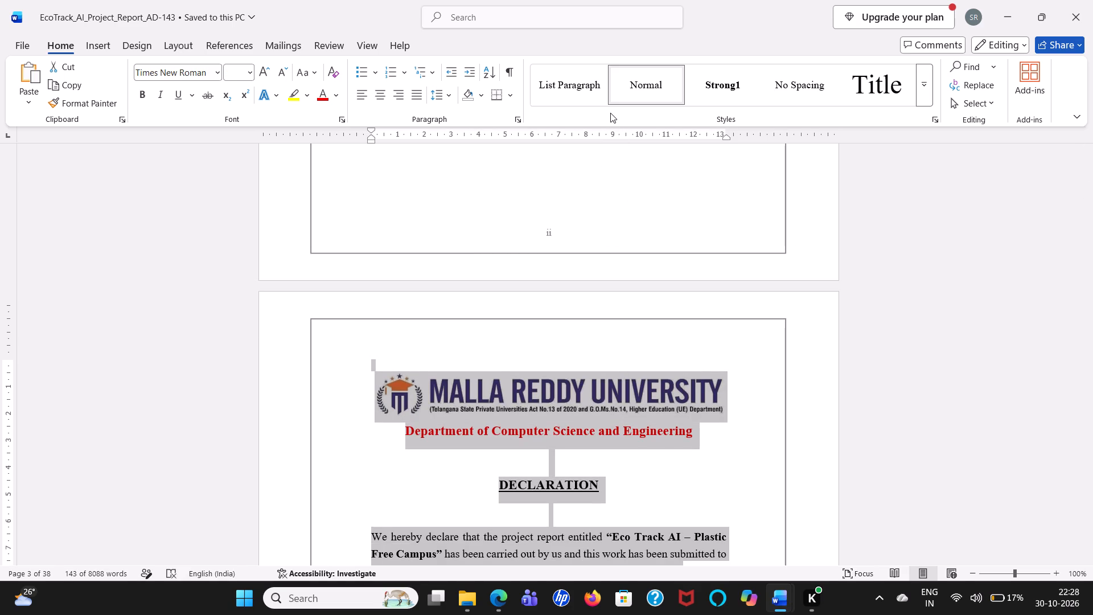
scroll(553, 273, up, 4)
click(450, 308)
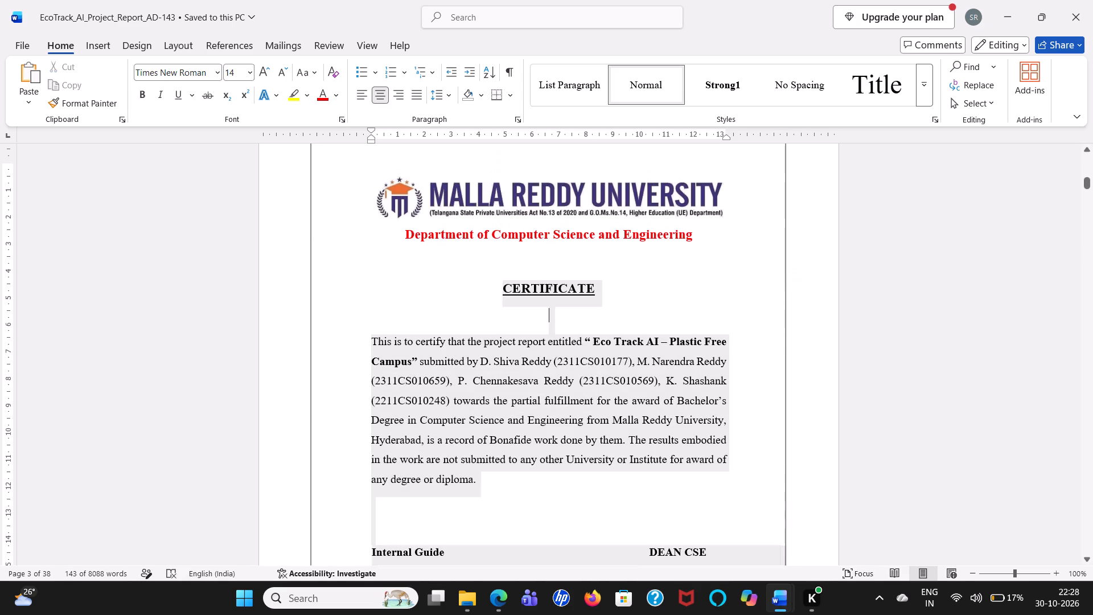
drag(494, 284, 698, 579)
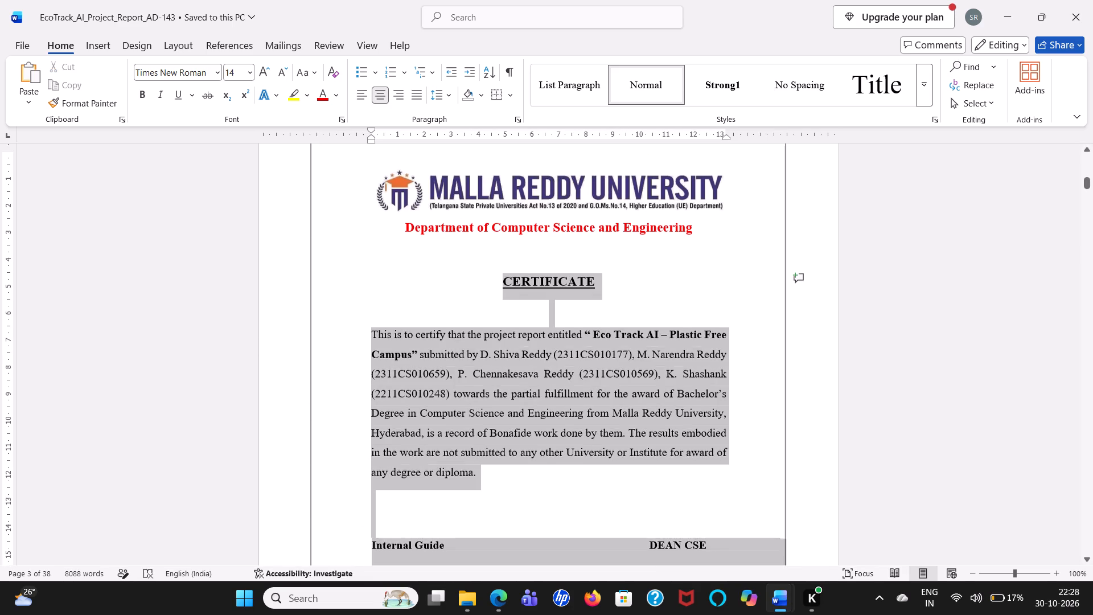
drag(698, 579, 618, 366)
scroll(664, 441, down, 1)
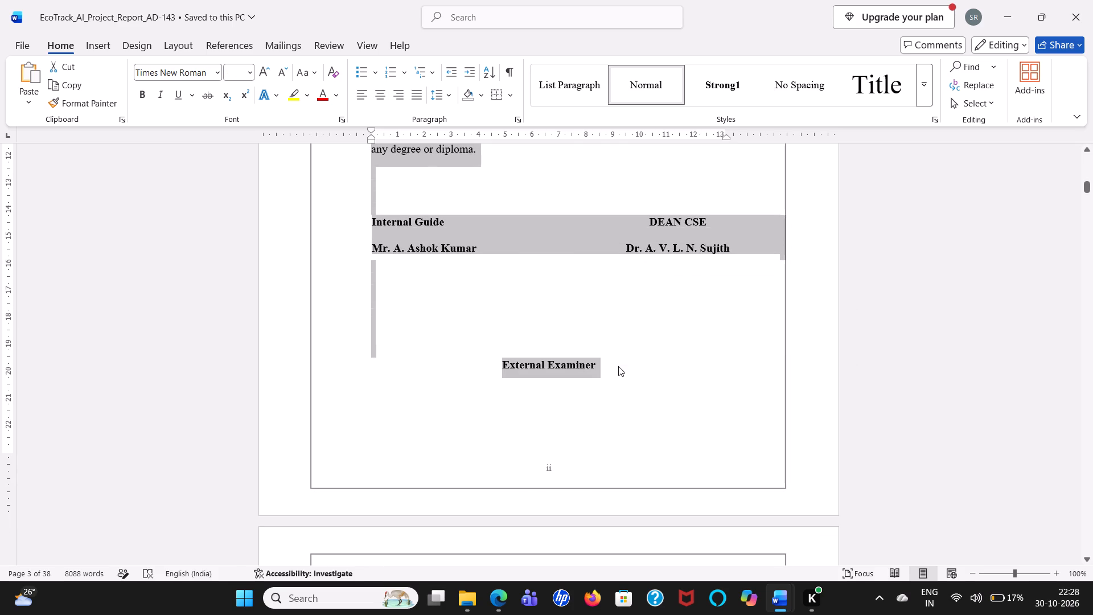
key(ctrl+c)
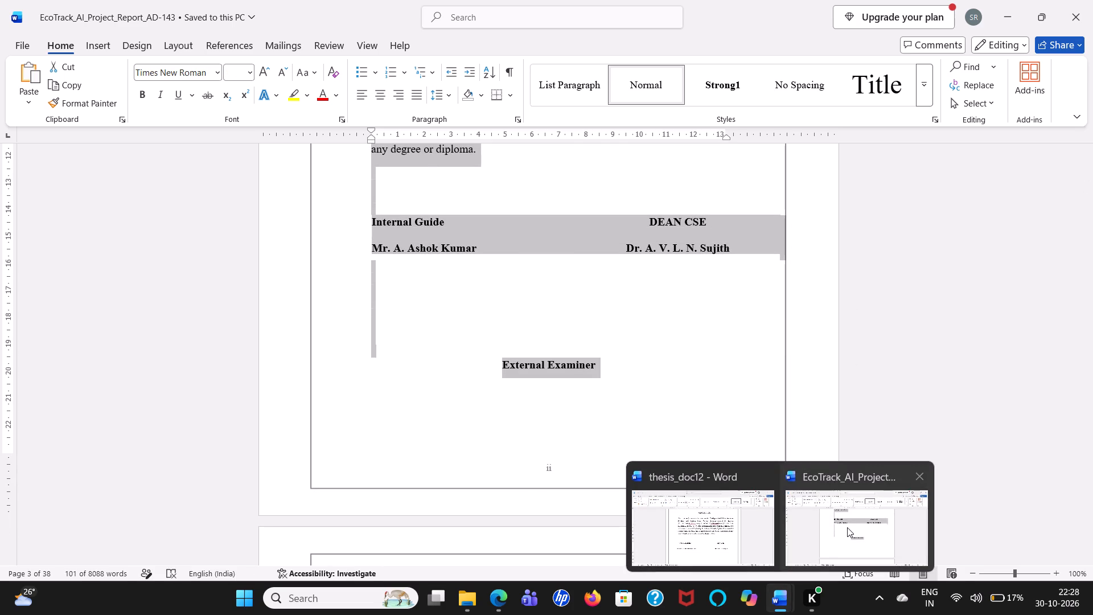
Replace the Certificate content in thesis_doc12, from its heading through "External Examiner", with the copied EcoTrack Certificate, and review the pasted page.
click(848, 526)
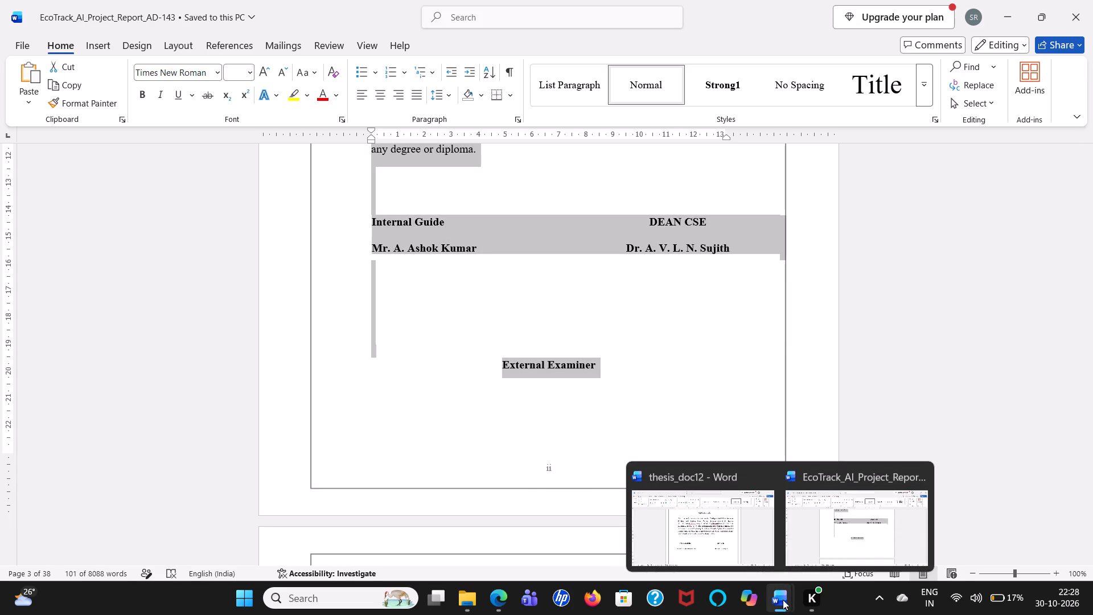
click(744, 537)
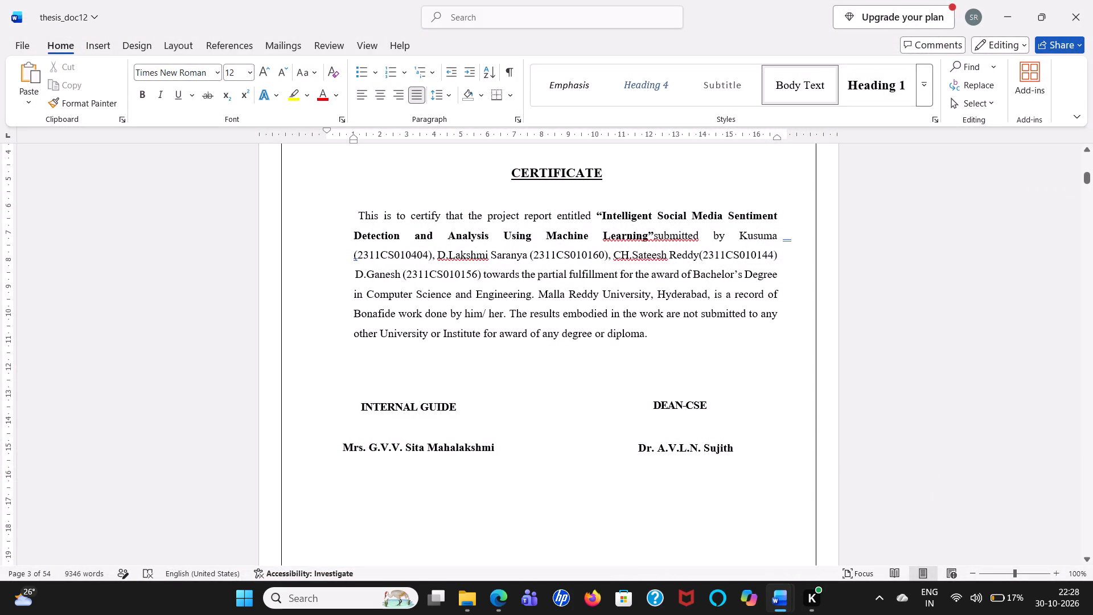
drag(750, 455, 393, 425)
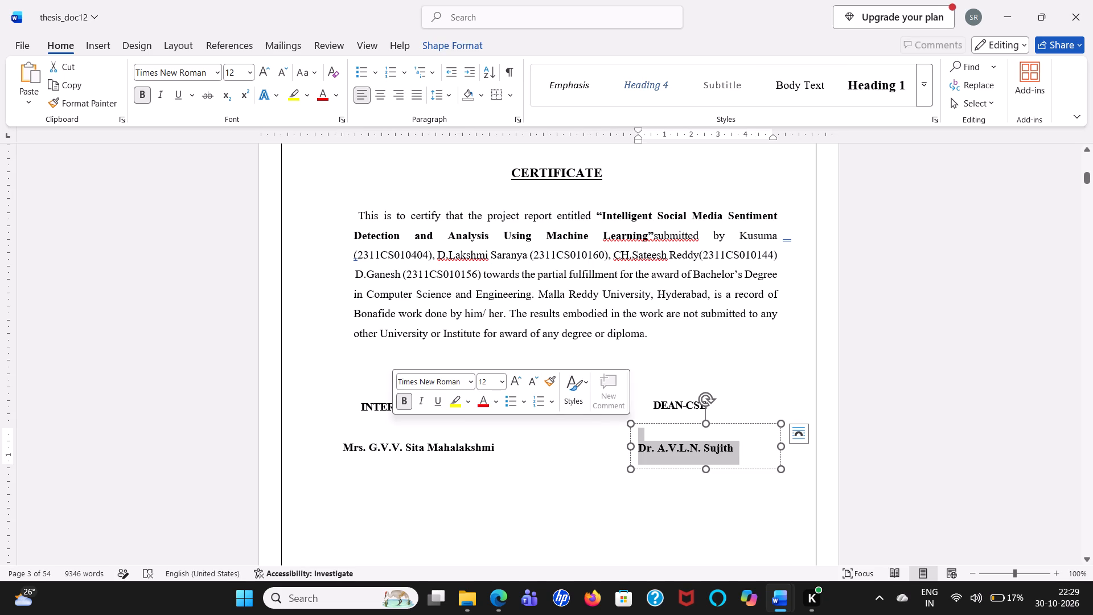
drag(508, 166, 668, 581)
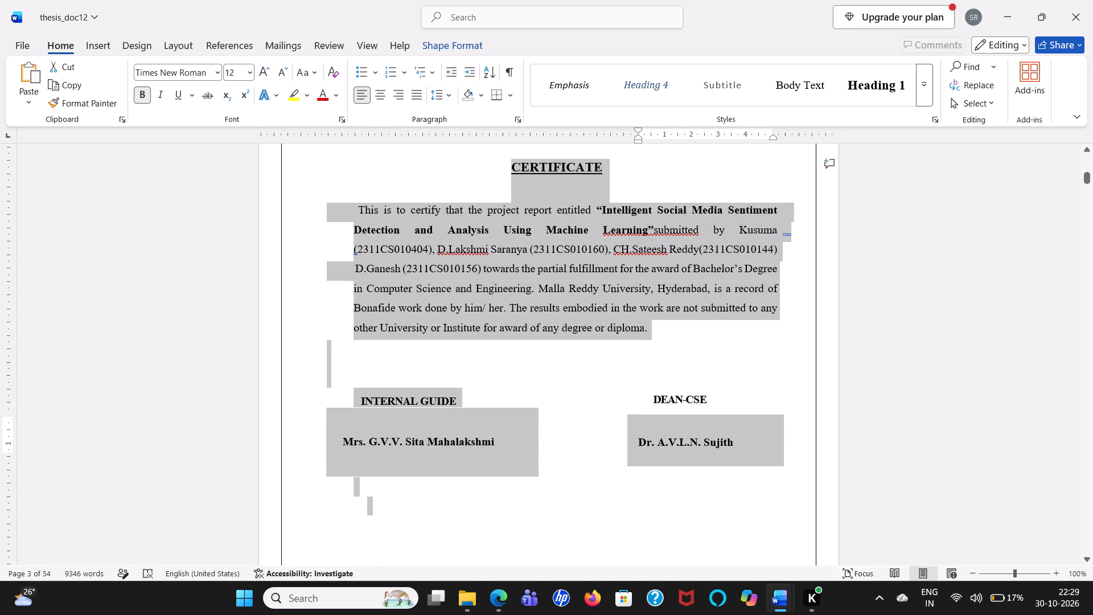
drag(668, 581, 600, 249)
key(ctrl+v)
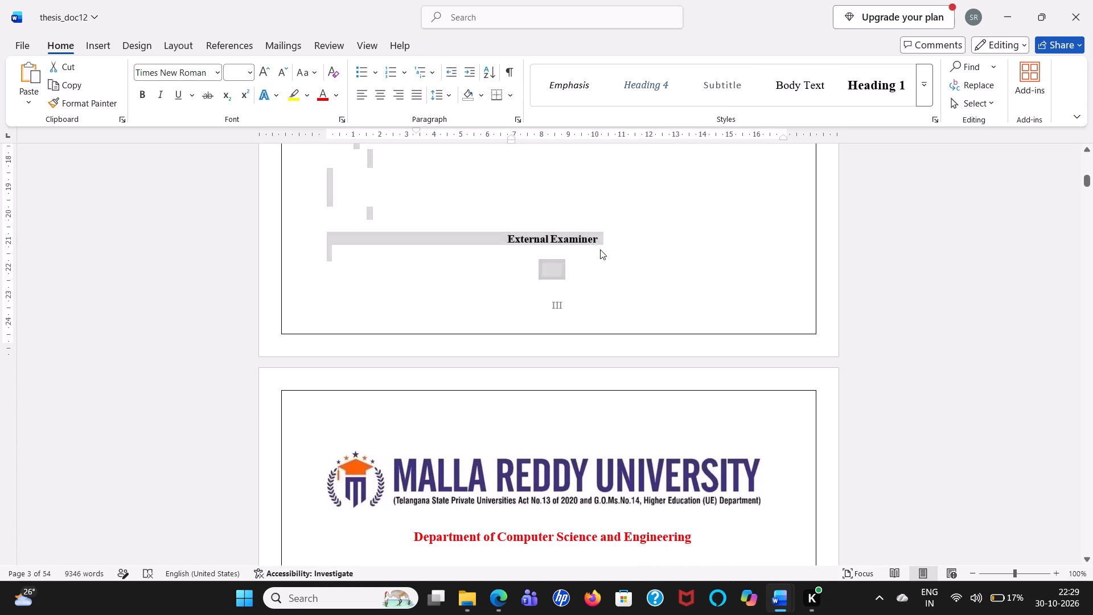
scroll(600, 249, up, 3)
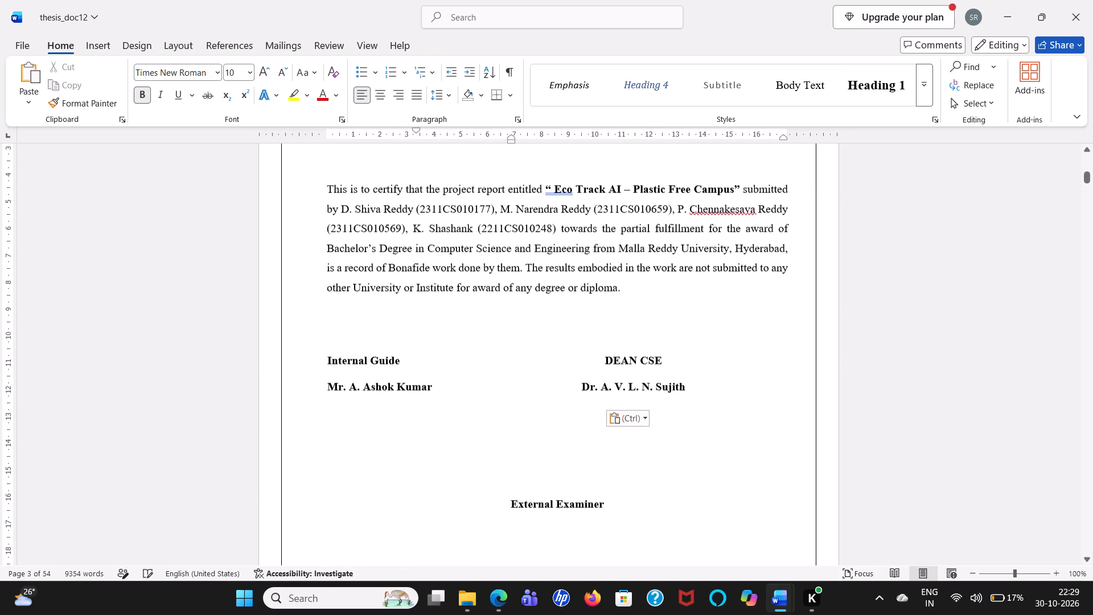
scroll(600, 249, up, 1)
scroll(688, 298, up, 1)
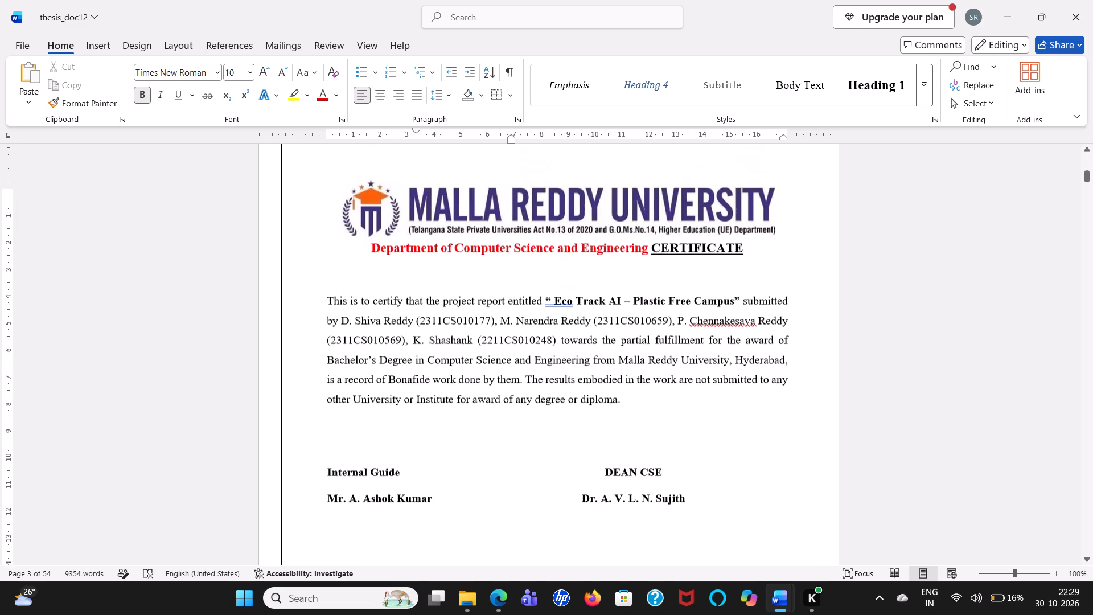
scroll(688, 298, up, 1)
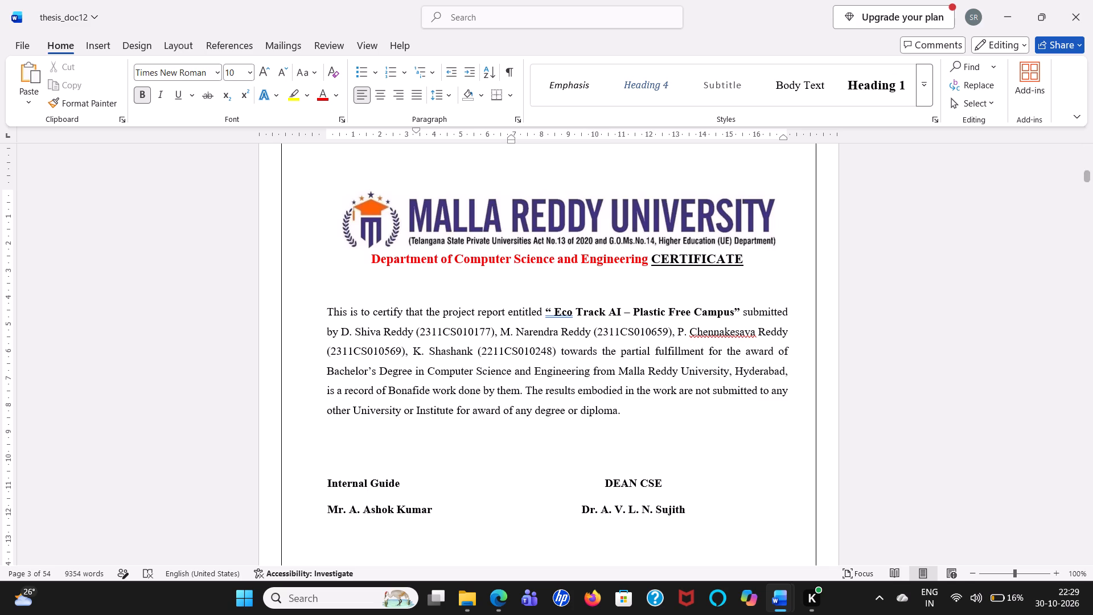
Examine the original Certificate in Batch-130.pdf and the Certificate and Declaration pages in the EcoTrack report.
click(487, 604)
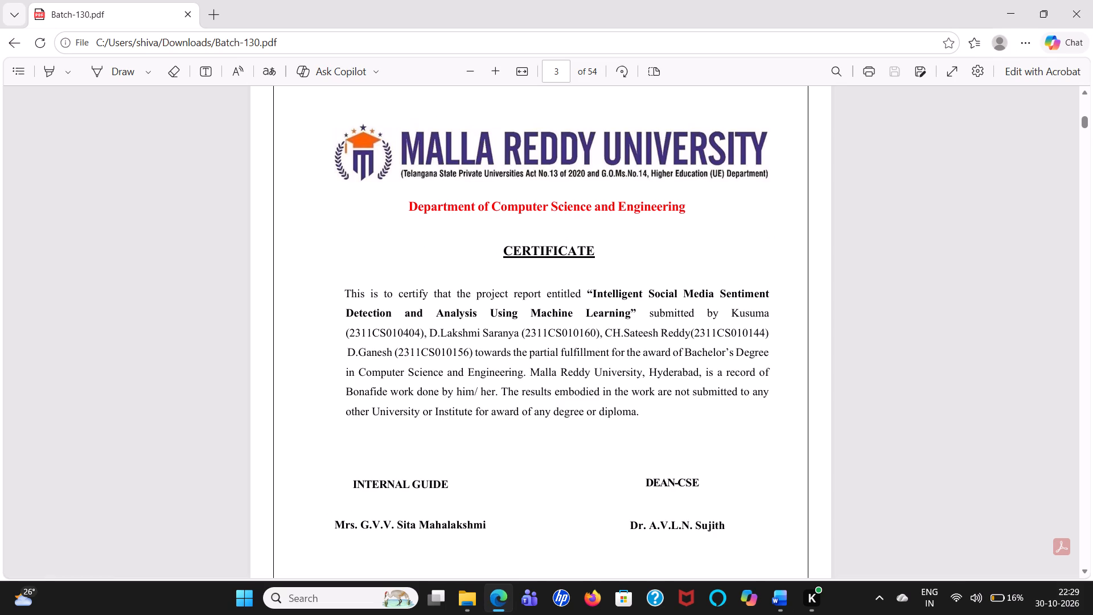
scroll(681, 480, down, 1)
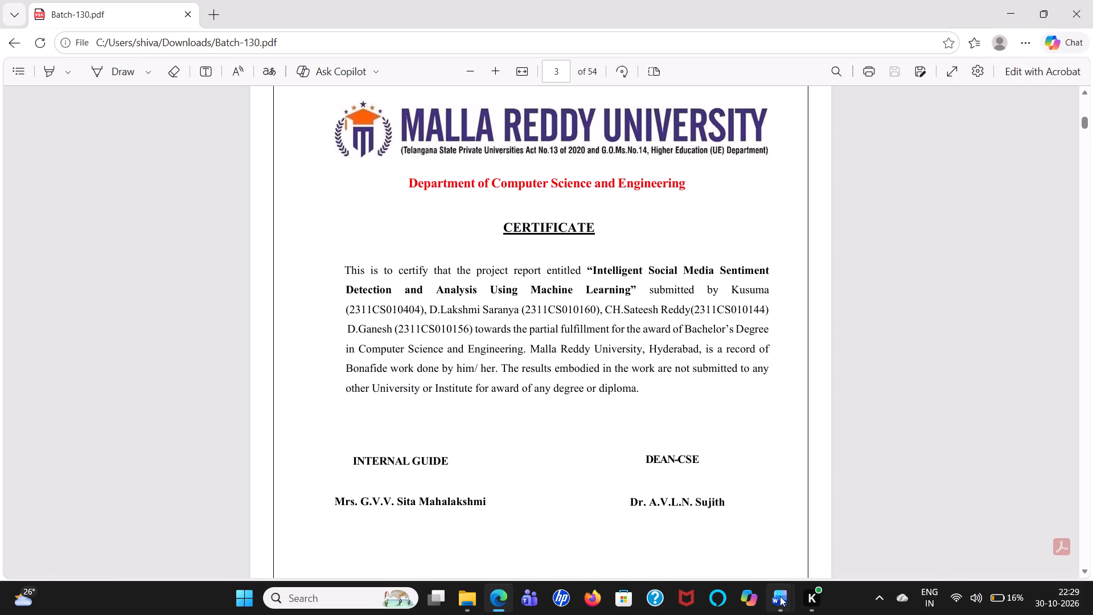
click(838, 540)
scroll(727, 478, down, 1)
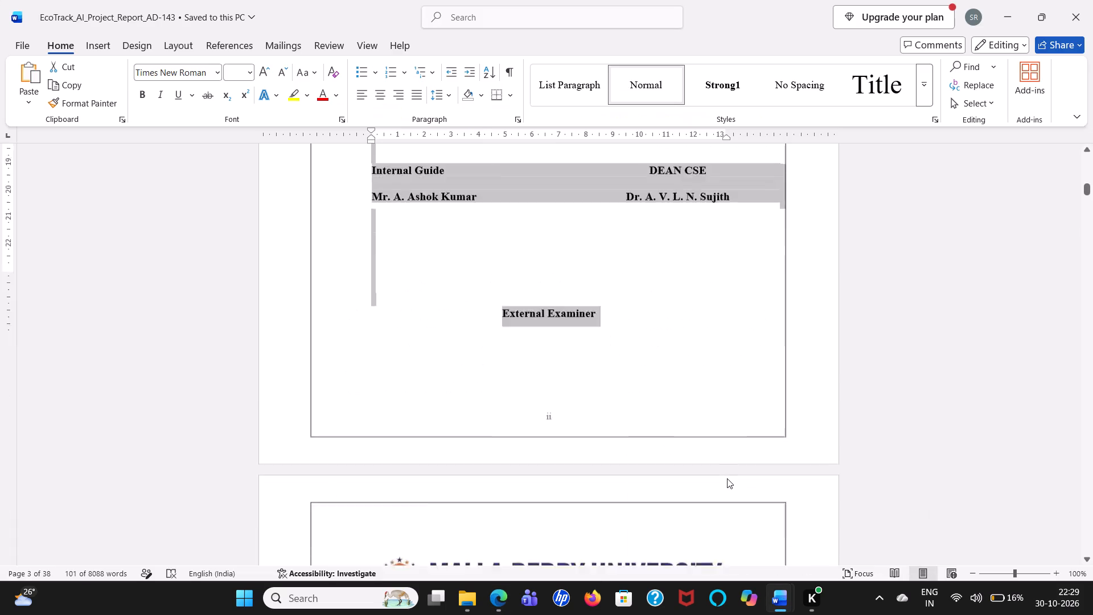
scroll(727, 478, down, 1)
click(727, 478)
scroll(727, 478, down, 1)
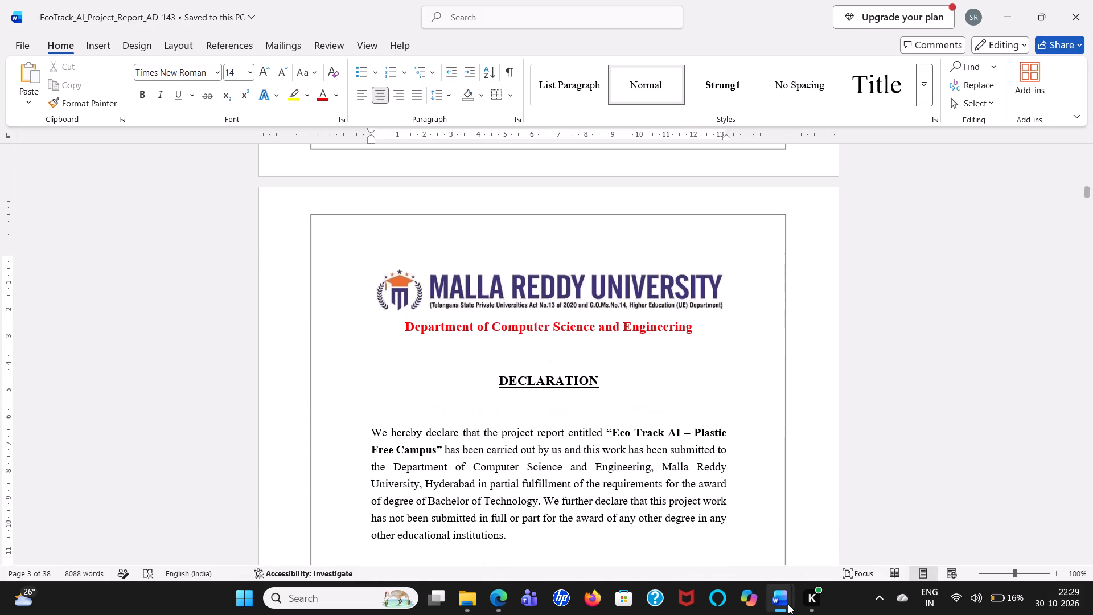
Return to thesis_doc12 and copy the first line of the quoted project title, “Intelligent Social Media Sentiment, from the Declaration's opening paragraph.
click(726, 556)
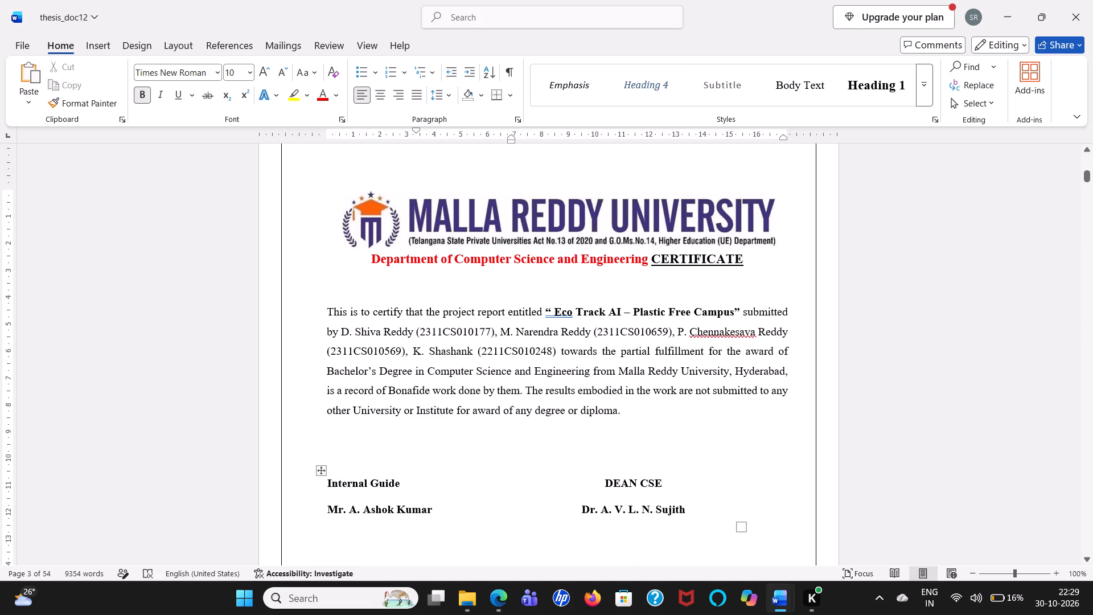
scroll(644, 389, down, 3)
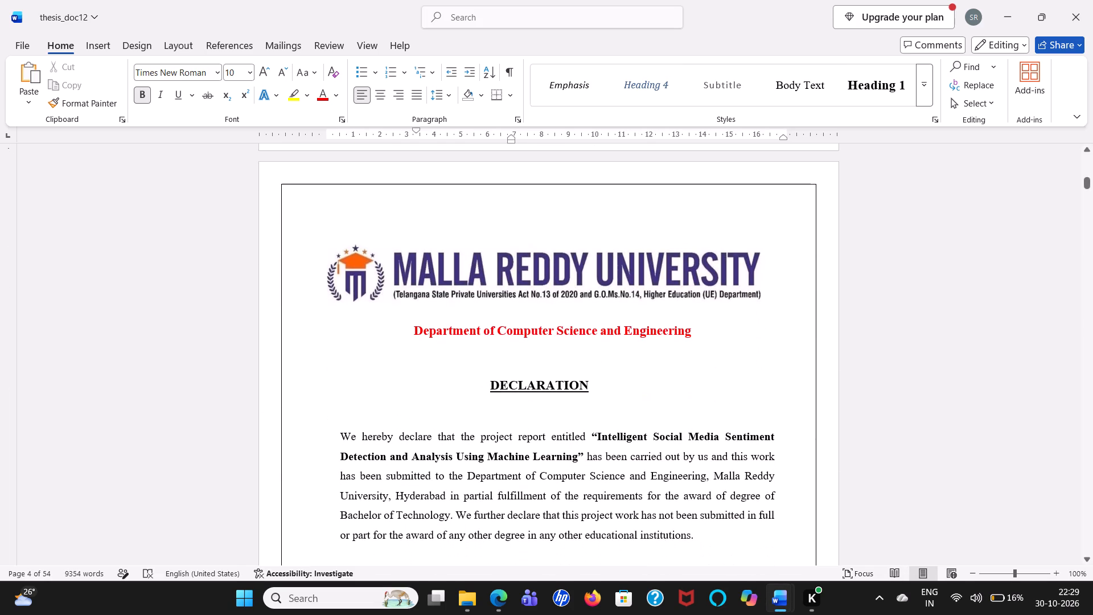
drag(589, 436, 749, 435)
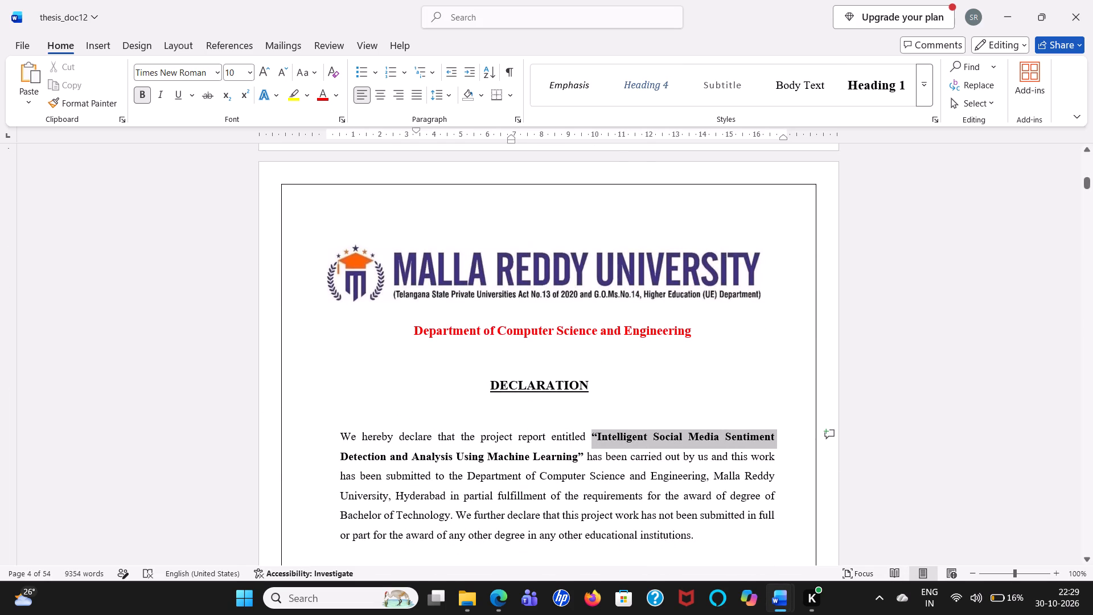
drag(749, 435, 767, 435)
key(ctrl+c)
Replace the quoted title “ Eco Track AI – Plastic Free Campus” in the Certificate with the copied title line, matching the paragraph's 12 pt size.
scroll(767, 435, up, 5)
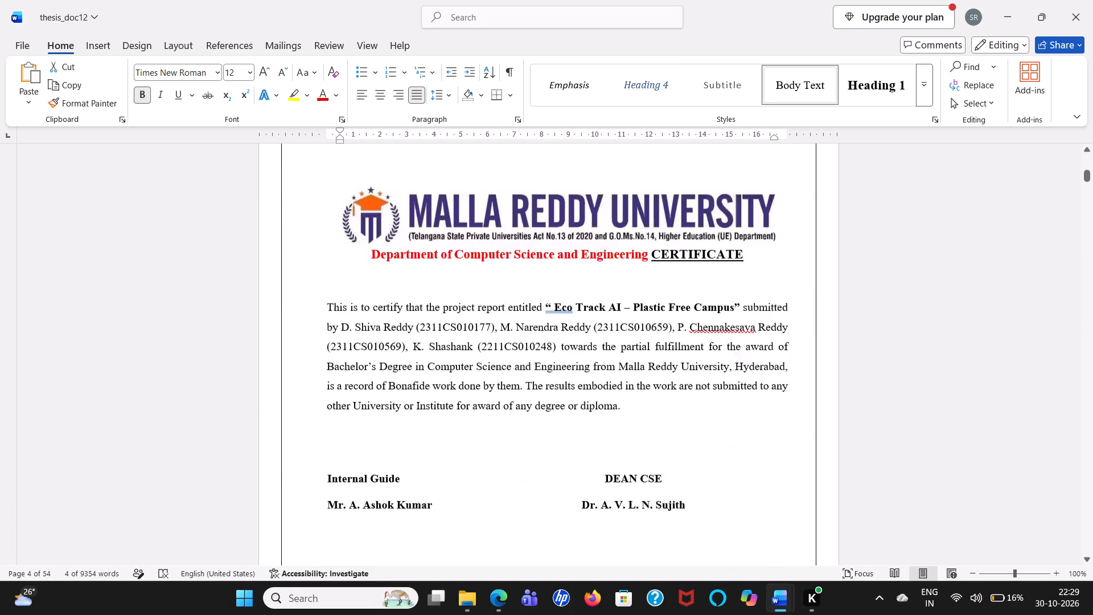
scroll(767, 435, up, 1)
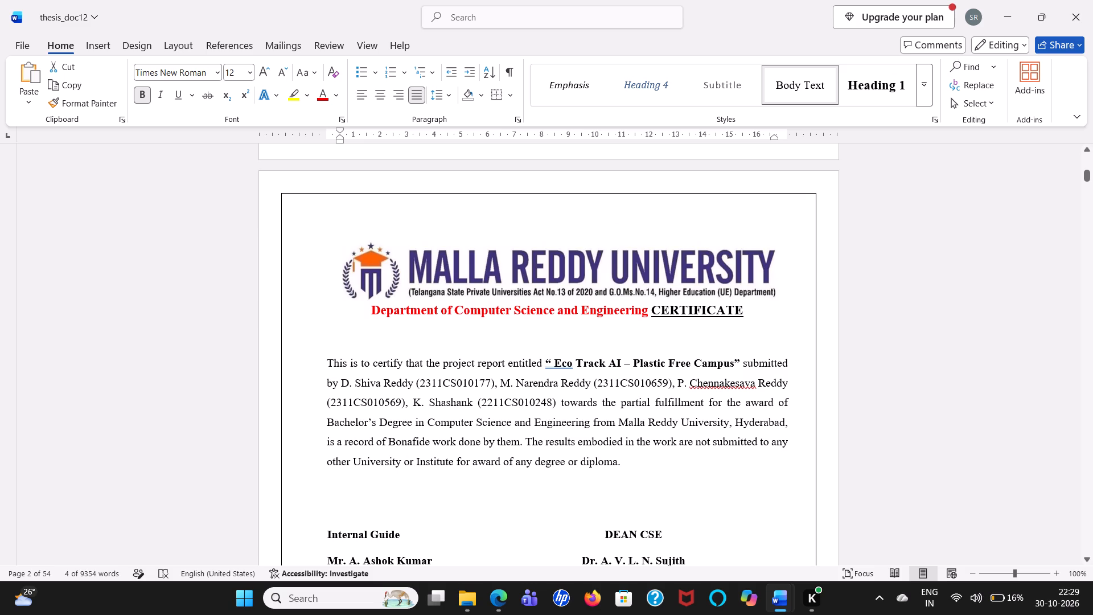
drag(541, 362, 721, 366)
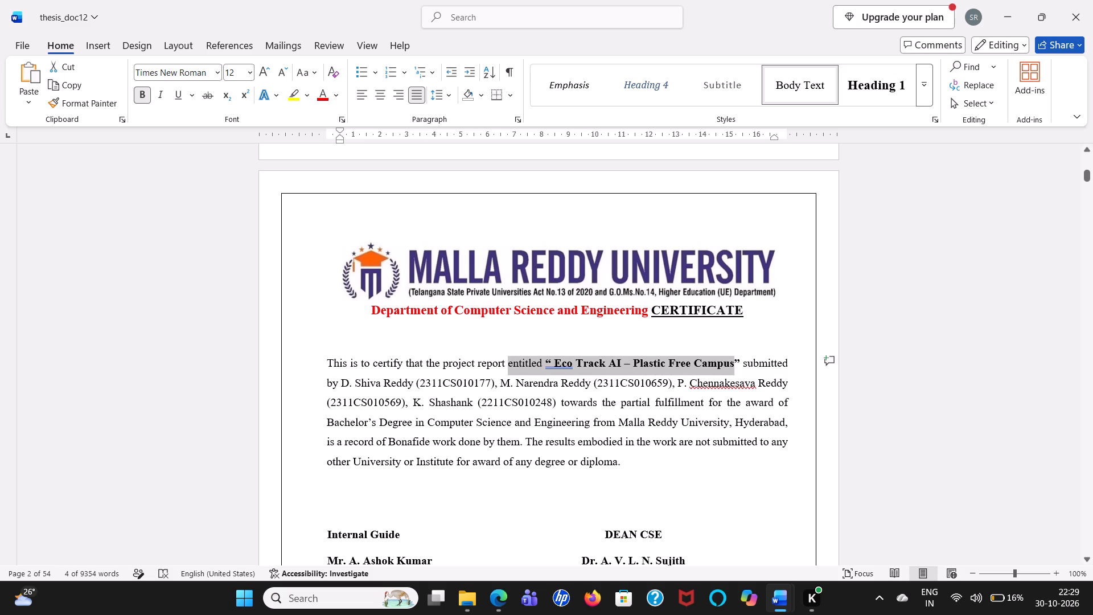
drag(721, 366, 650, 358)
drag(739, 365, 548, 366)
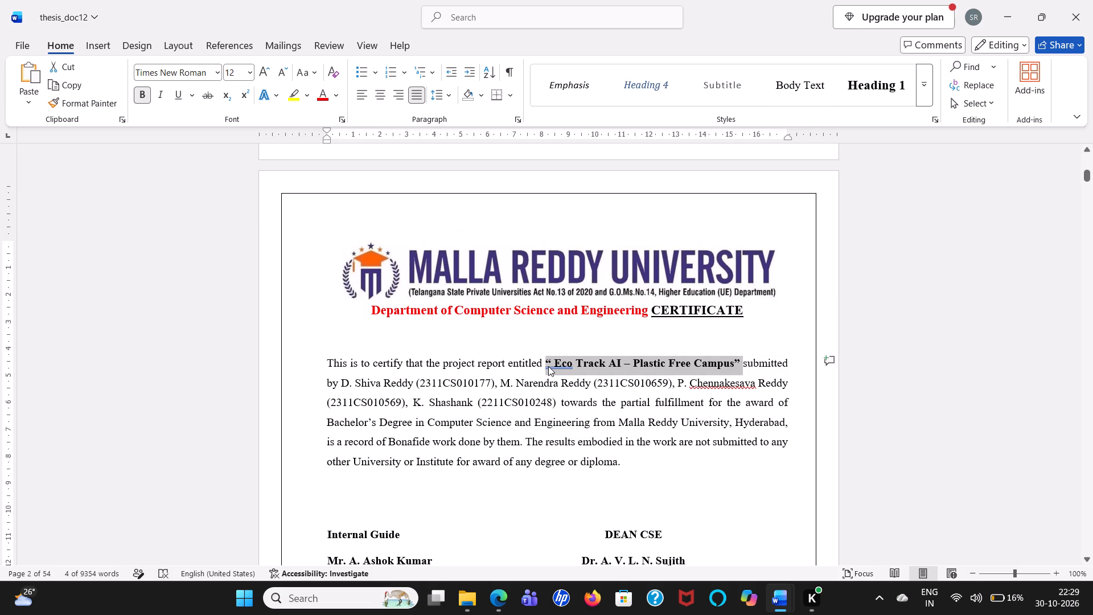
key(ctrl+v)
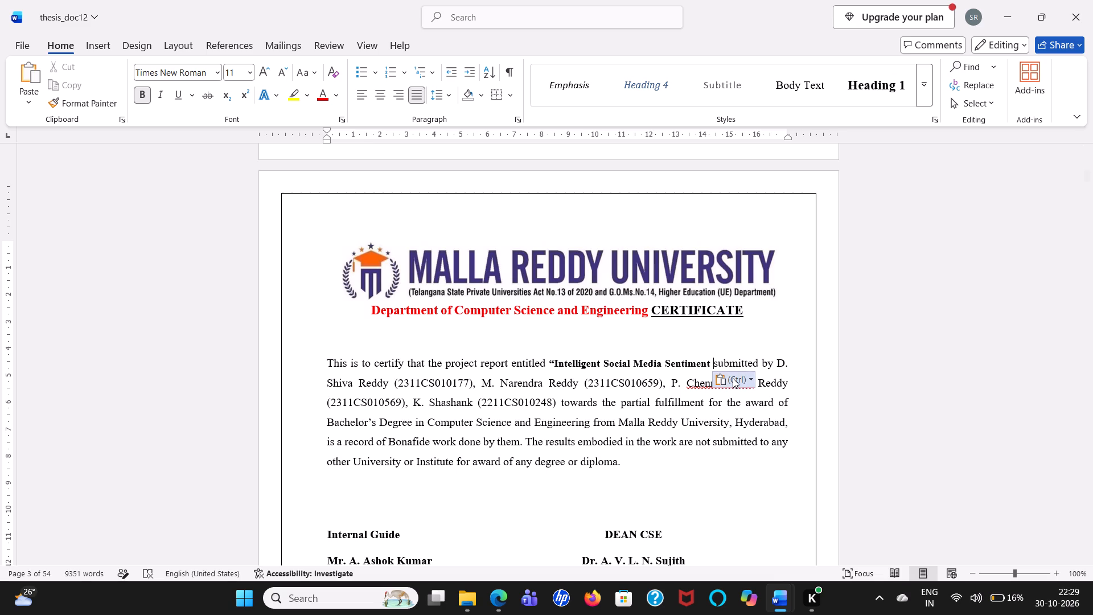
click(733, 378)
click(788, 414)
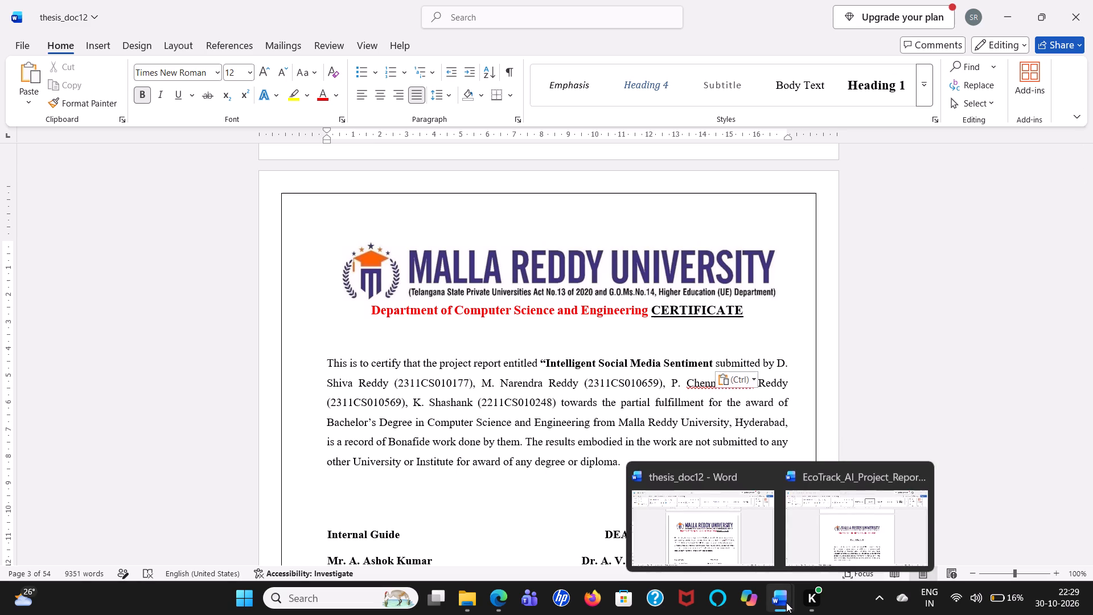
Copy the rest of the project title, Detection and Analysis Using Machine Learning”, from the Declaration's opening paragraph.
click(713, 530)
scroll(646, 451, down, 1)
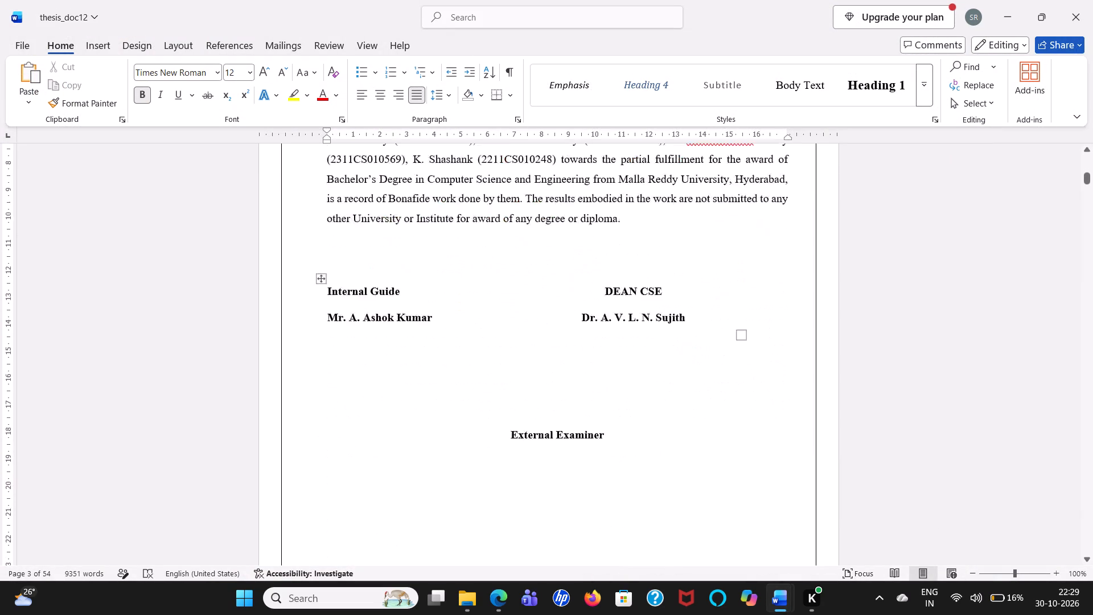
scroll(646, 451, down, 4)
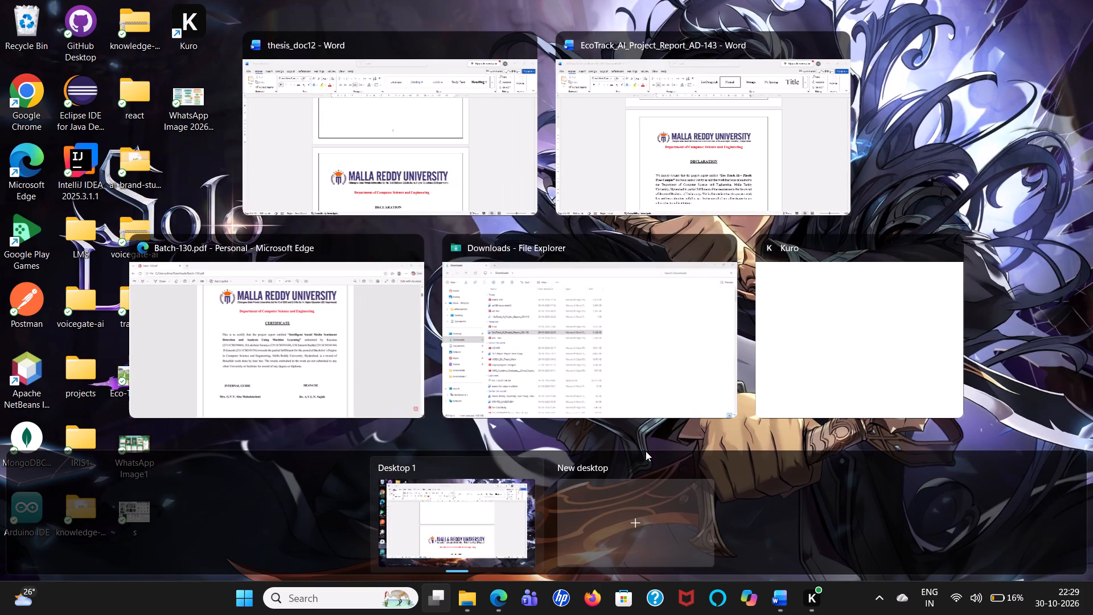
click(462, 196)
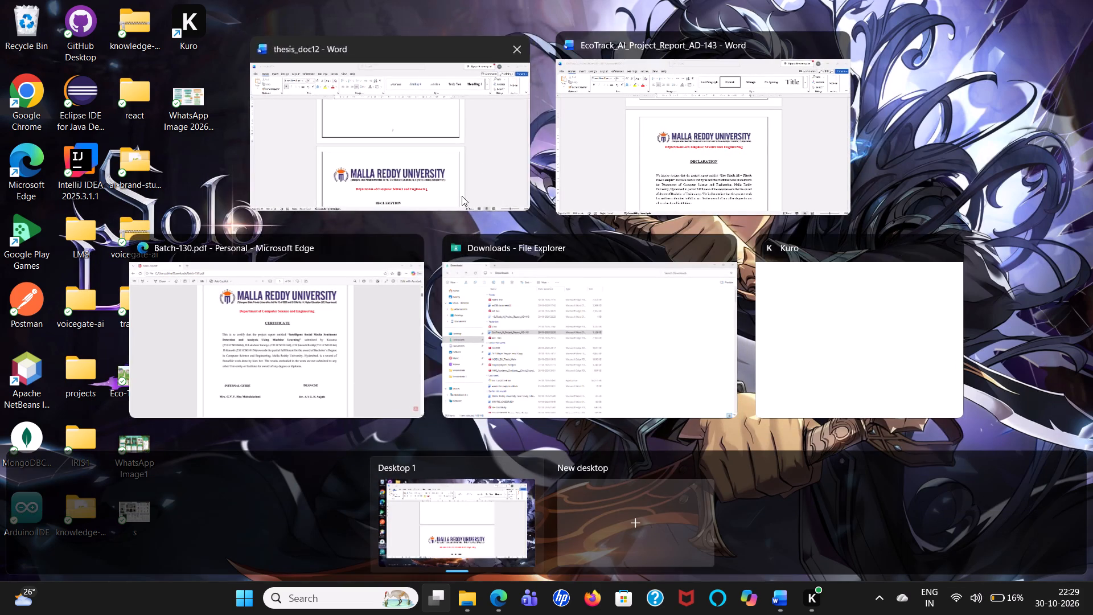
scroll(598, 403, down, 3)
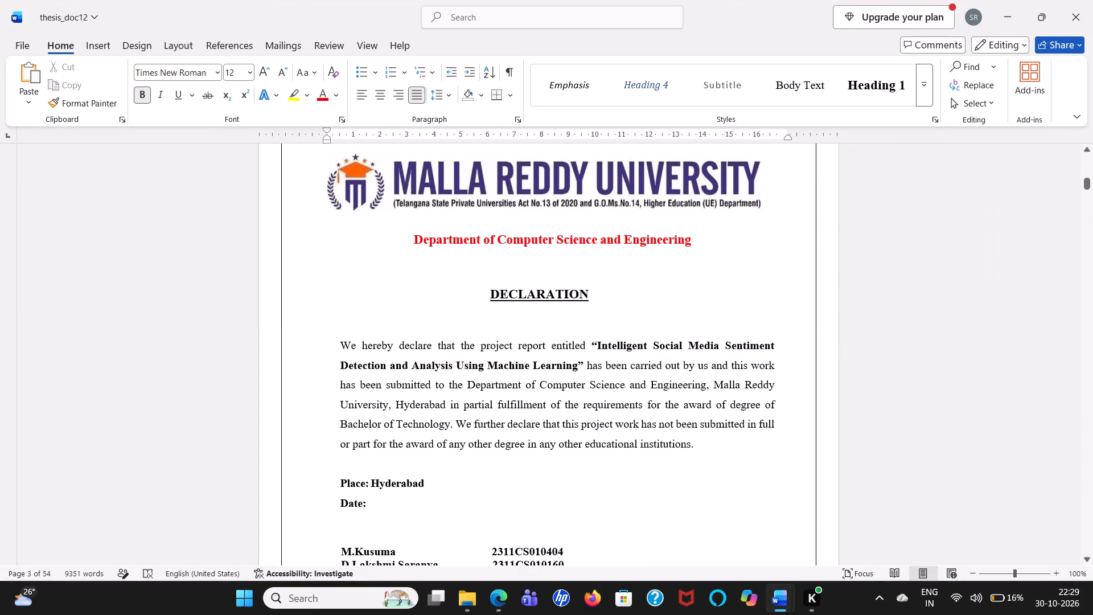
drag(584, 366, 345, 369)
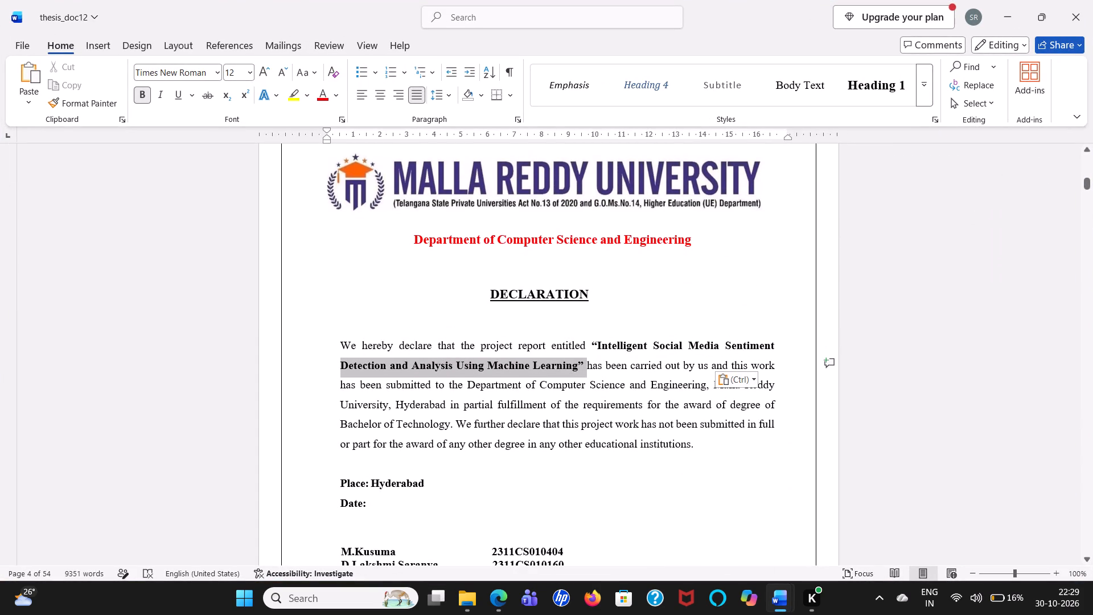
drag(345, 369, 342, 369)
key(ctrl+c)
Paste the copied title part after “Intelligent Social Media Sentiment in the Certificate and remove the extra space before “submitted”.
scroll(342, 369, up, 2)
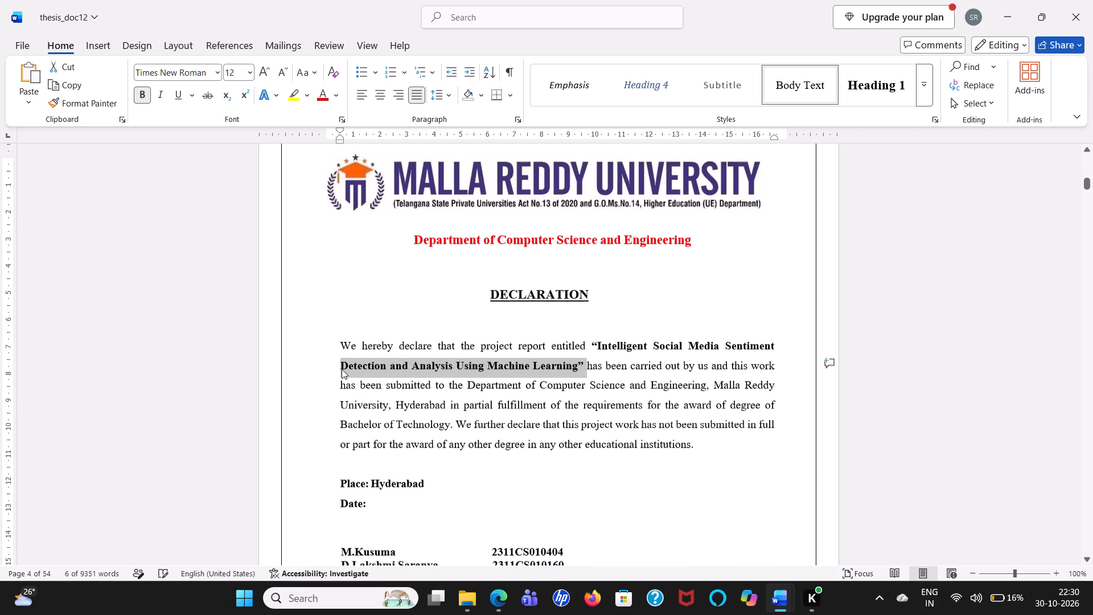
scroll(342, 369, up, 3)
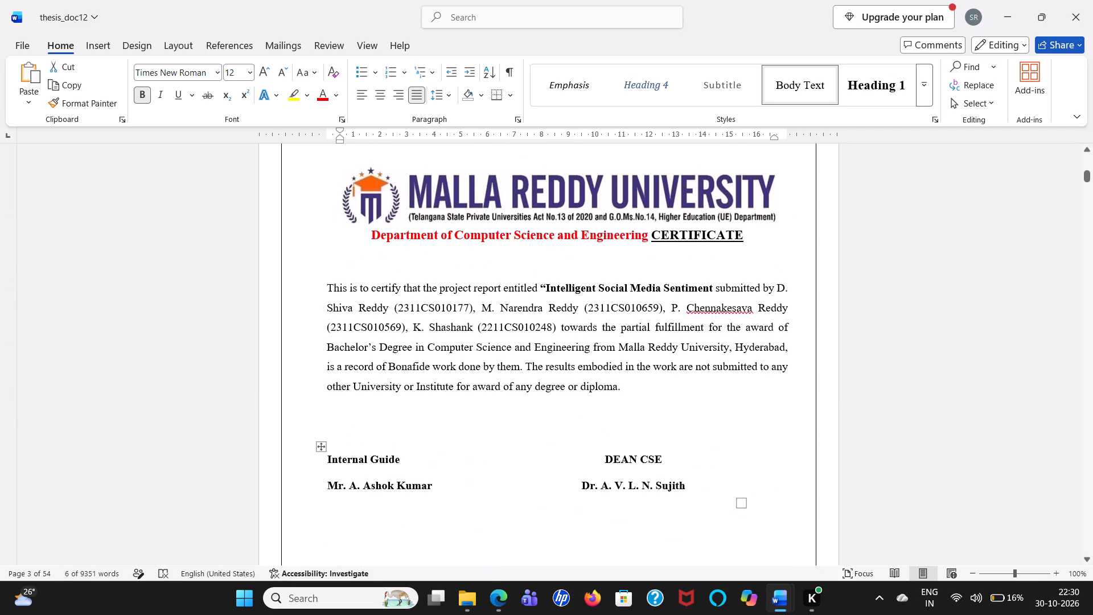
click(713, 286)
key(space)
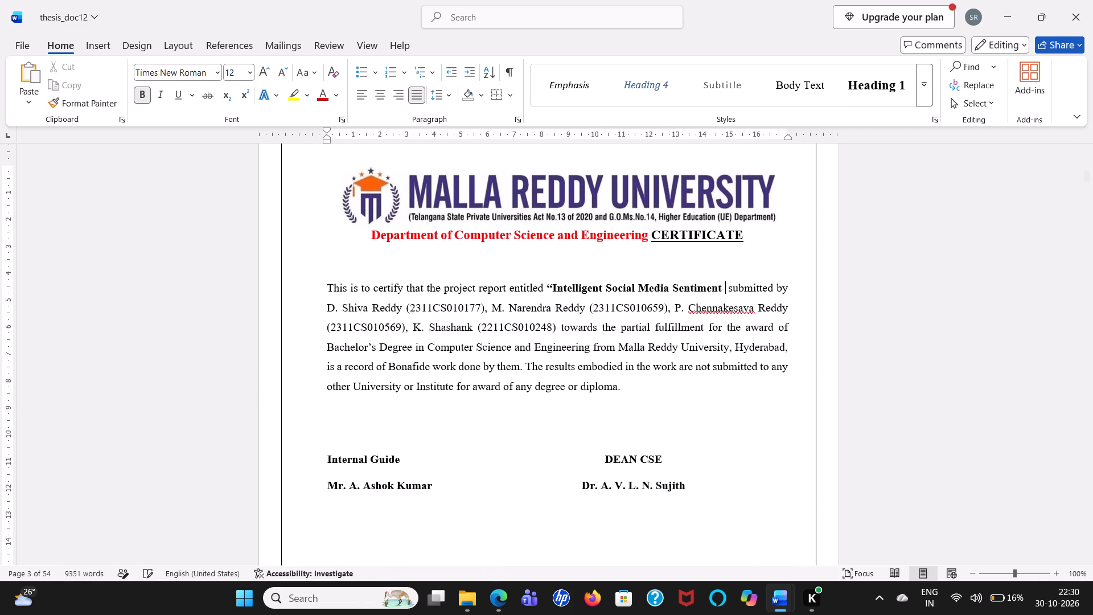
key(ctrl+v)
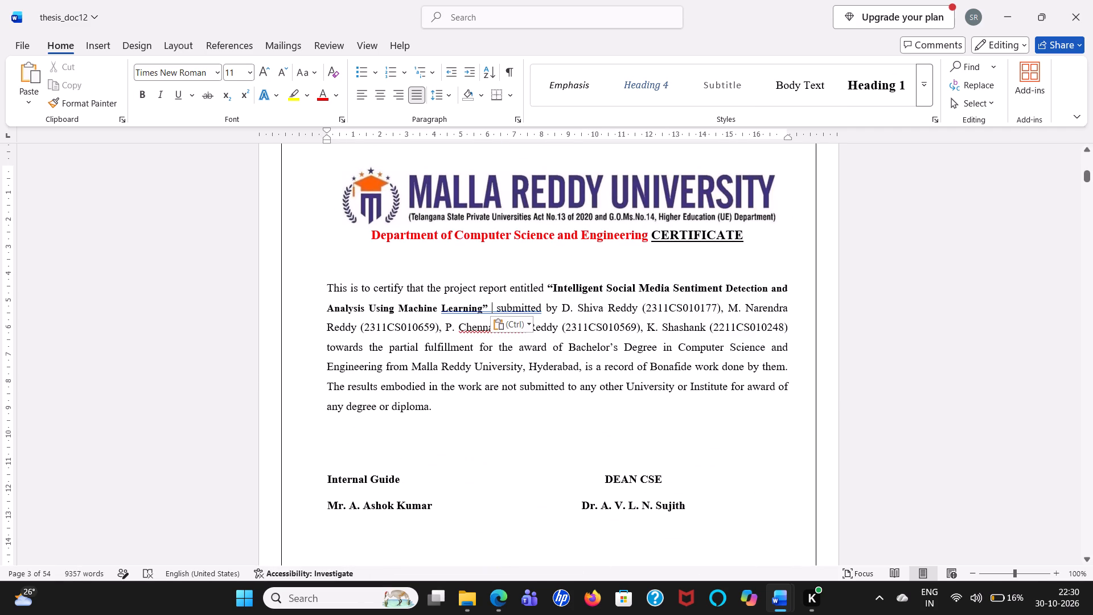
click(499, 307)
key(Left)
key(BackSpace)
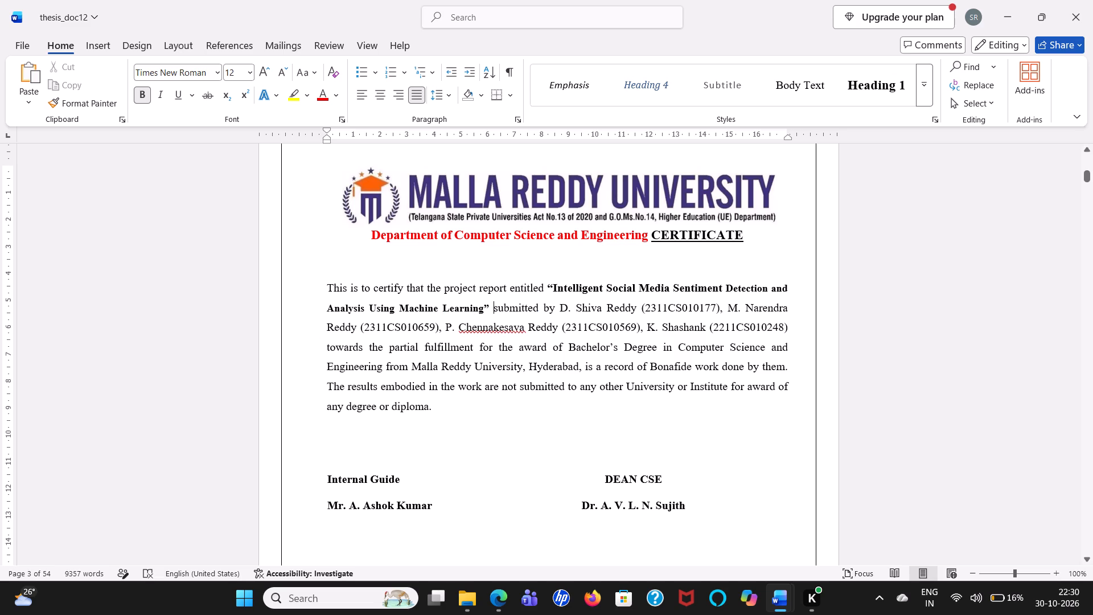
Replace the first student's initial and name in the Certificate paragraph with those of the first student listed in the Declaration.
scroll(608, 359, up, 1)
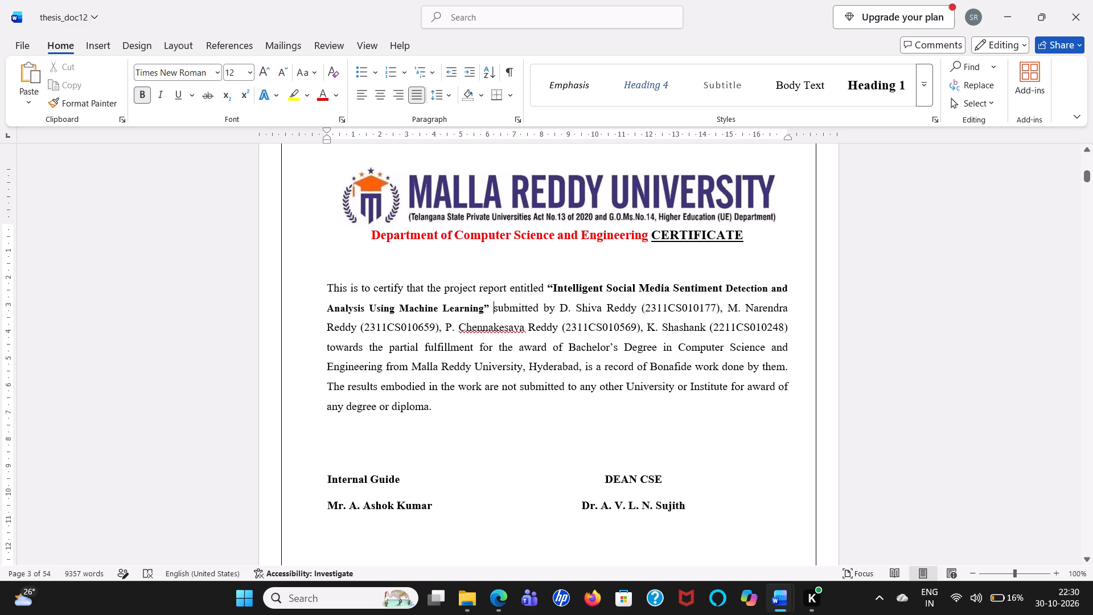
scroll(608, 359, up, 1)
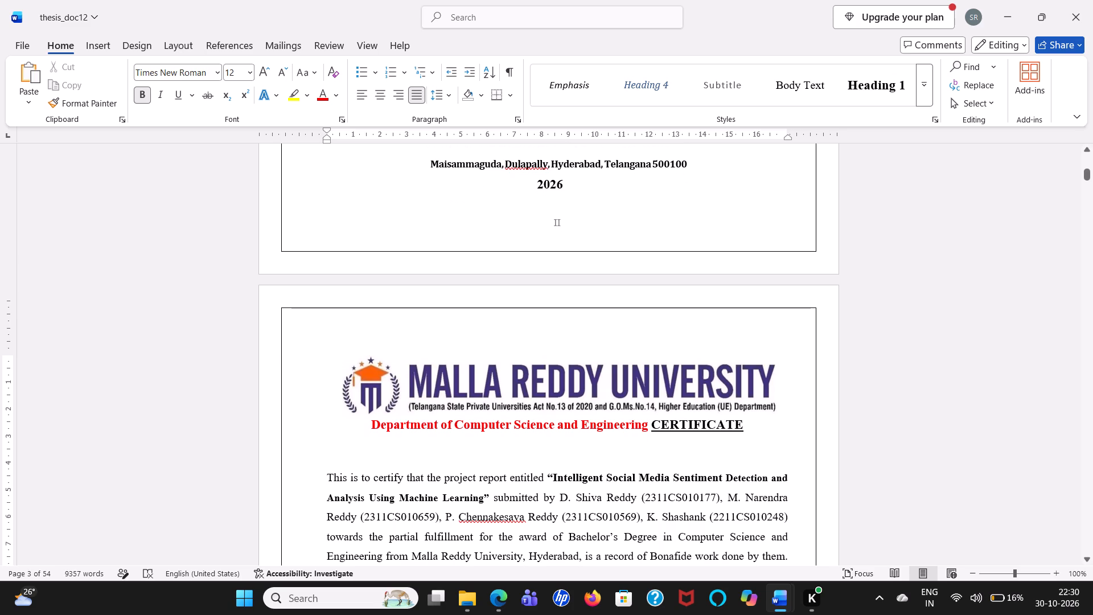
scroll(608, 359, down, 1)
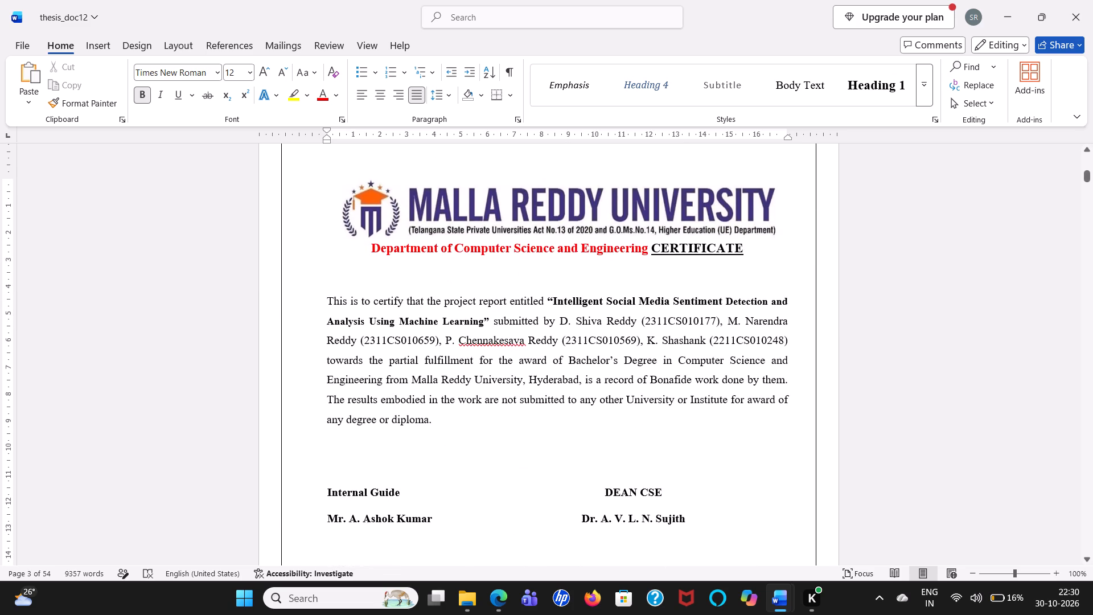
click(565, 321)
key(BackSpace)
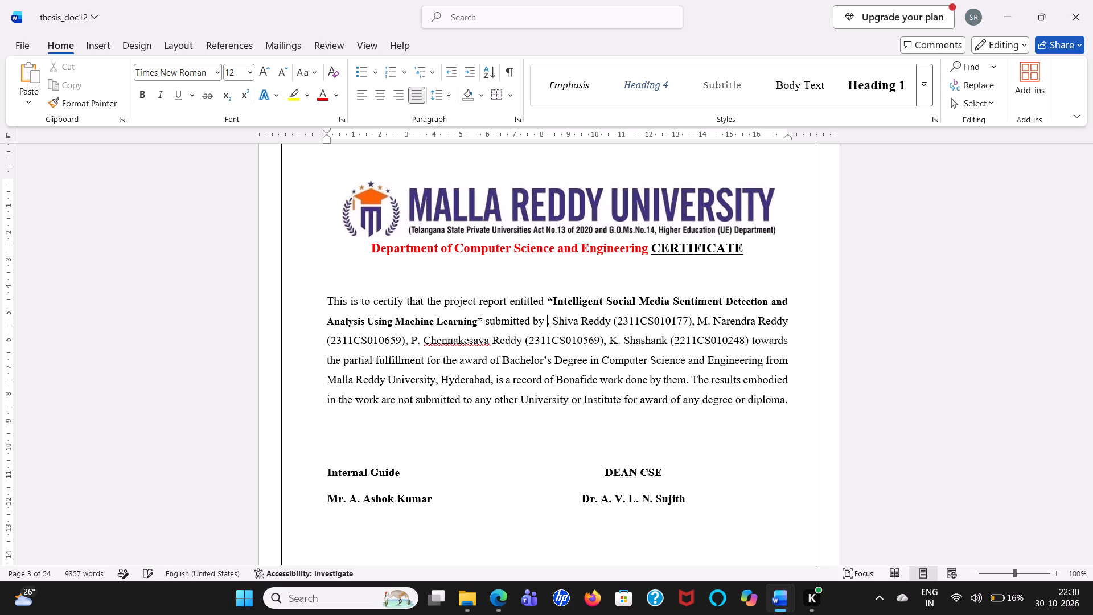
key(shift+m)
click(637, 322)
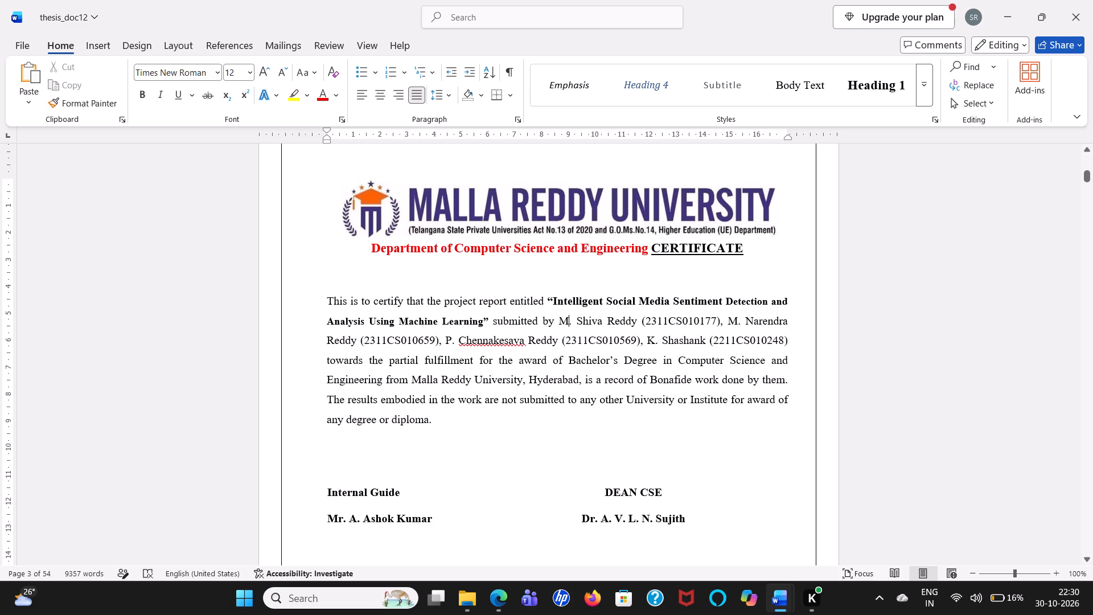
key(bracketright)
key(BackSpace)
key(BackSpace)
key(BackSpace)
key(BackSpace)
key(BackSpace)
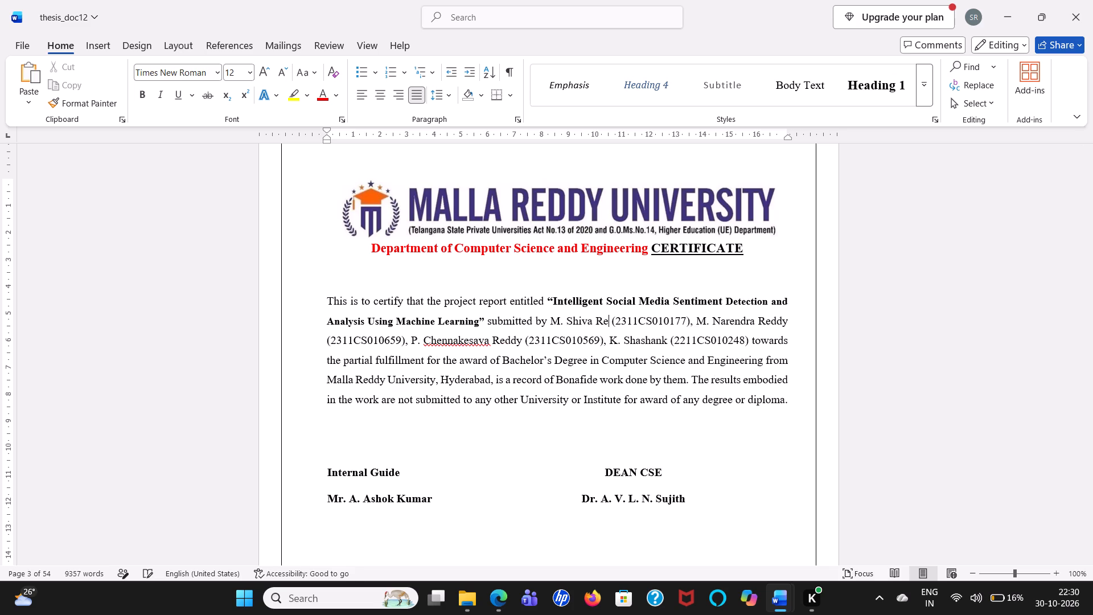
key(BackSpace)
key(BackSpace)
key(BackSpace)
key(BackSpace)
key(BackSpace)
key(BackSpace)
key(BackSpace)
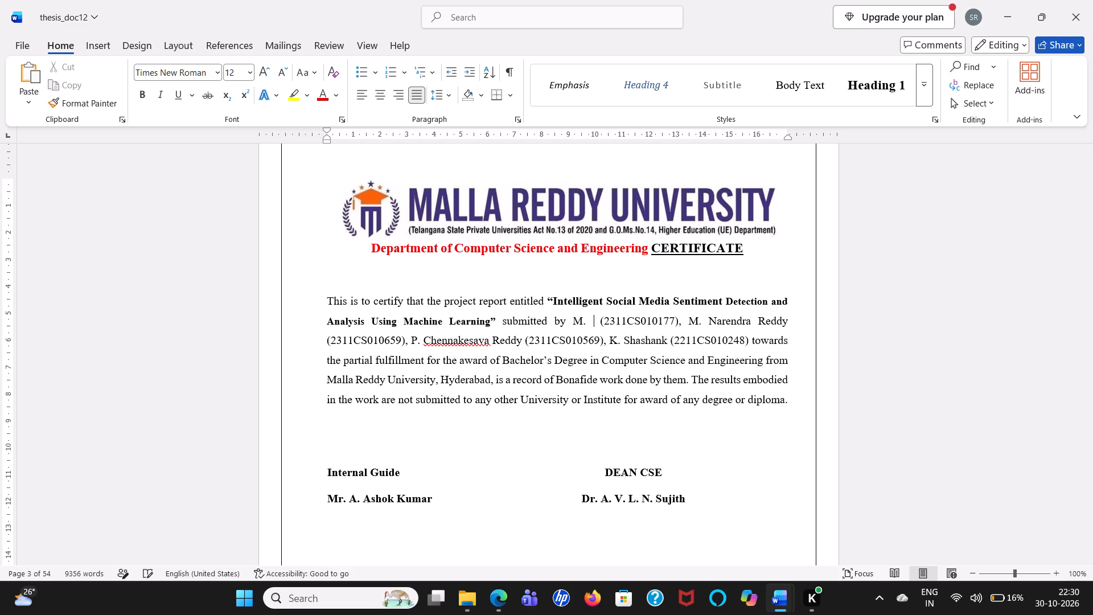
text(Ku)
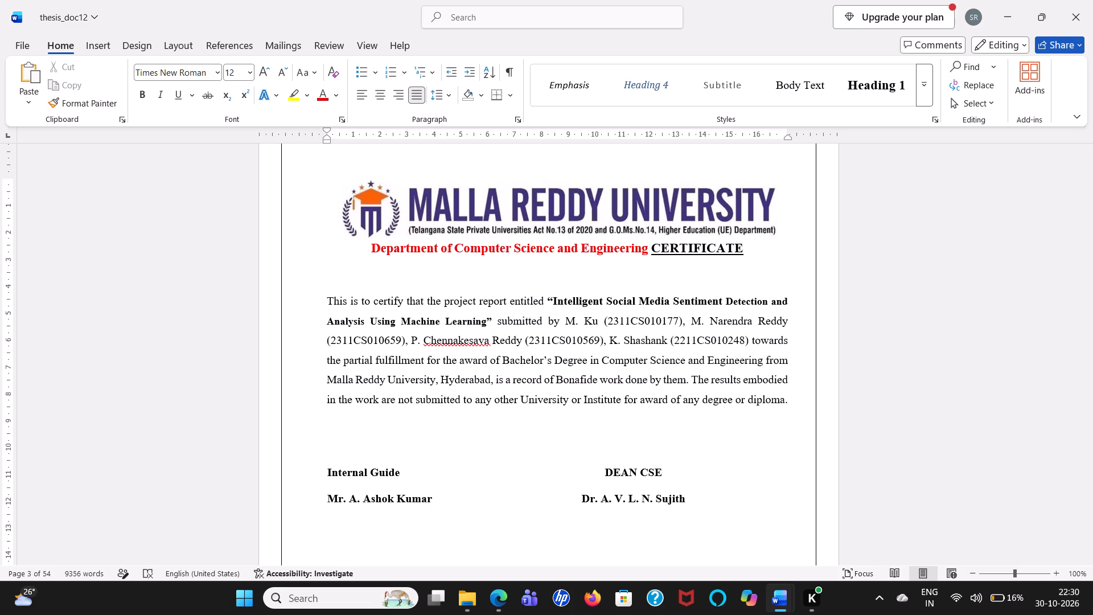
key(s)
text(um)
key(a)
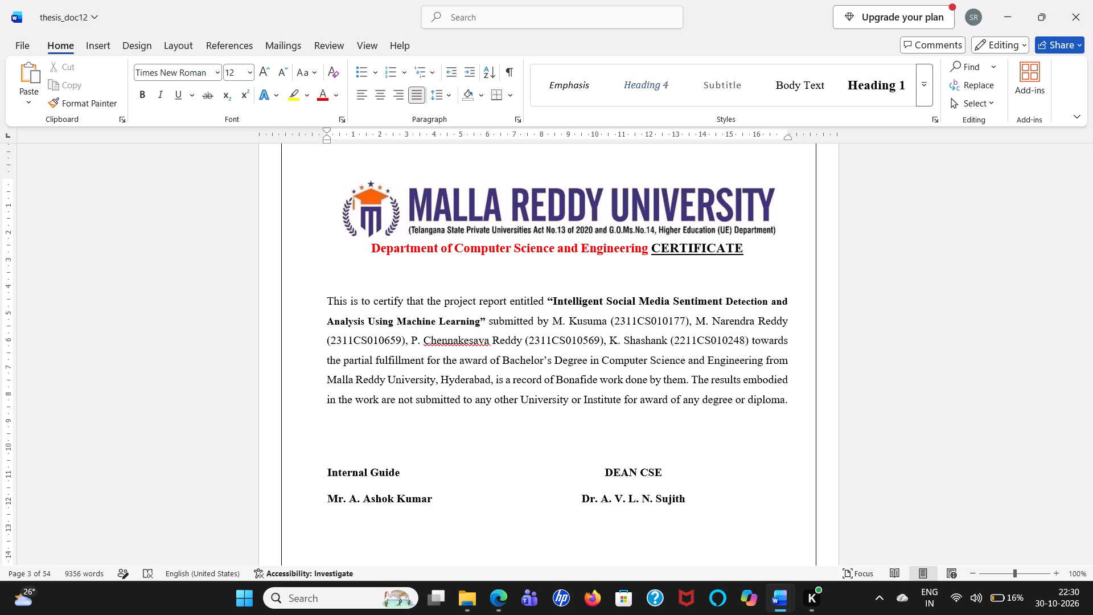
Replace the last three digits of the first student's roll number in the Certificate to match the Declaration.
click(683, 322)
key(BackSpace)
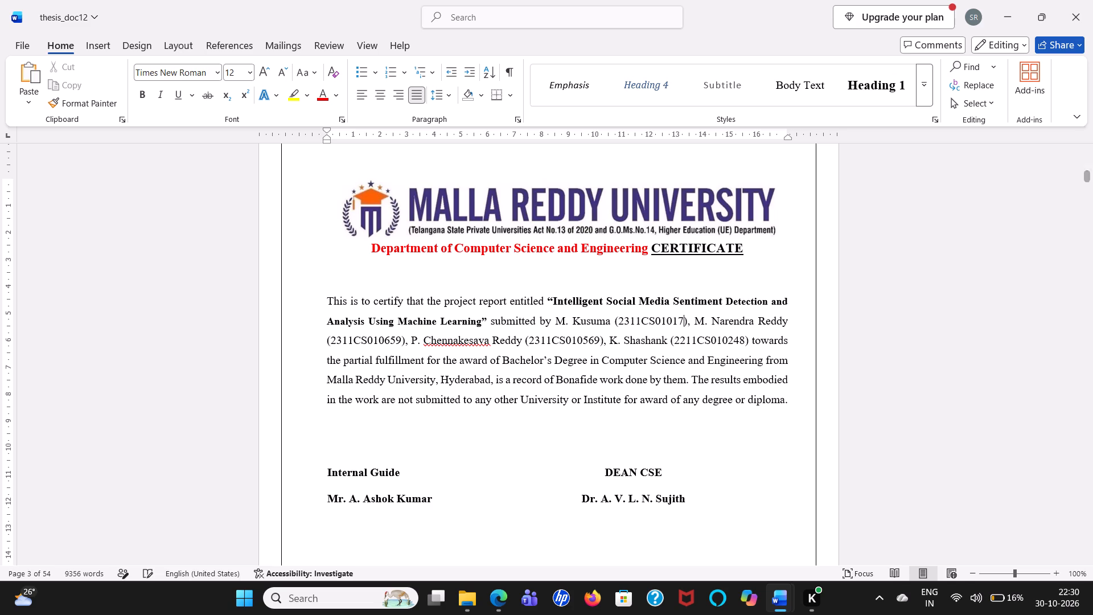
key(BackSpace)
key(BackSpace)
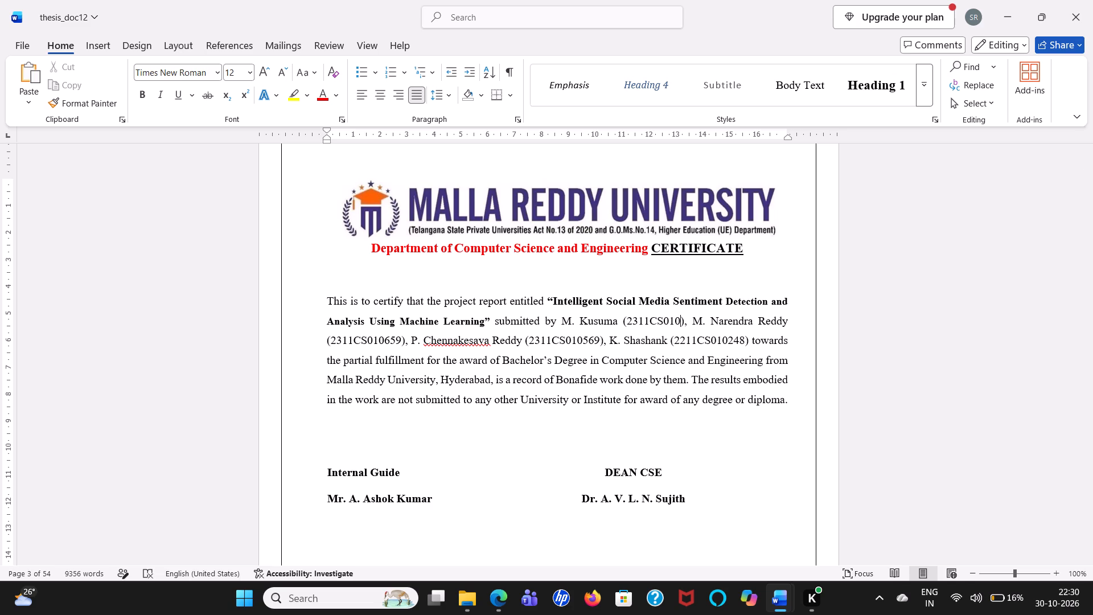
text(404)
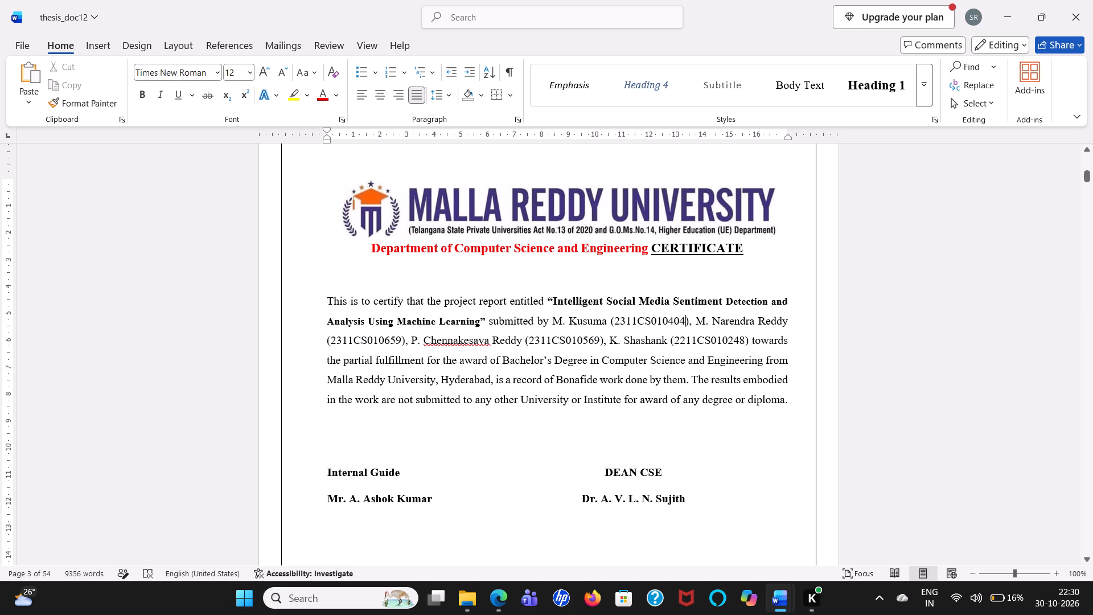
Replace the second student's initial and name in the Certificate paragraph with those of the second student listed in the Declaration.
click(708, 323)
key(Left)
key(BackSpace)
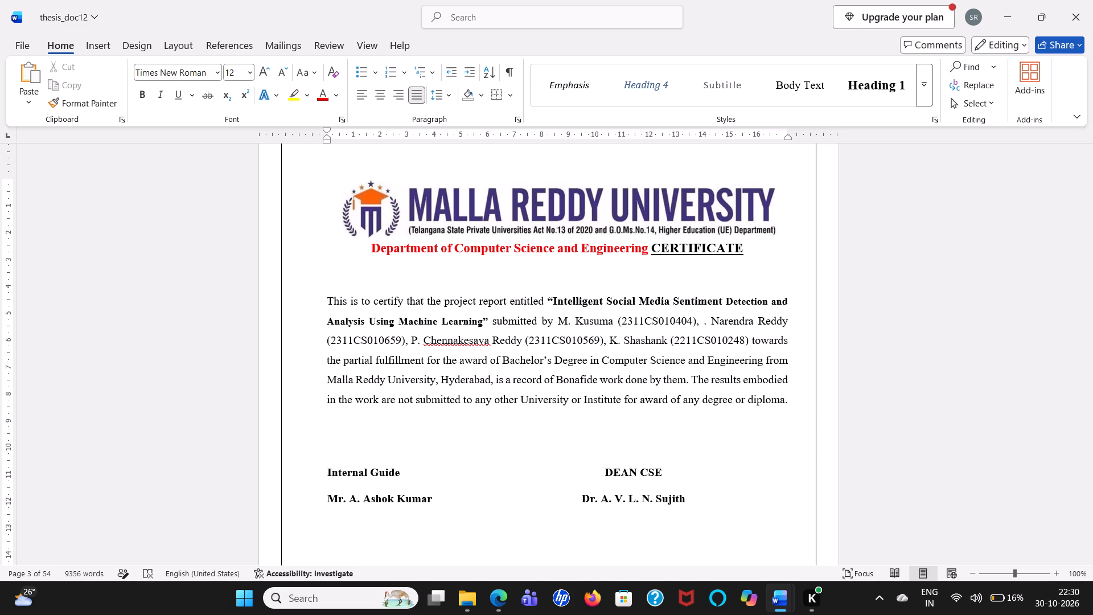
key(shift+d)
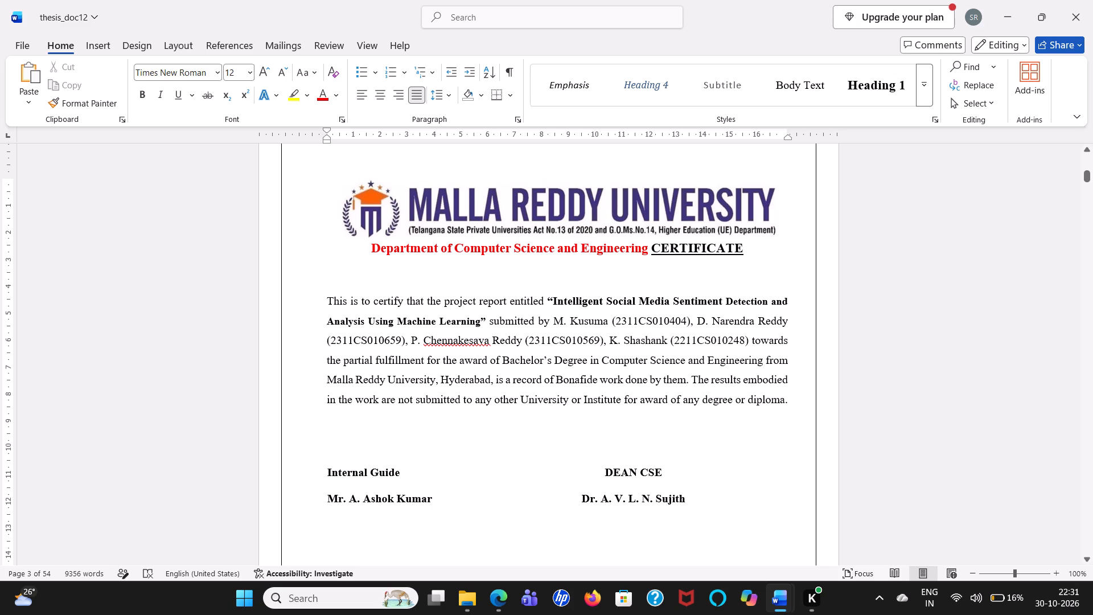
click(787, 321)
key(BackSpace)
key(BackSpace)
key(BackSpace)
key(BackSpace)
key(BackSpace)
key(BackSpace)
key(BackSpace)
key(BackSpace)
key(BackSpace)
key(BackSpace)
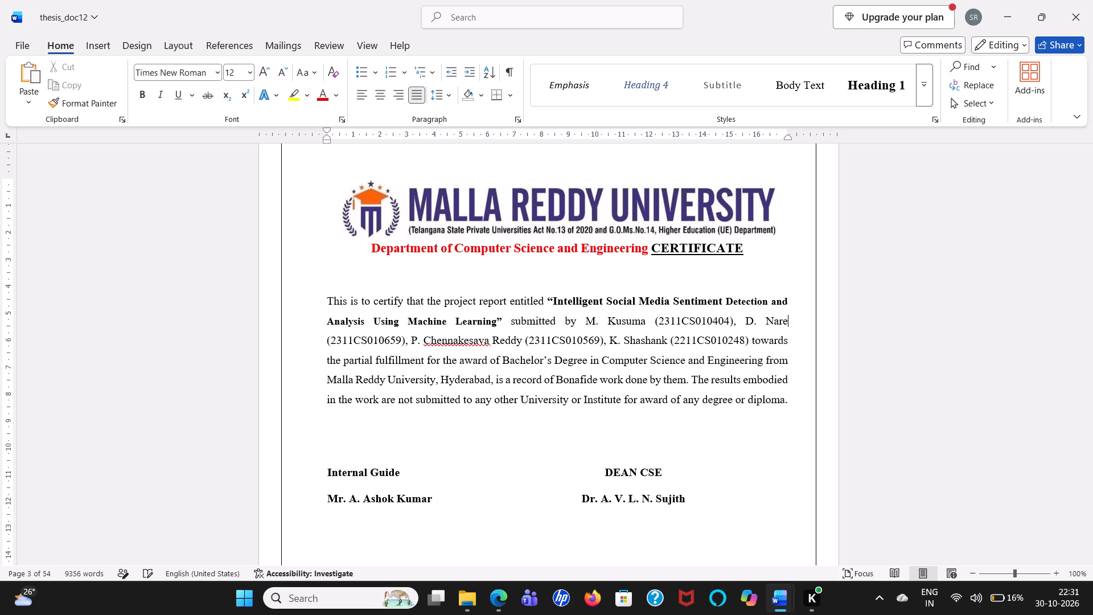
key(BackSpace)
key(BackSpace)
key(BackSpace)
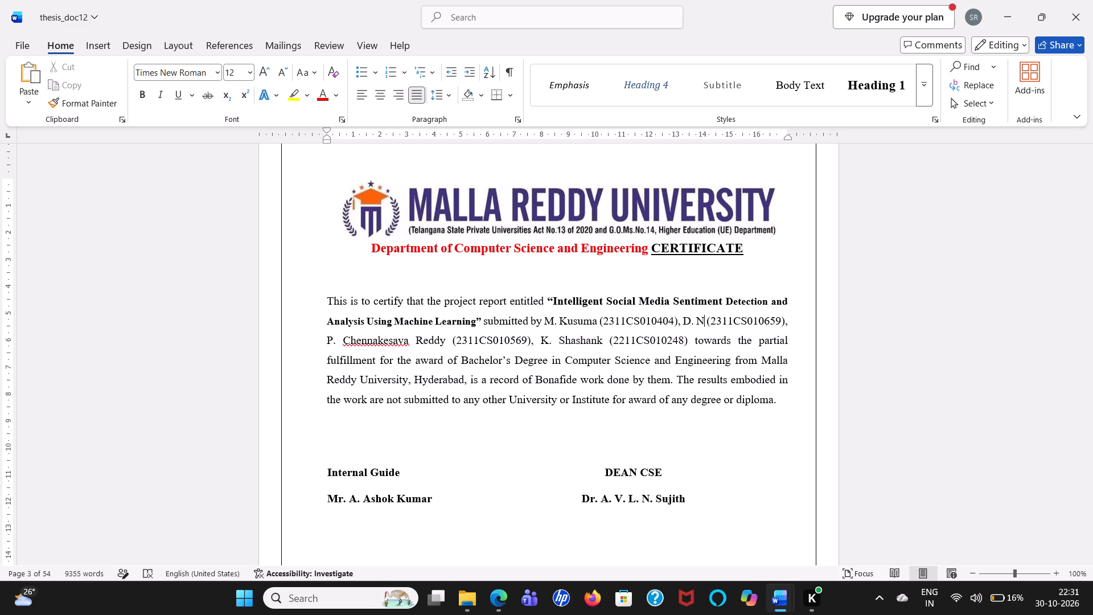
key(BackSpace)
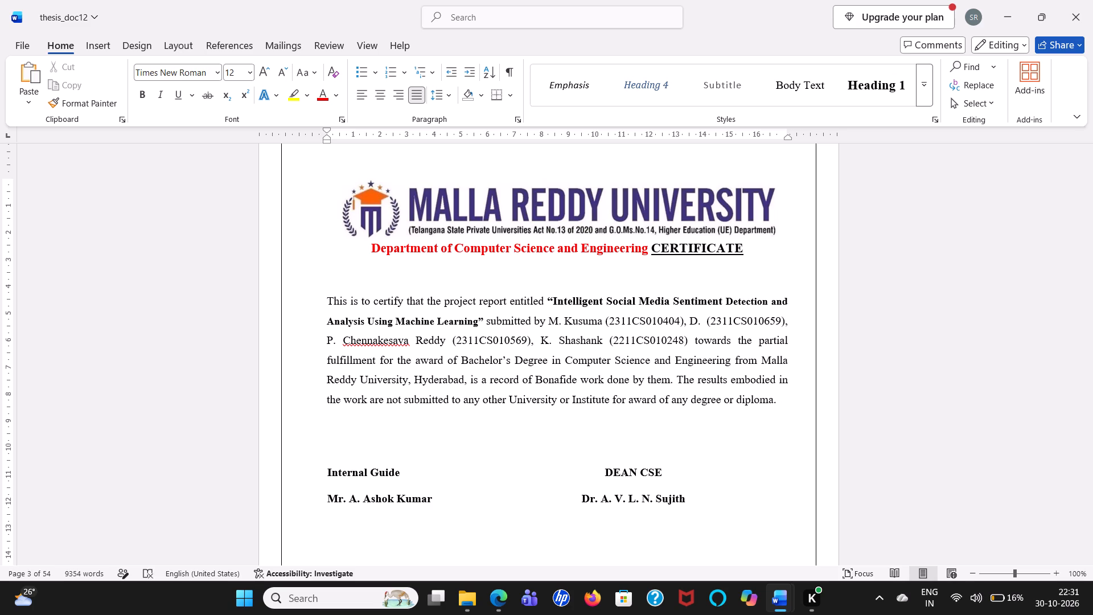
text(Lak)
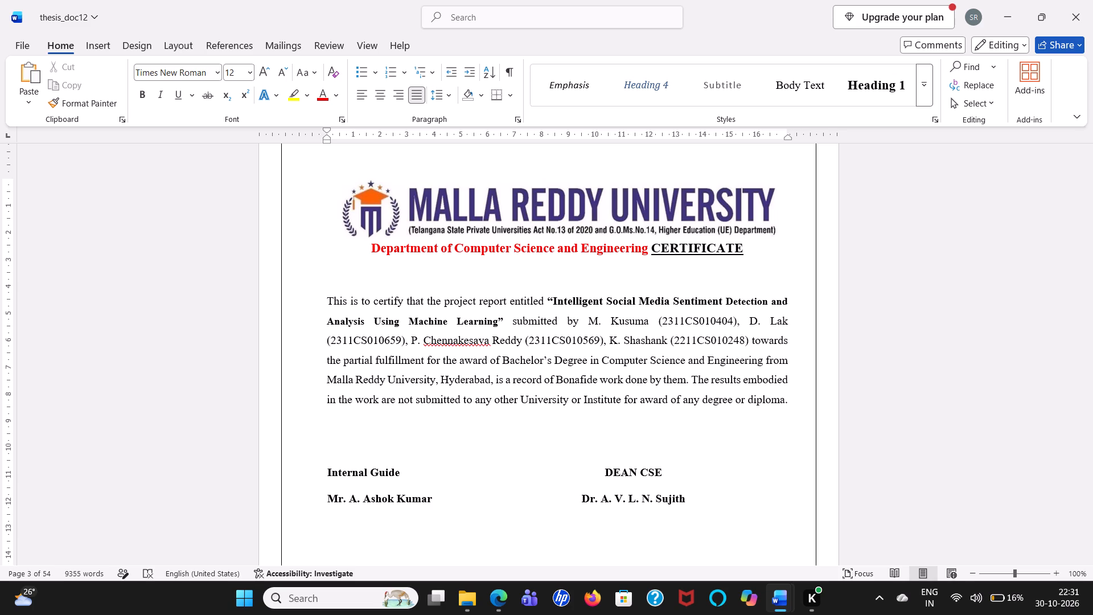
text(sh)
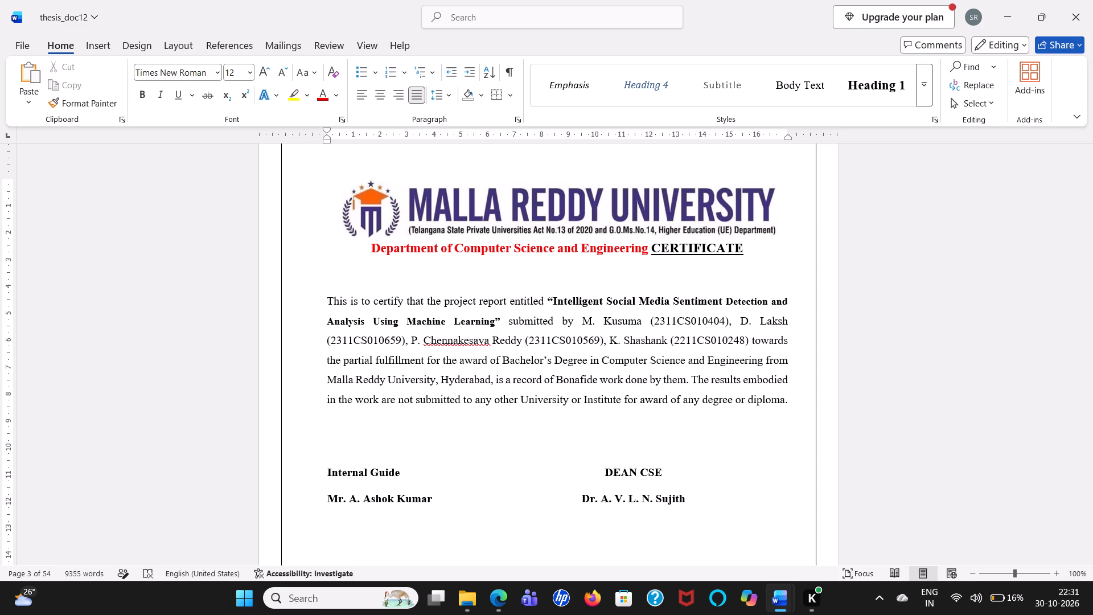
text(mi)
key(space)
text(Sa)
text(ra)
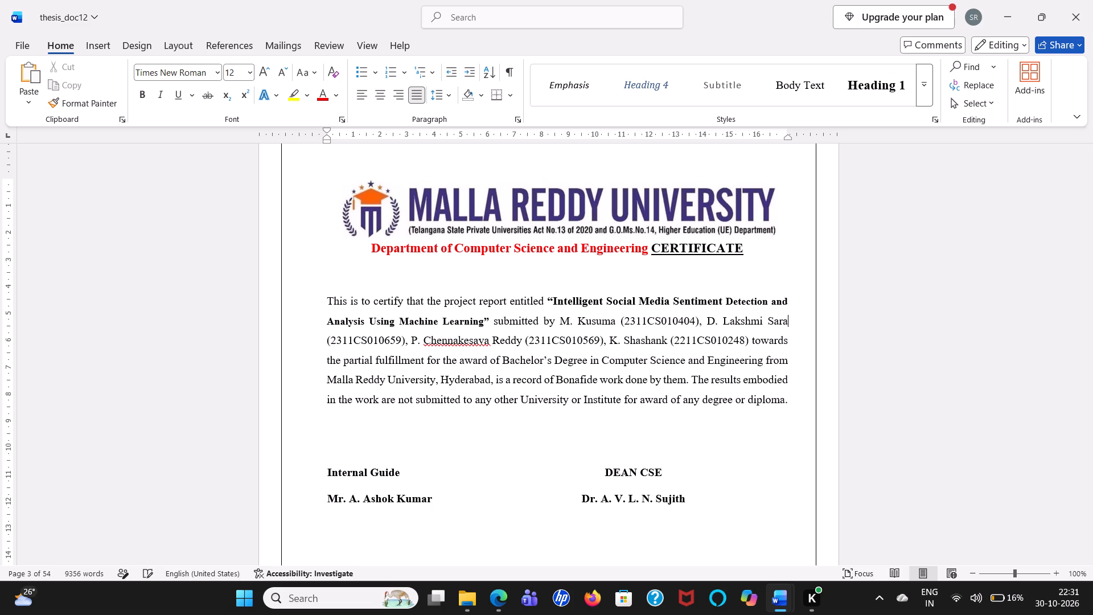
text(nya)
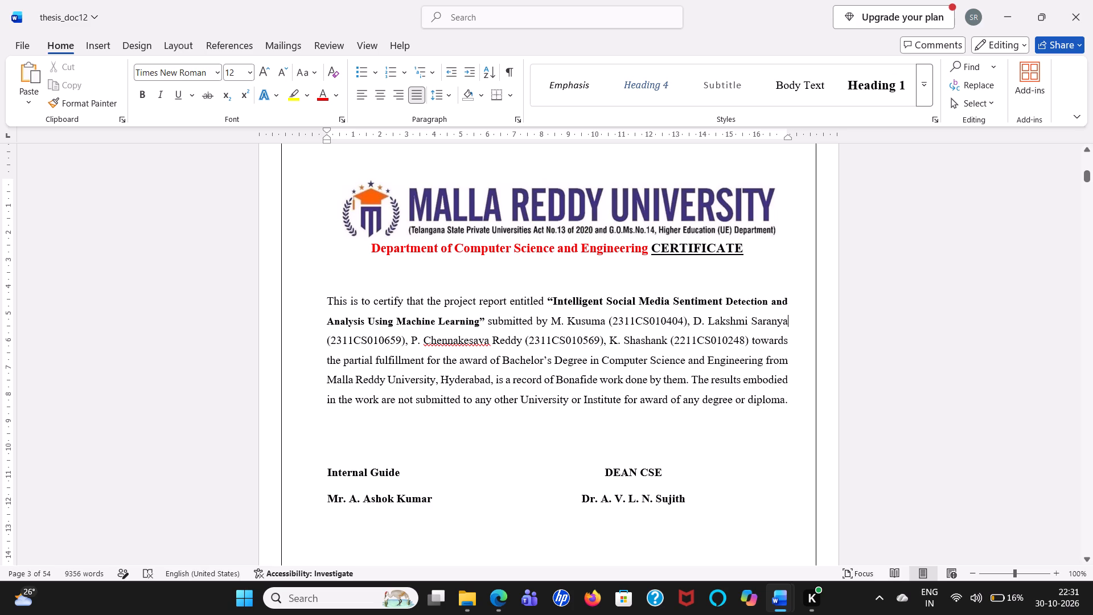
Correct the last three digits of the second student's roll number in the Certificate to match the Declaration.
click(400, 339)
key(BackSpace)
key(BackSpace)
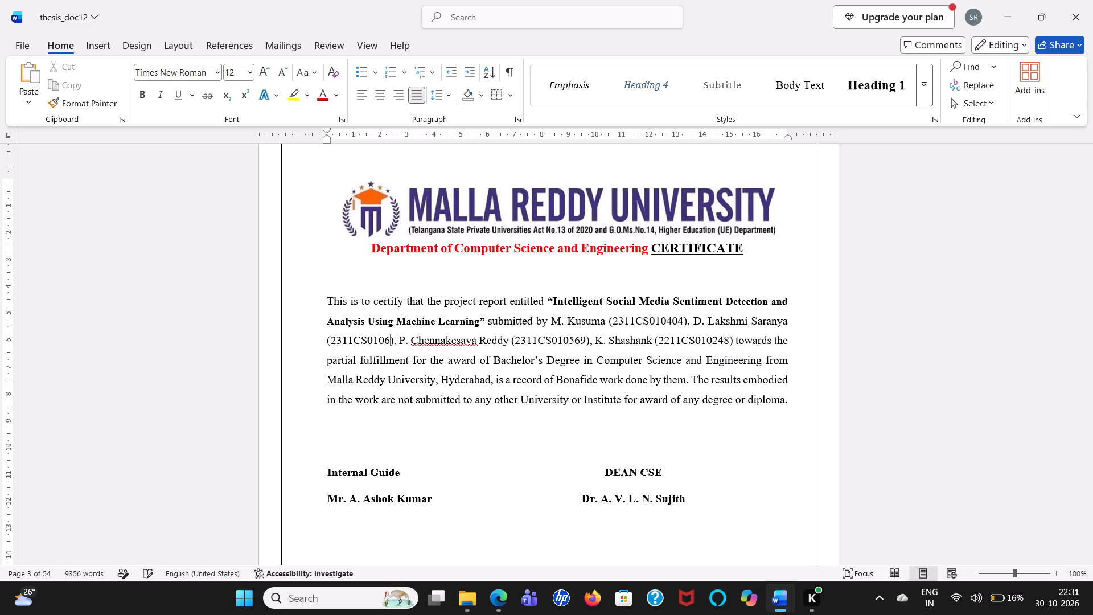
key(Left)
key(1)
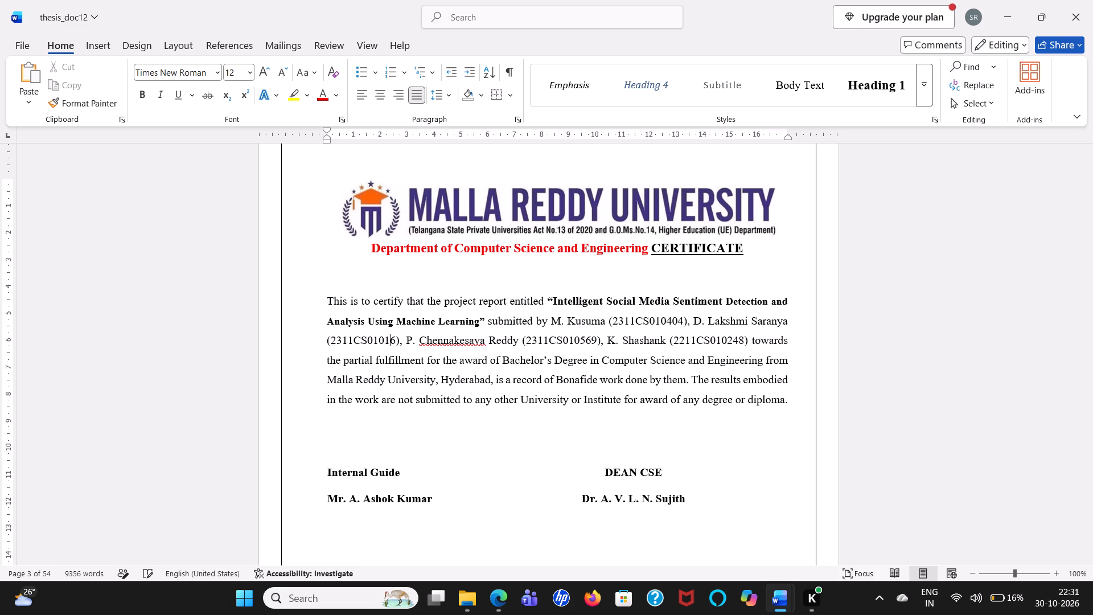
key(Right)
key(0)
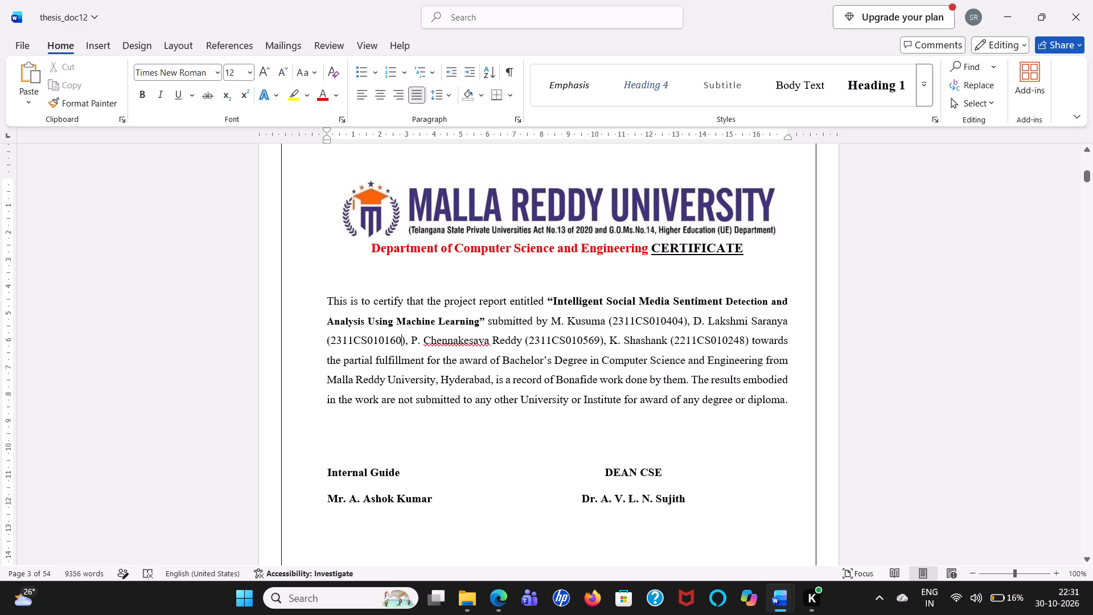
Replace the third student's initial and name in the Certificate paragraph with those of the third student listed in the Declaration.
click(418, 340)
key(BackSpace)
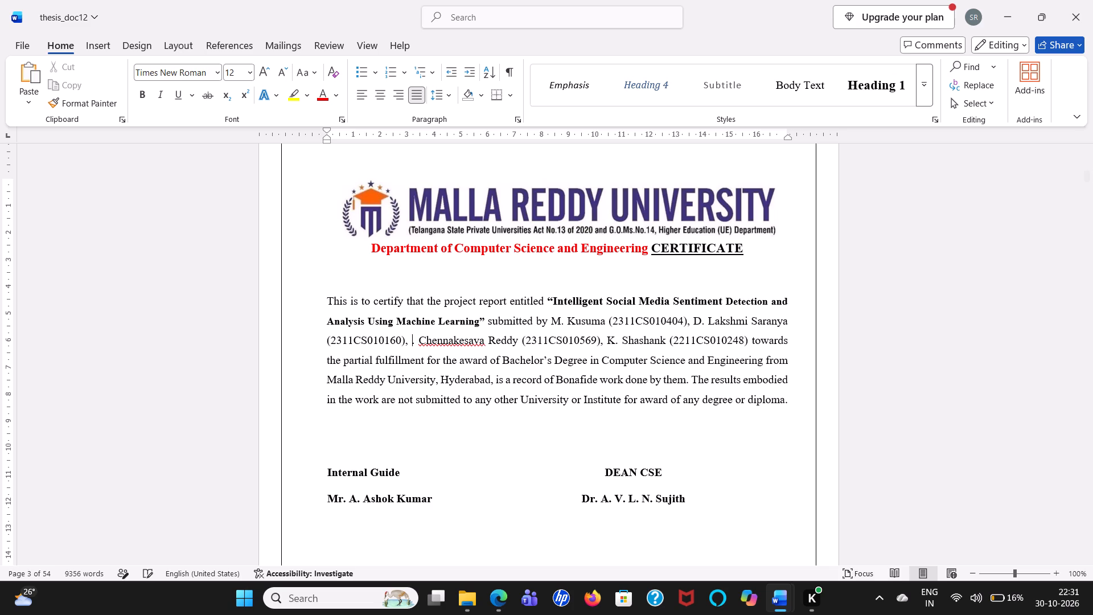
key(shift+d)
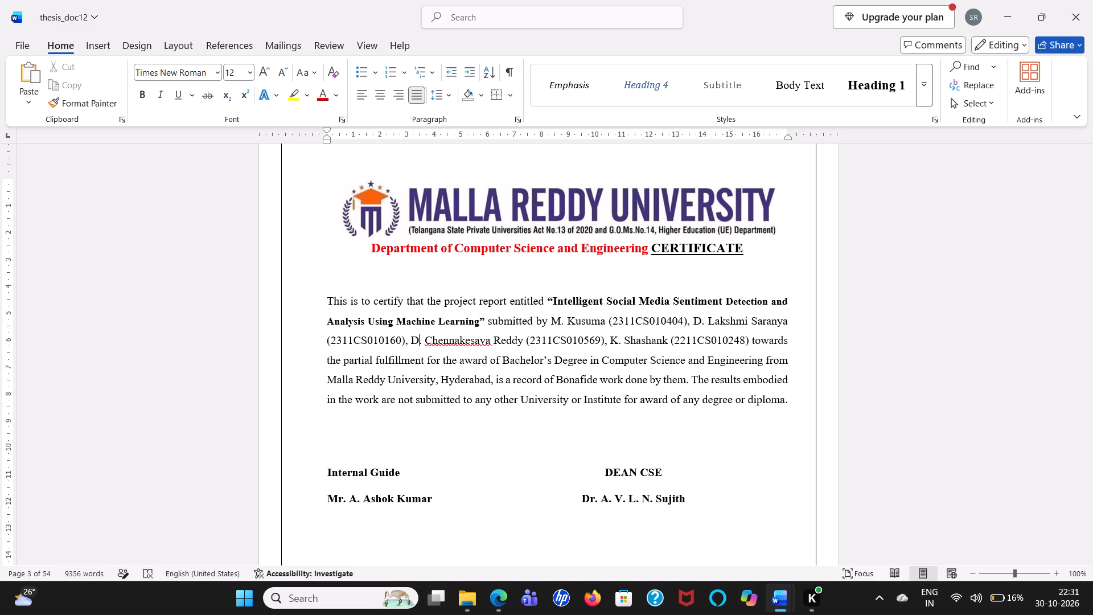
key(BackSpace)
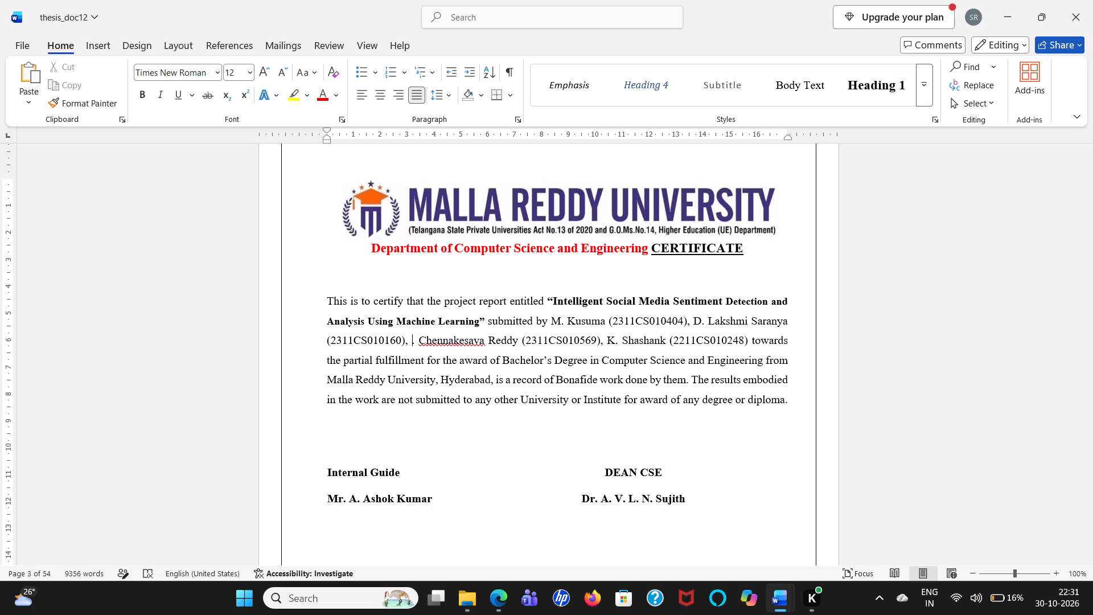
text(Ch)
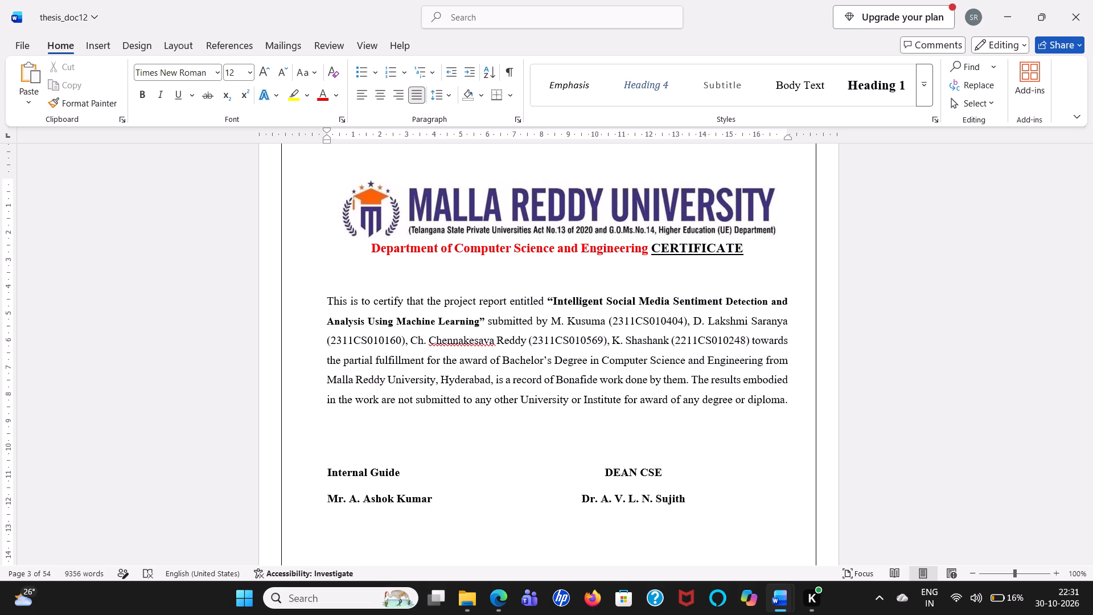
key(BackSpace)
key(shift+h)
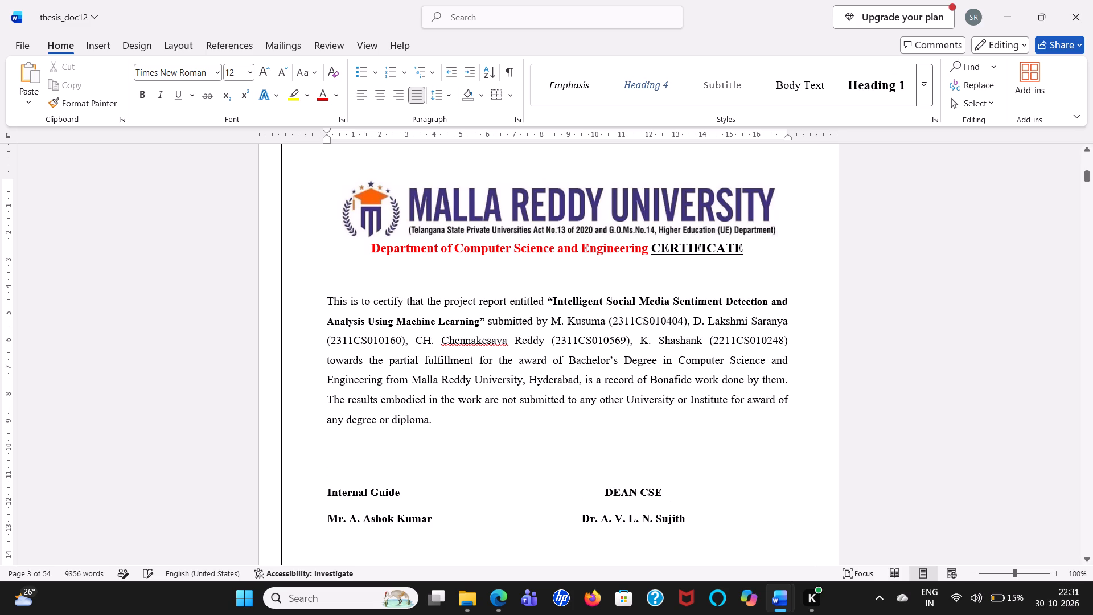
click(541, 341)
key(BackSpace)
key(BackSpace)
key(BackSpace)
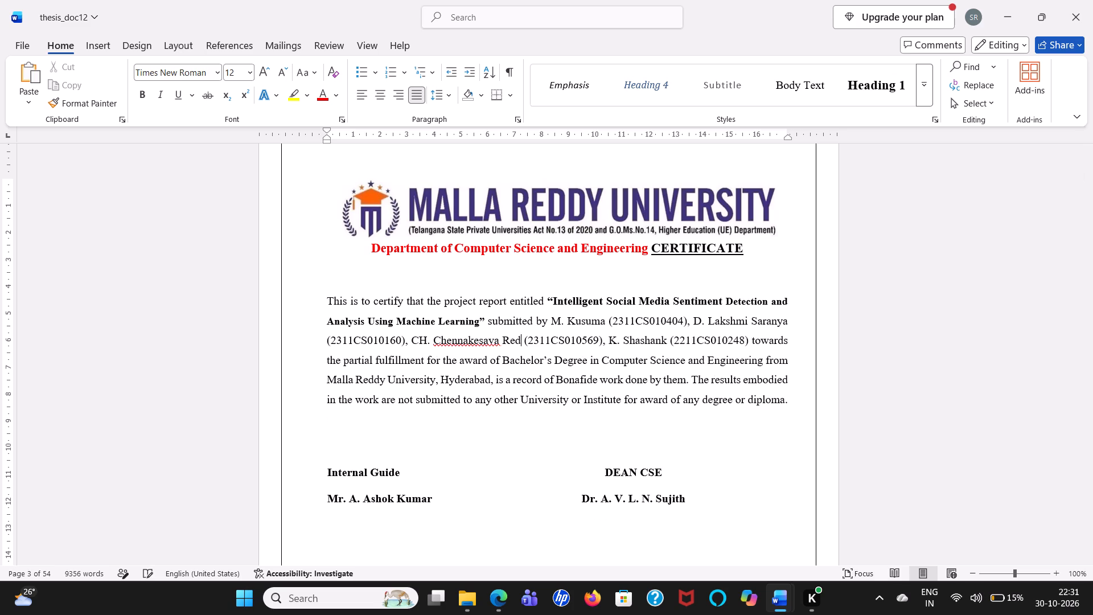
key(BackSpace)
key(BackSpace)
key(BackSpace)
key(BackSpace)
key(BackSpace)
key(BackSpace)
key(BackSpace)
key(BackSpace)
key(BackSpace)
key(BackSpace)
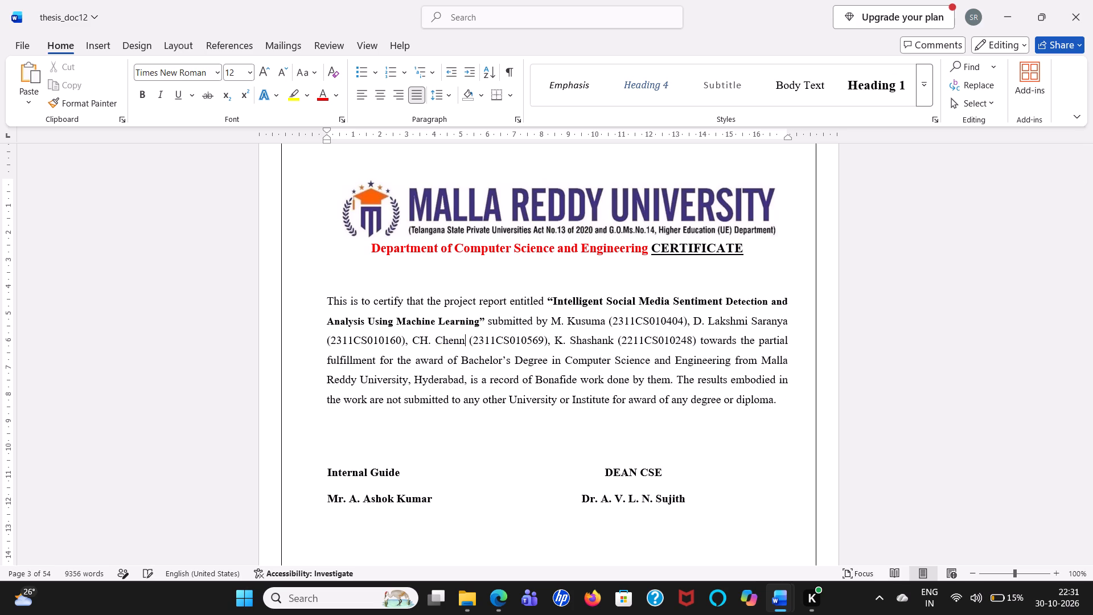
key(BackSpace)
key(BackSpace)
key(BackSpace)
key(BackSpace)
key(BackSpace)
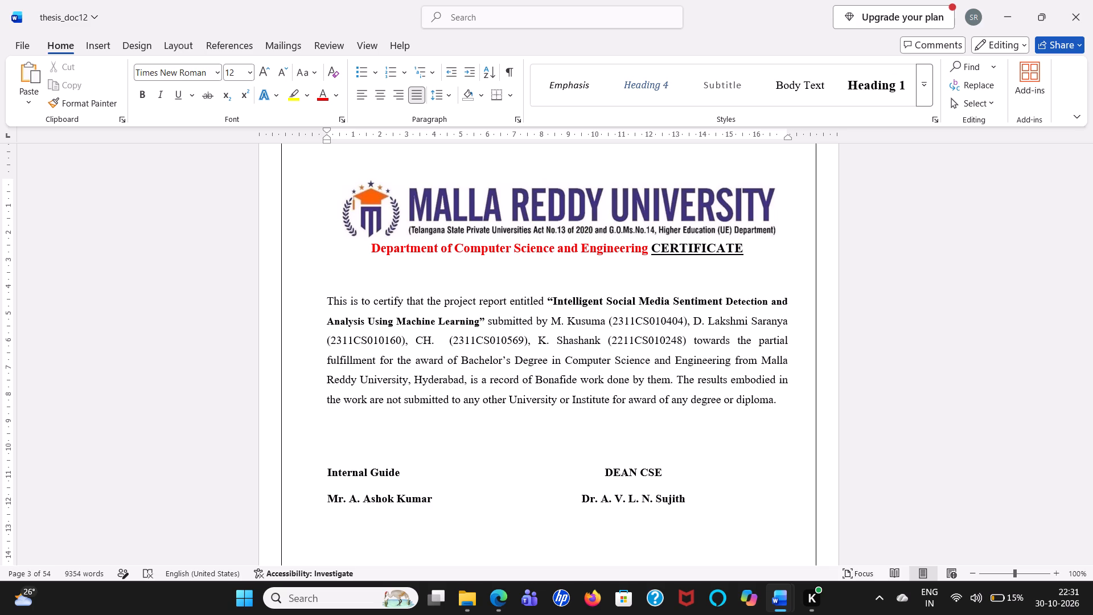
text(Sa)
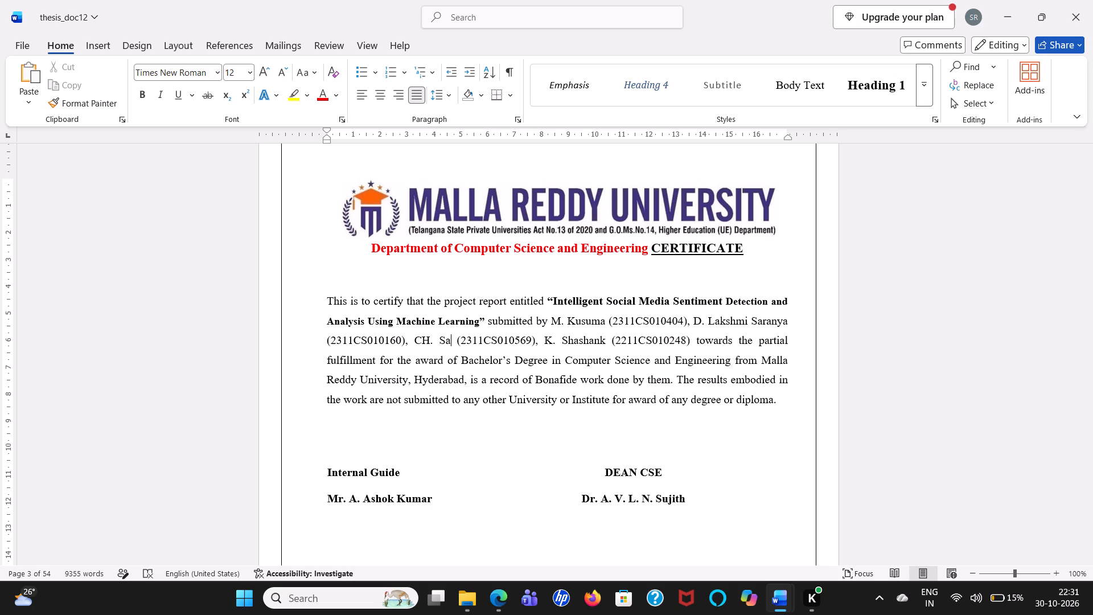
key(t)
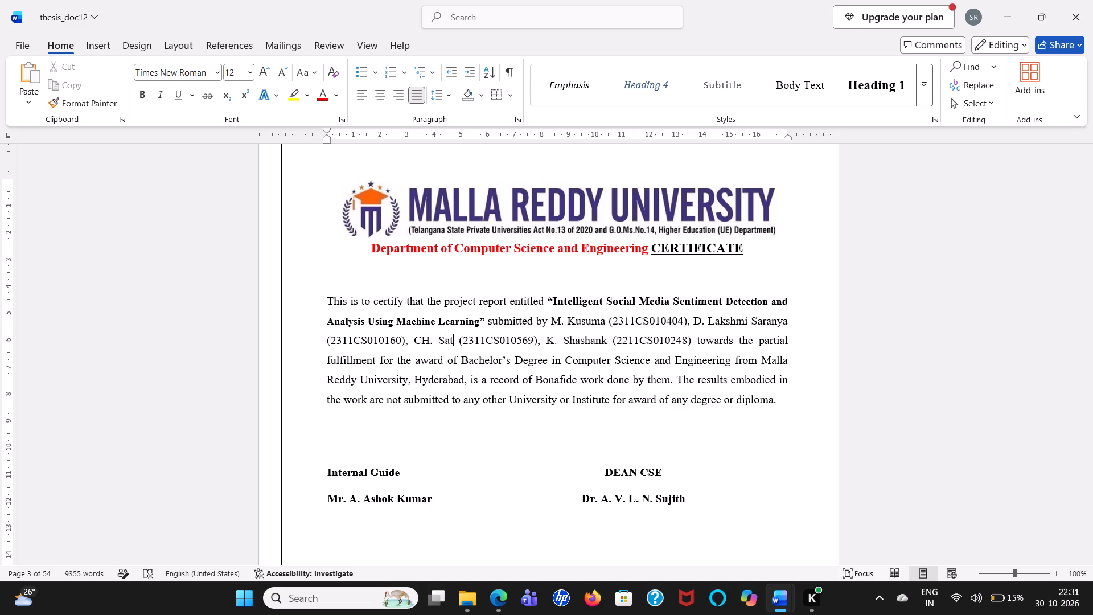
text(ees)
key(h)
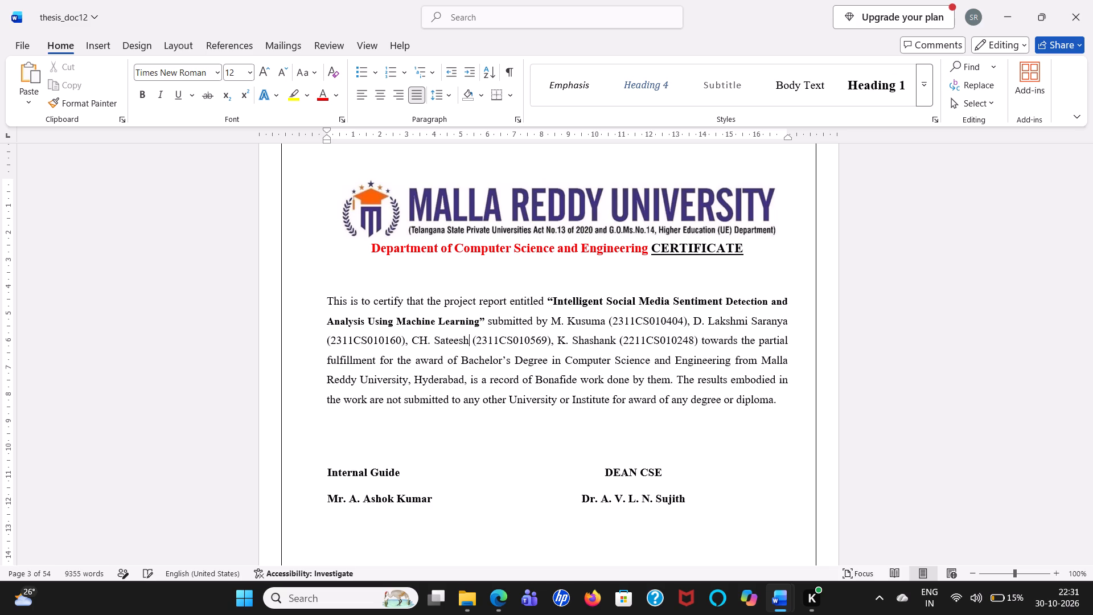
Move the CERTIFICATE heading onto its own line below “Department of Computer Science and Engineering”.
click(653, 248)
key(Return)
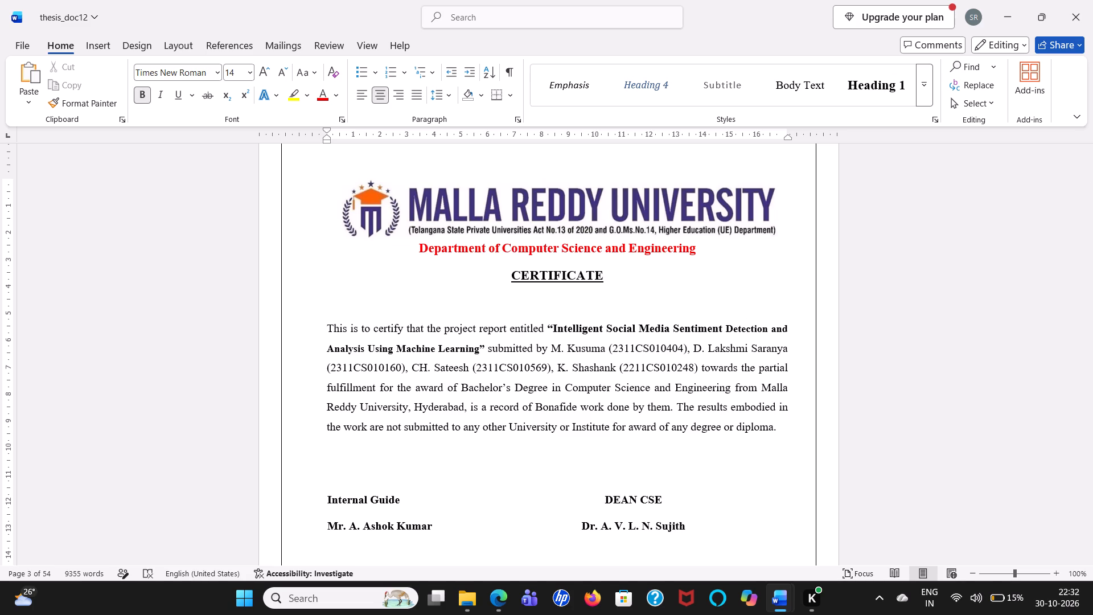
Replace the last three digits of the third student's roll number in the Certificate to match the Declaration.
click(545, 366)
key(BackSpace)
key(BackSpace)
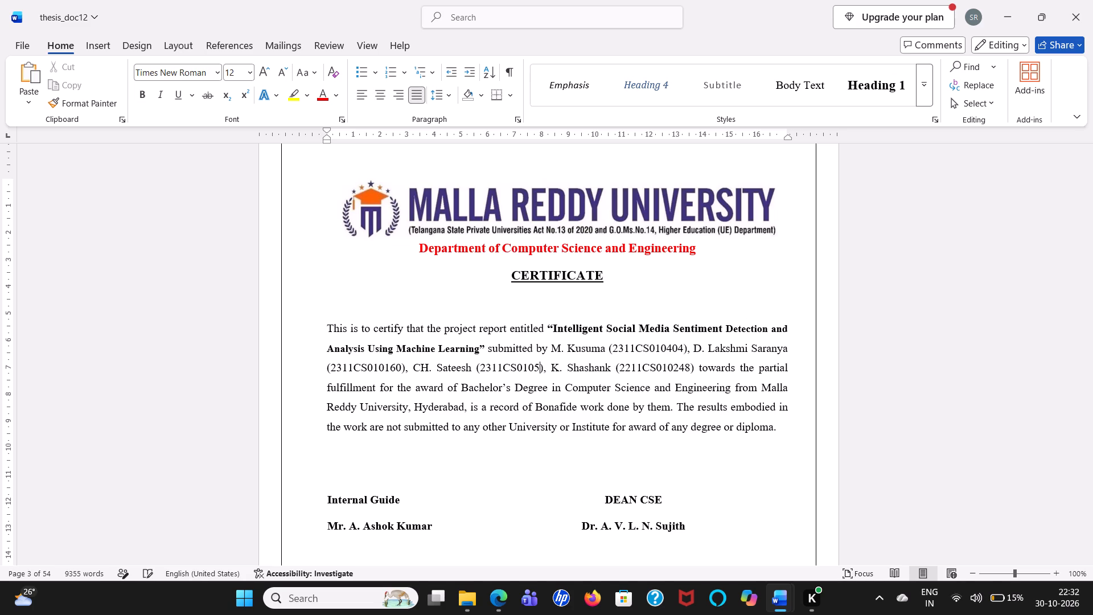
key(BackSpace)
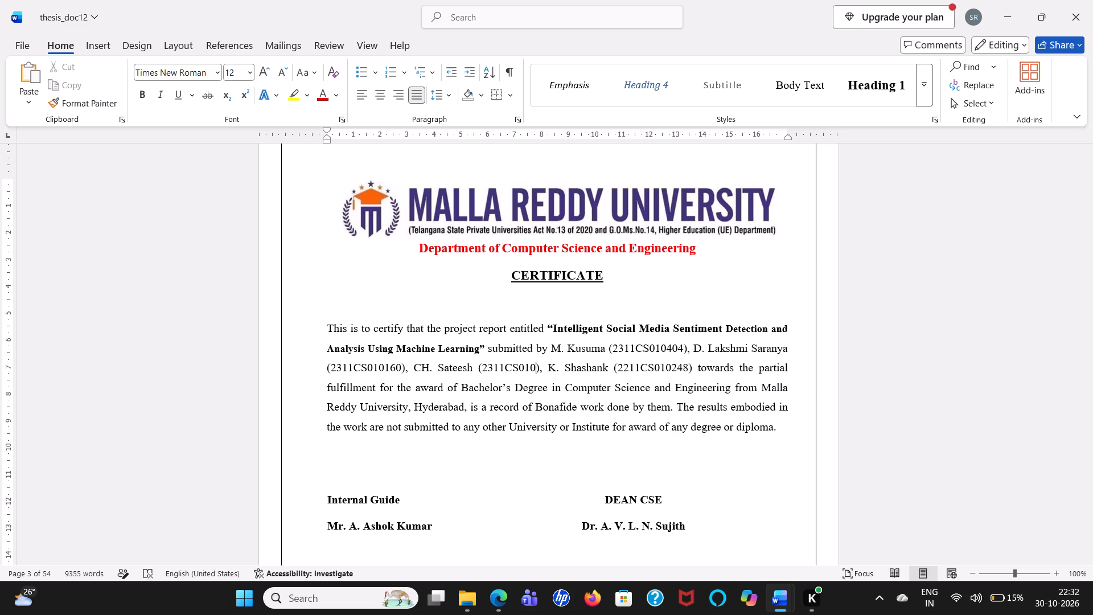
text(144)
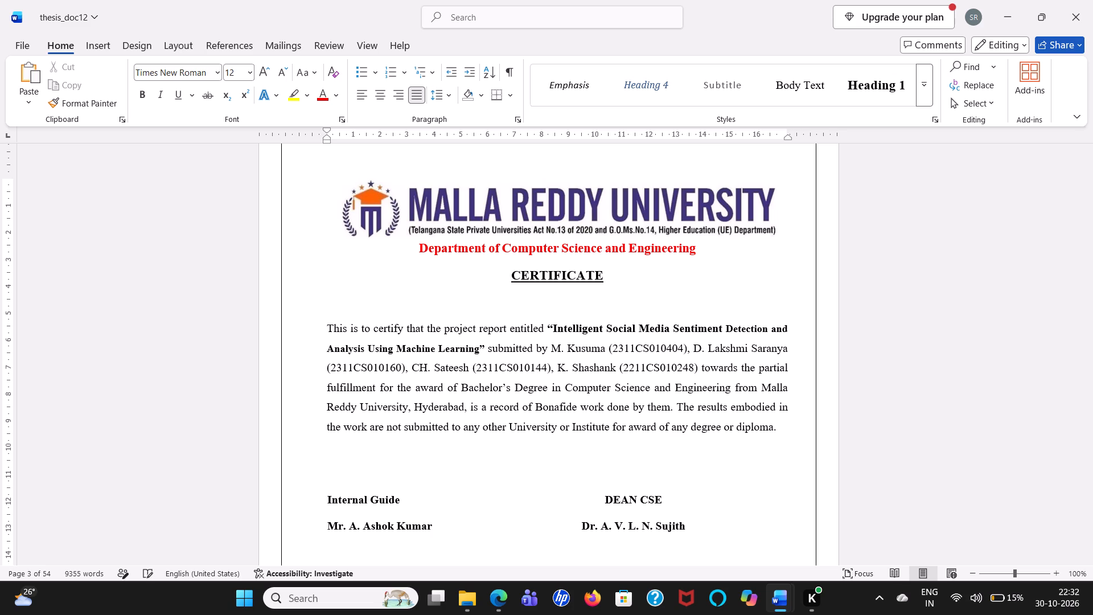
Replace the fourth student's initial and name in the Certificate paragraph with those of the fourth student listed in the Declaration.
click(615, 367)
key(BackSpace)
key(BackSpace)
key(BackSpace)
key(BackSpace)
key(BackSpace)
key(BackSpace)
key(BackSpace)
key(BackSpace)
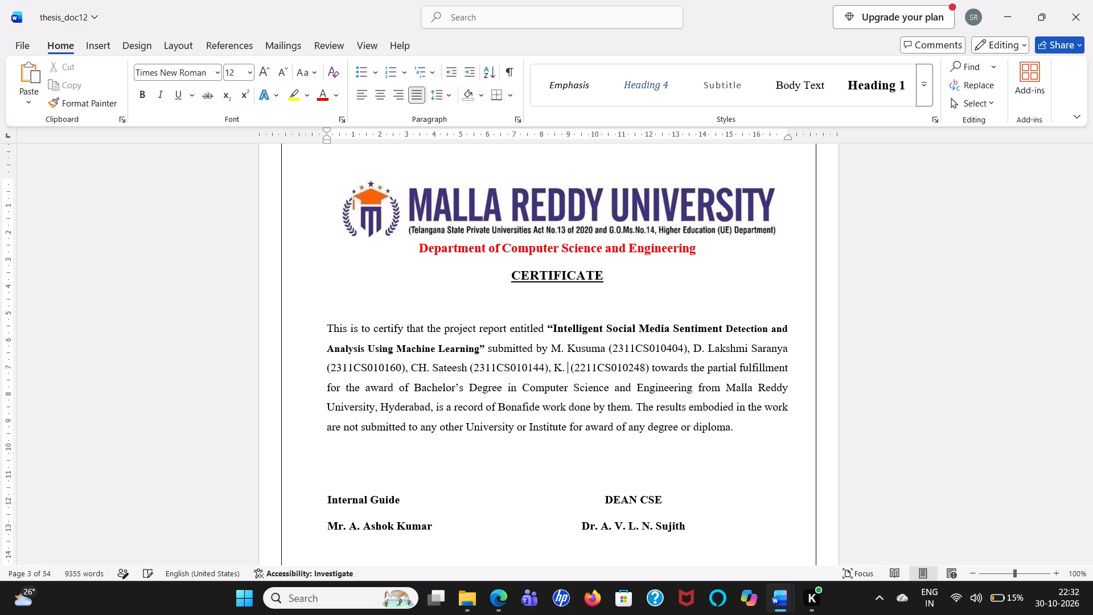
key(BackSpace)
key(BackSpace)
key(BackSpace)
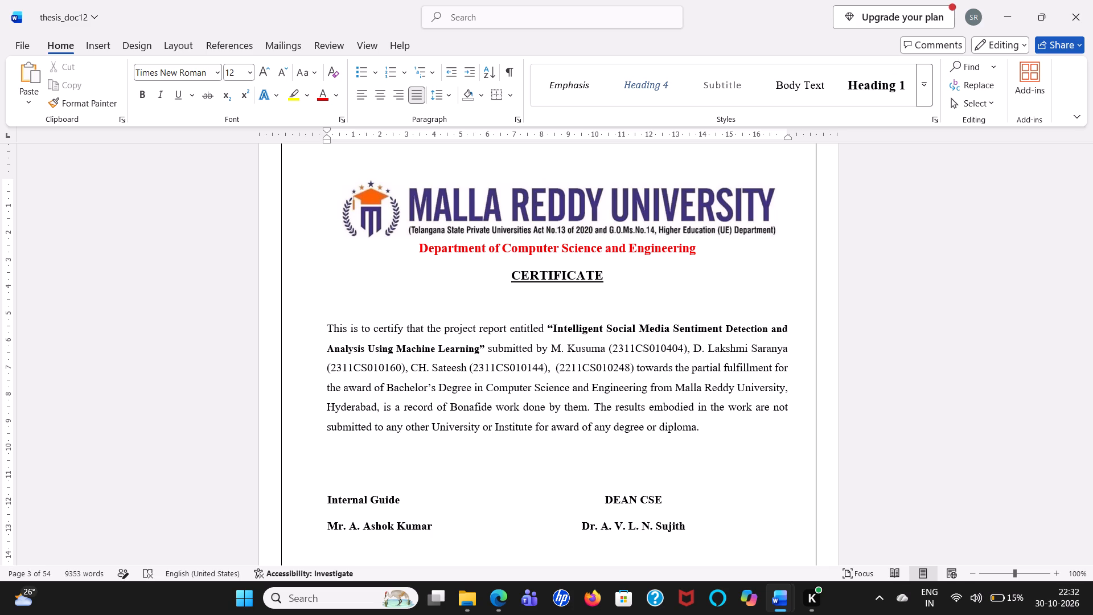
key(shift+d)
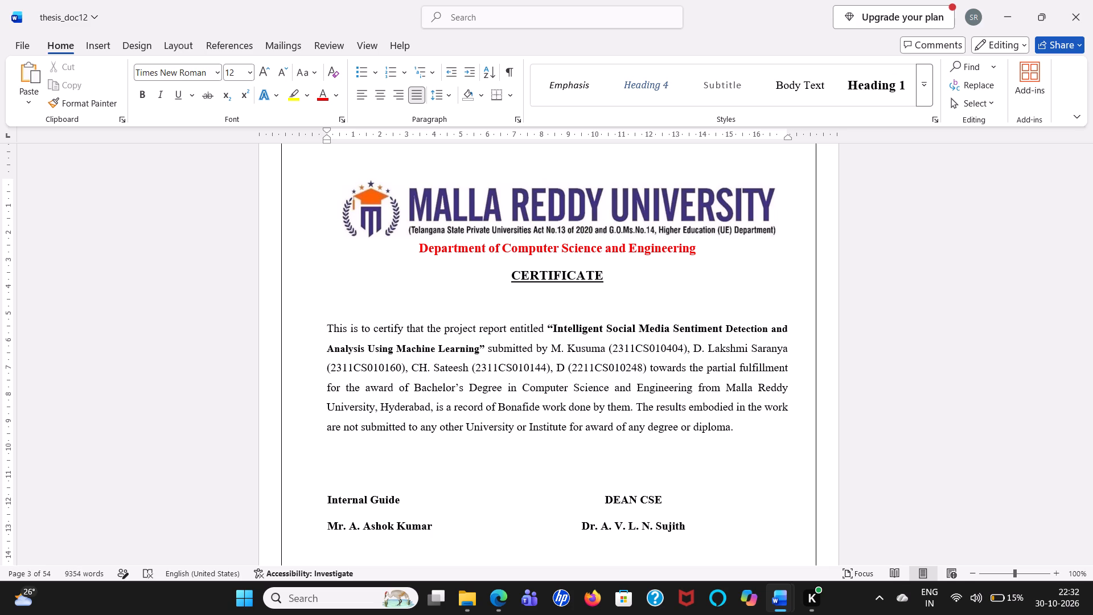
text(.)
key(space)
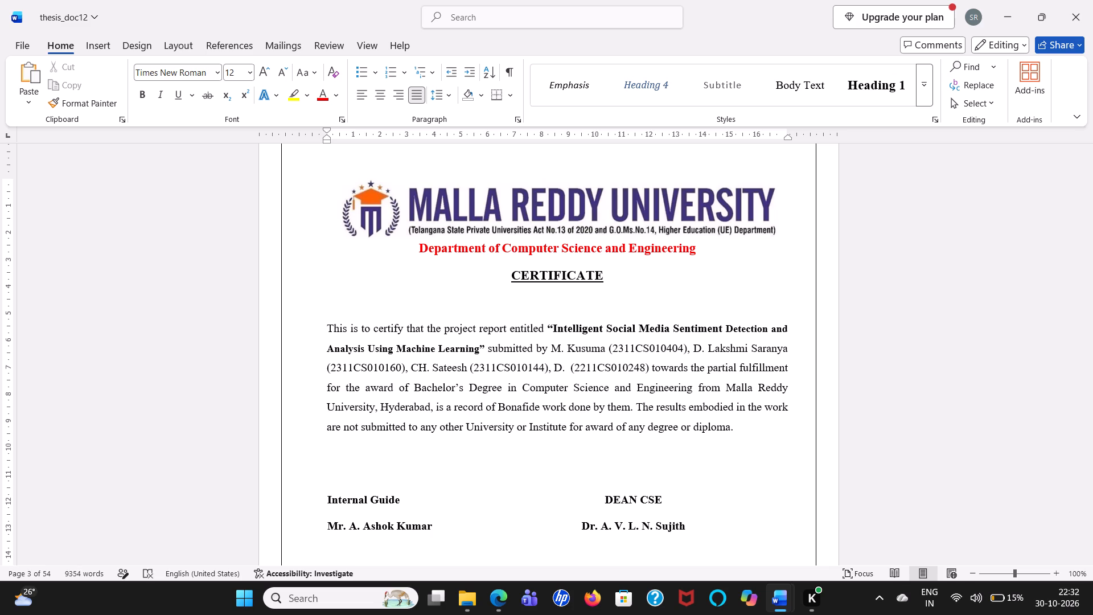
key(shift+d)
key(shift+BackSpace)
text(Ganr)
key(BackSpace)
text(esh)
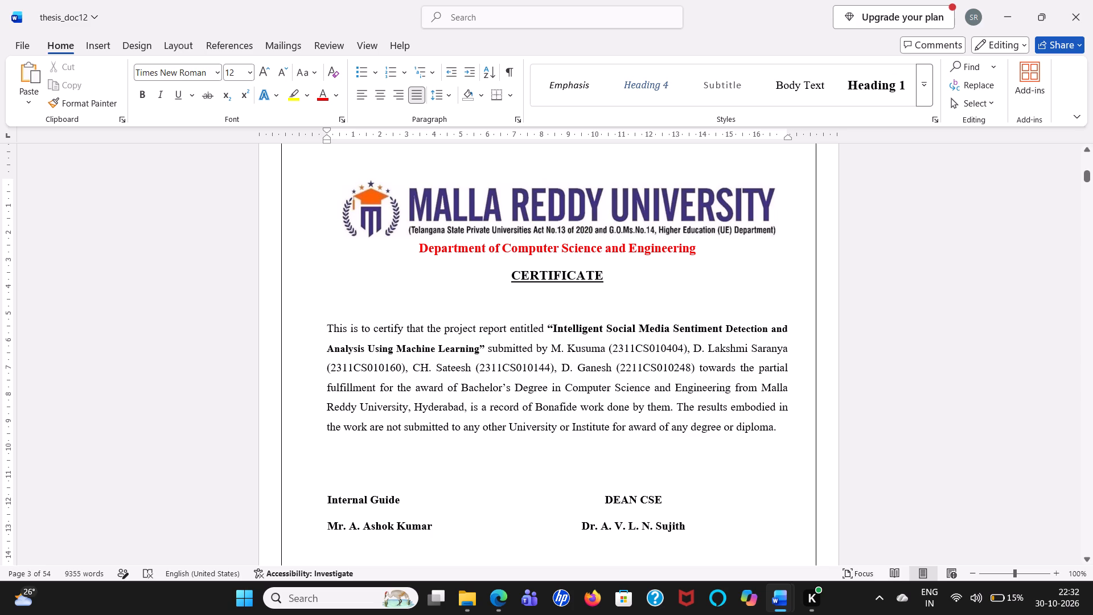
Replace the fourth student's roll number in the Certificate by reusing the first student's number and changing its last three digits to match the Declaration.
click(690, 371)
key(BackSpace)
key(BackSpace)
key(BackSpace)
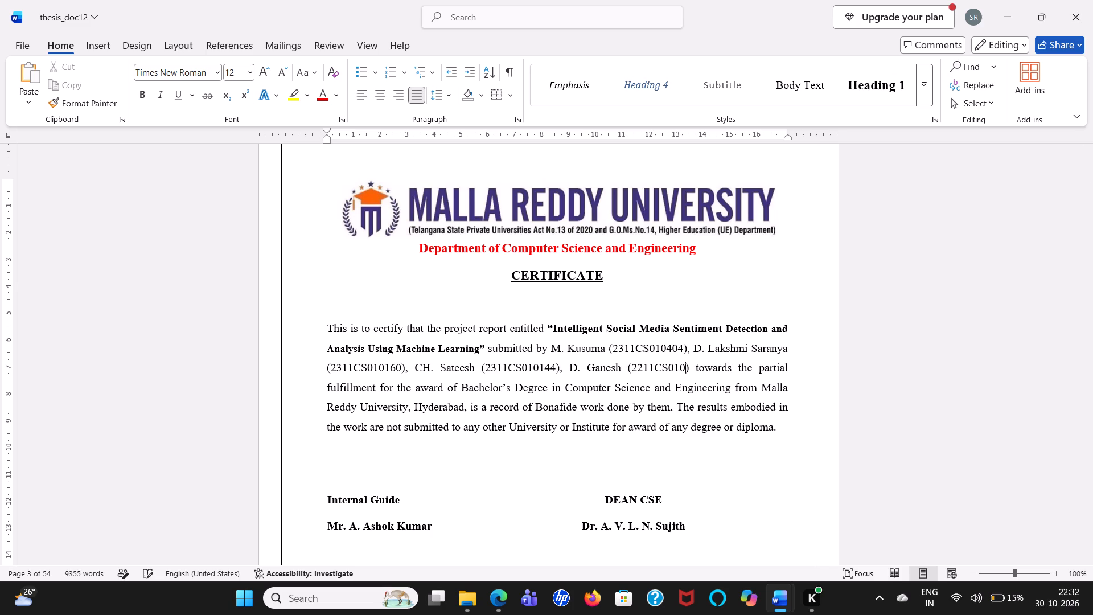
key(BackSpace)
key(BackSpace)
key(BackSpace)
key(BackSpace)
key(BackSpace)
key(BackSpace)
key(BackSpace)
key(BackSpace)
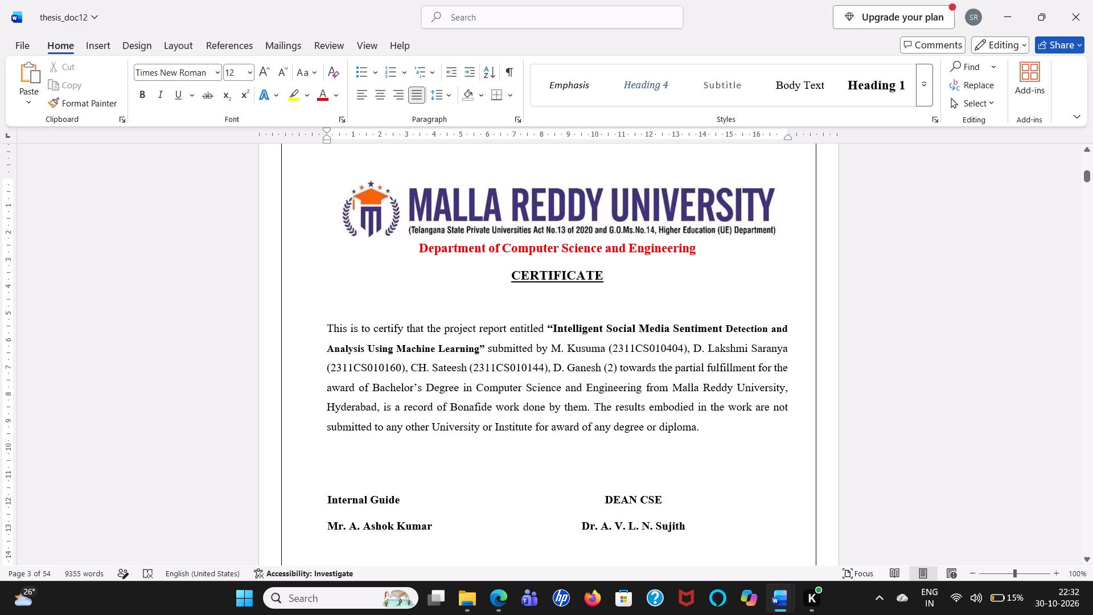
drag(682, 347, 610, 351)
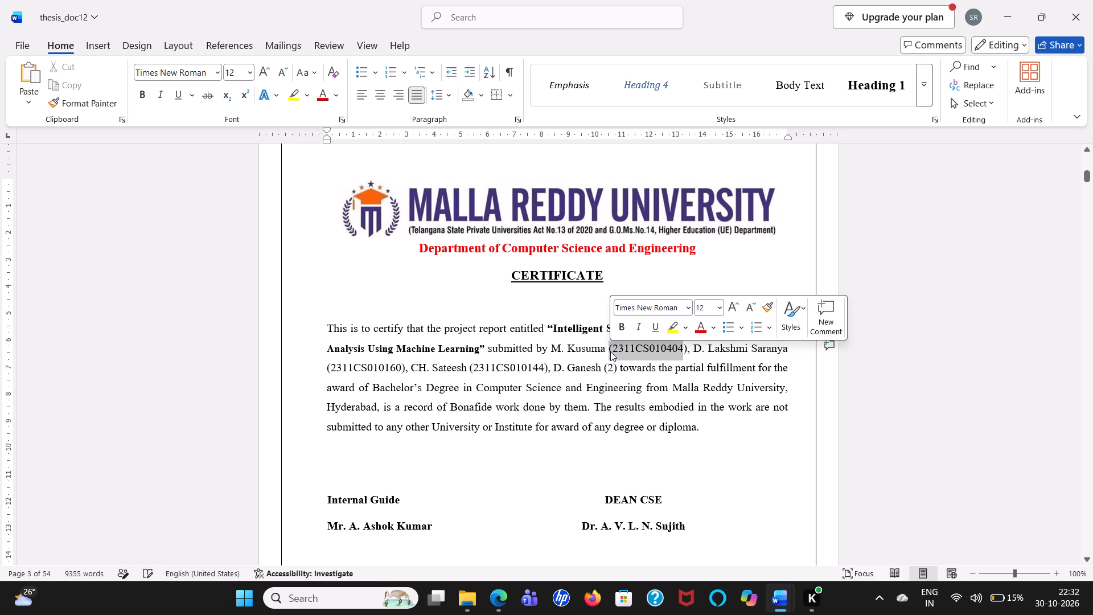
key(ctrl+c)
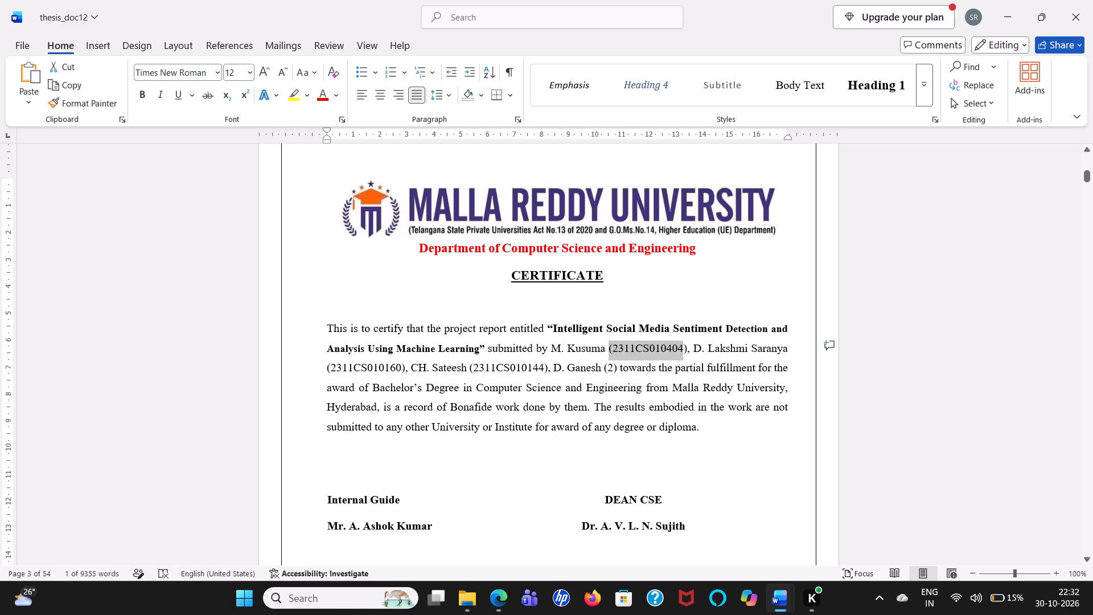
click(610, 369)
drag(610, 369, 606, 369)
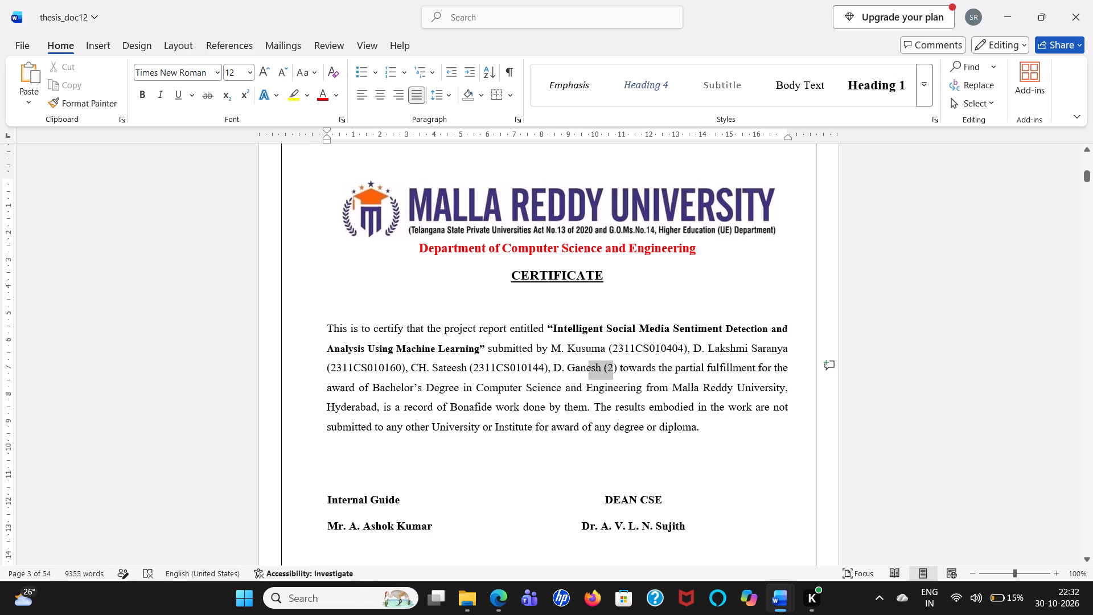
drag(606, 369, 605, 369)
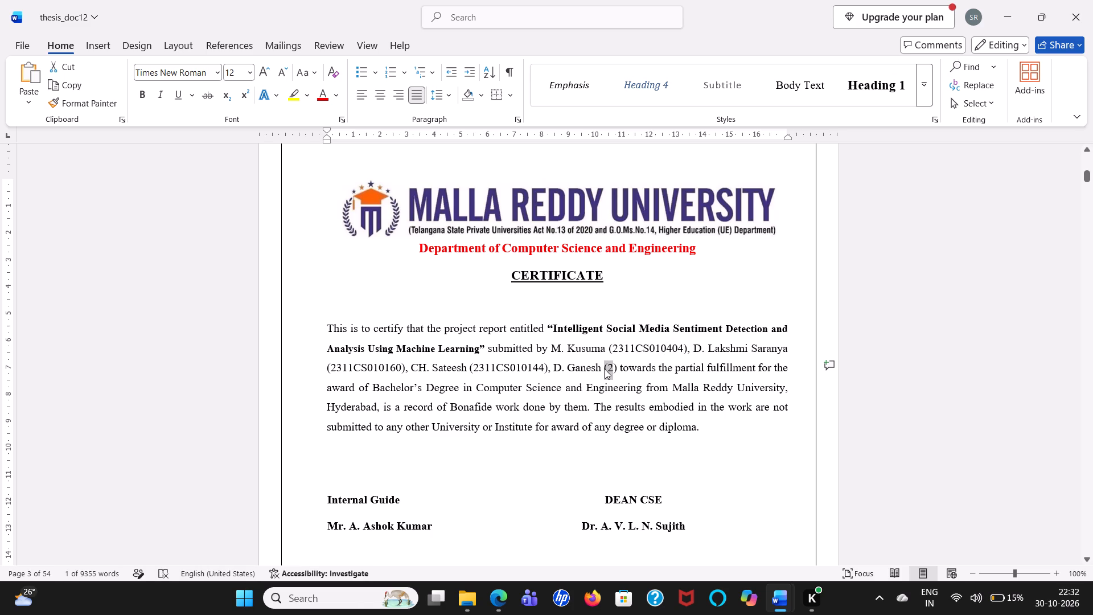
key(ctrl+v)
key(BackSpace)
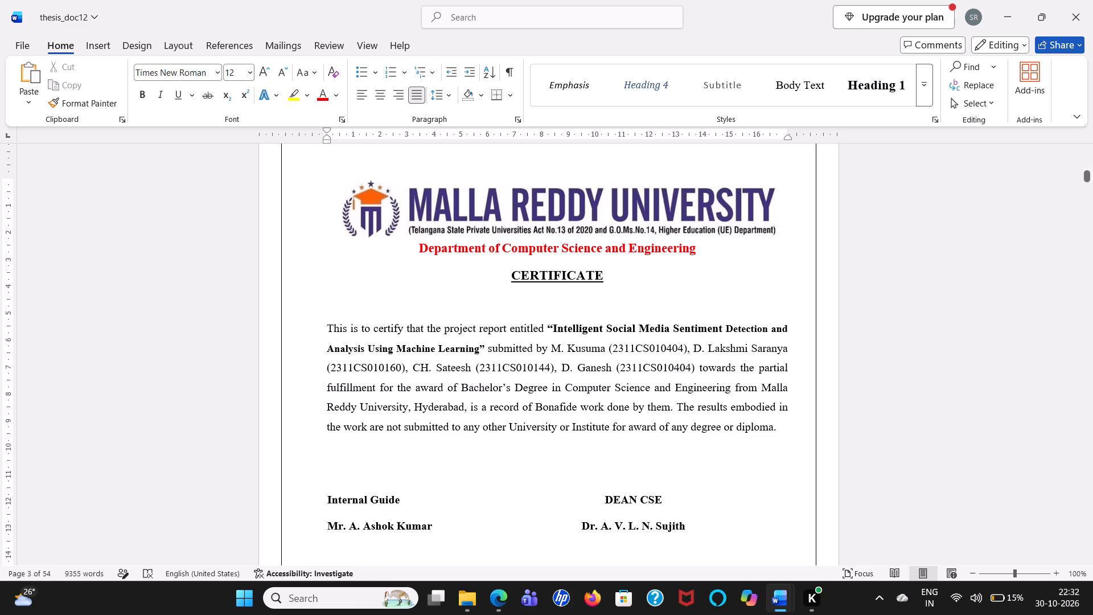
key(BackSpace)
key(BackSpace)
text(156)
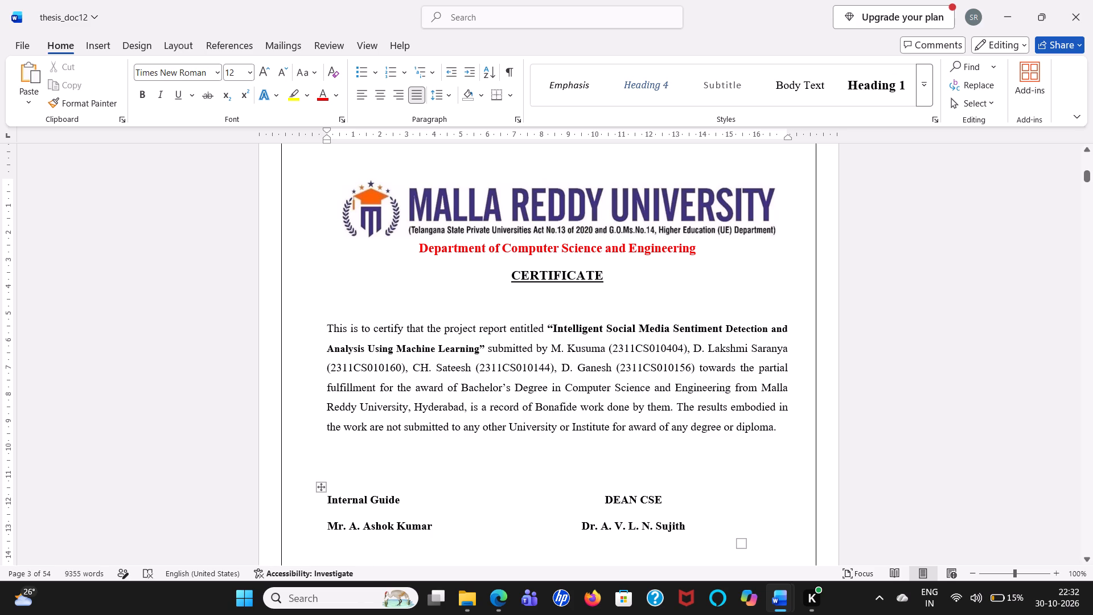
Widen the Internal Guide and DEAN CSE signature table so the DEAN CSE column shifts toward the page's right border.
click(646, 497)
drag(739, 543, 759, 538)
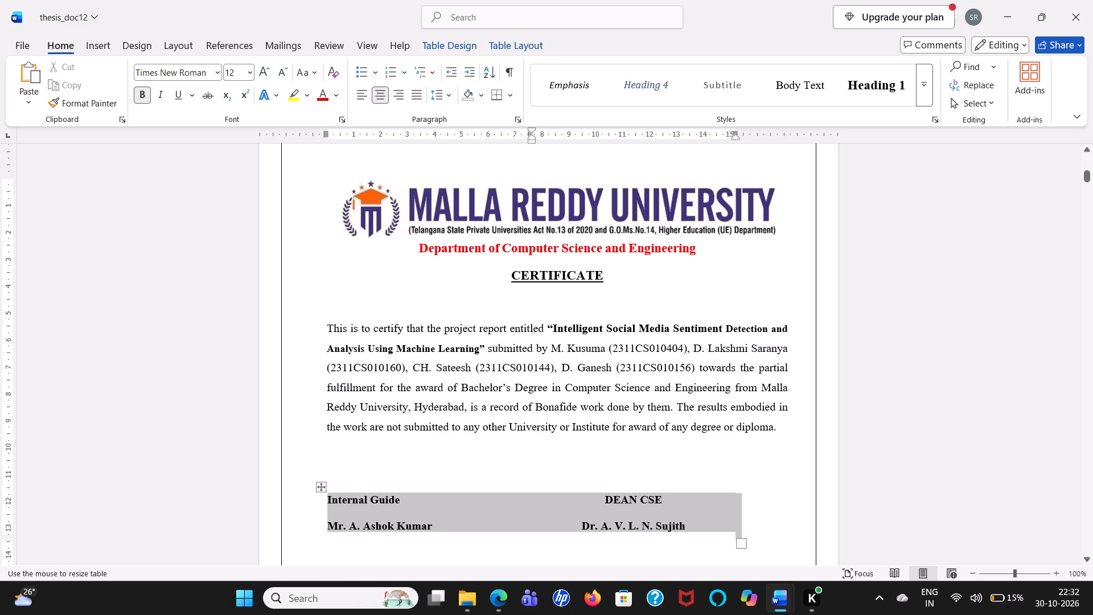
drag(759, 538, 802, 538)
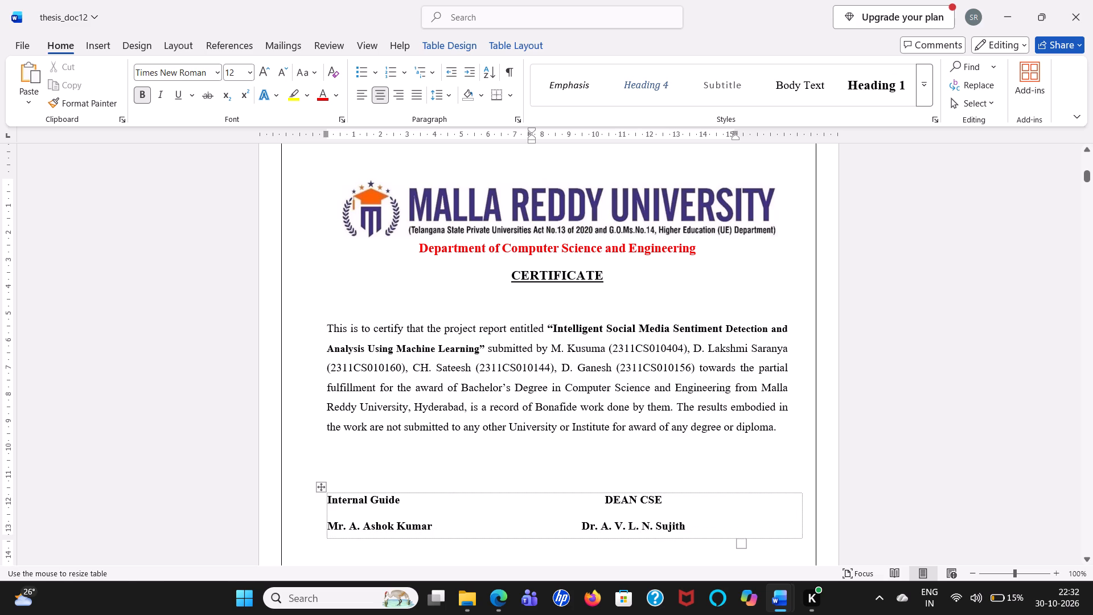
drag(802, 538, 803, 540)
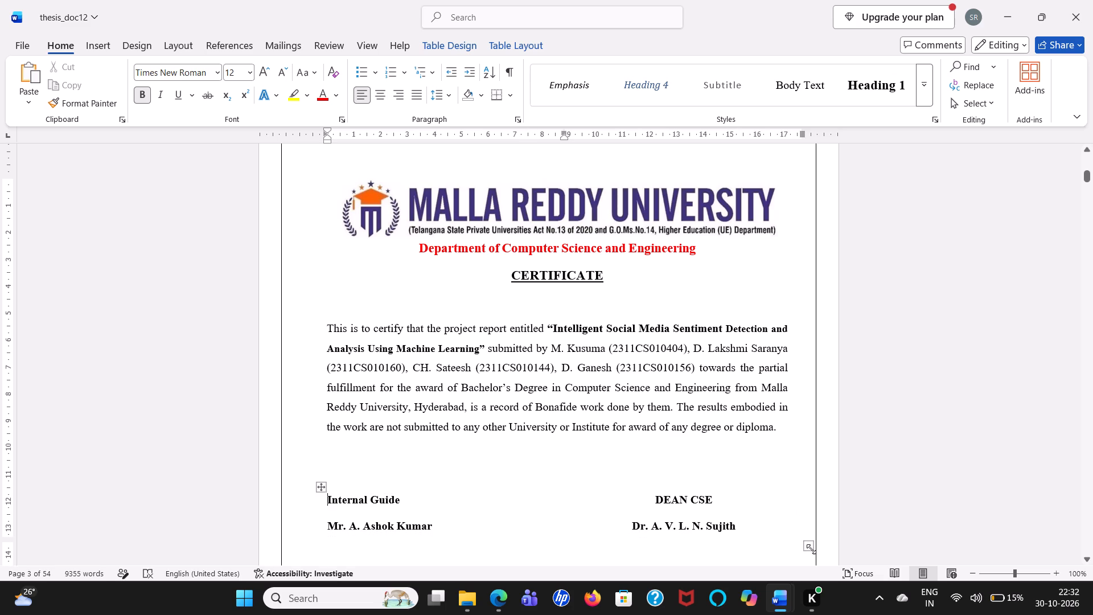
drag(811, 549, 827, 547)
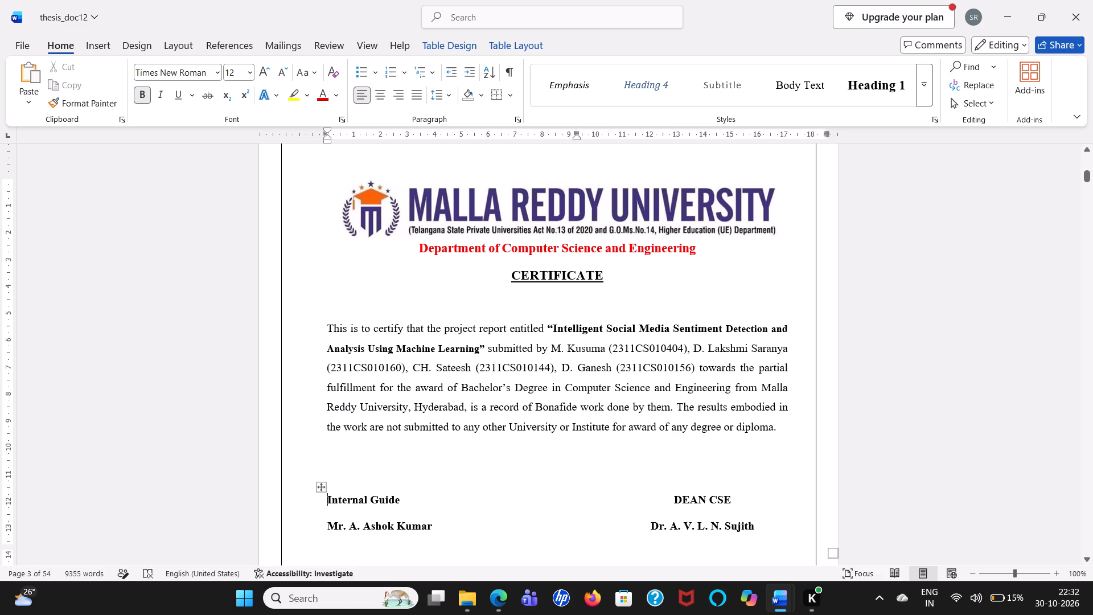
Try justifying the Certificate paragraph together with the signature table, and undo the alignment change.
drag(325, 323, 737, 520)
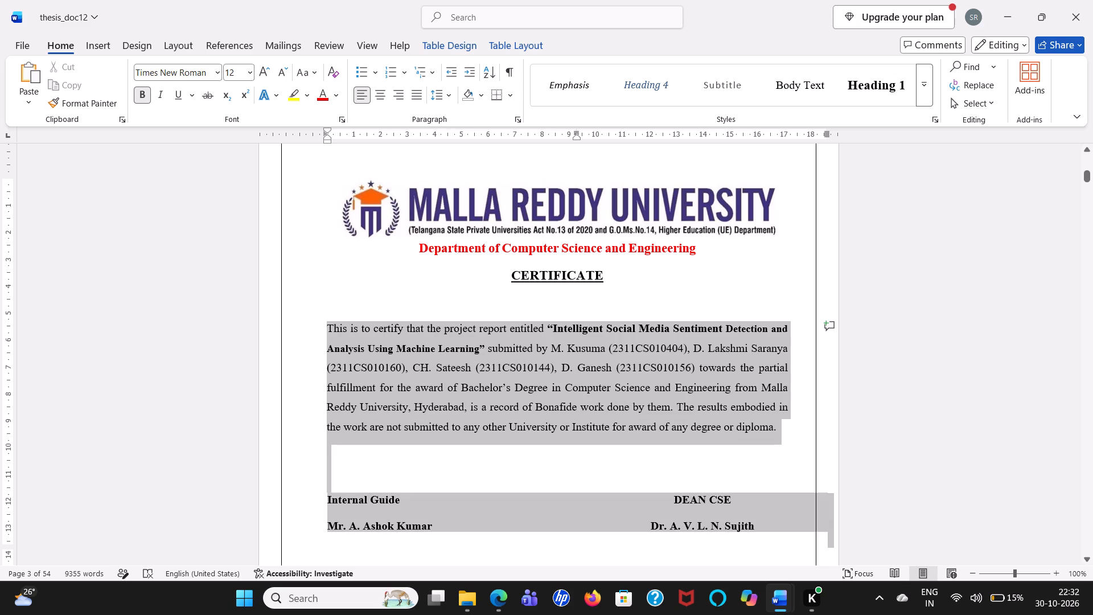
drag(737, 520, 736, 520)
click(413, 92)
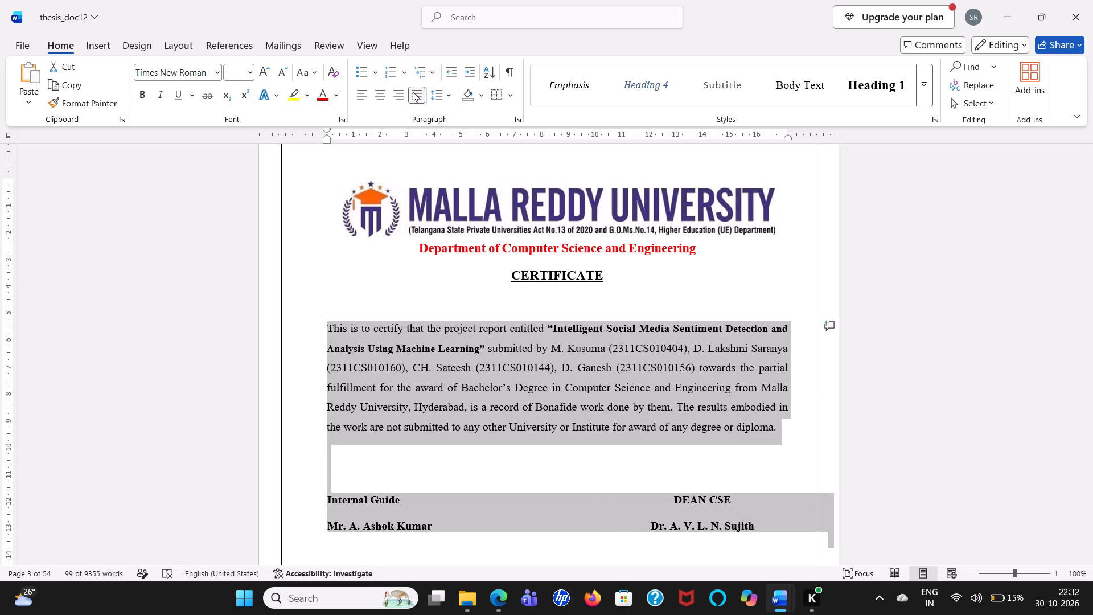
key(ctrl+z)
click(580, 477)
Justify the Certificate body paragraph and the blank line below it, leaving the signature table out.
drag(326, 325, 782, 425)
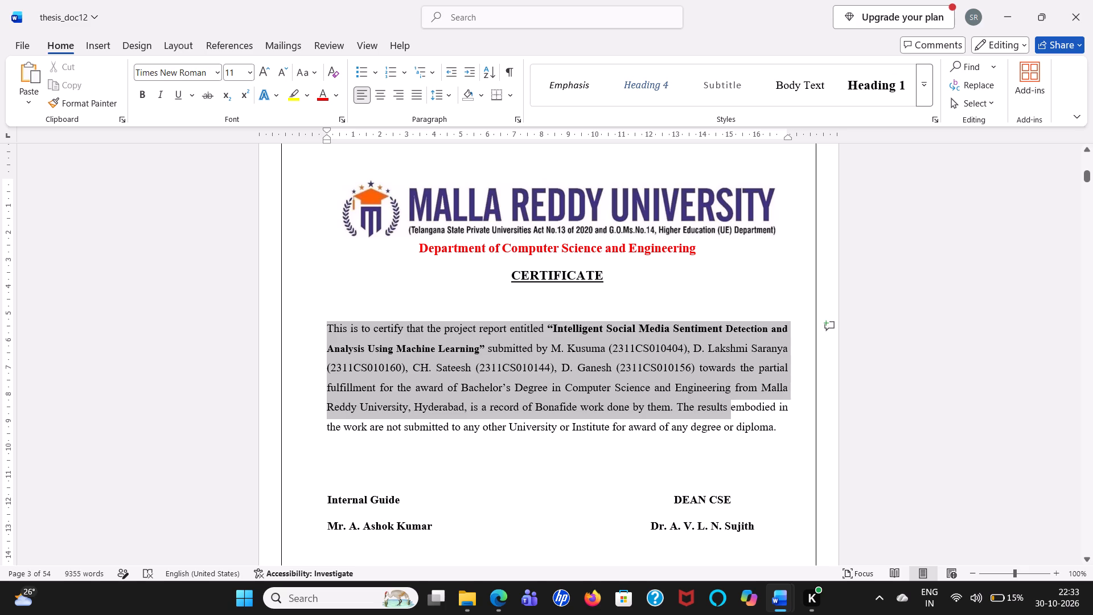
drag(782, 425, 810, 446)
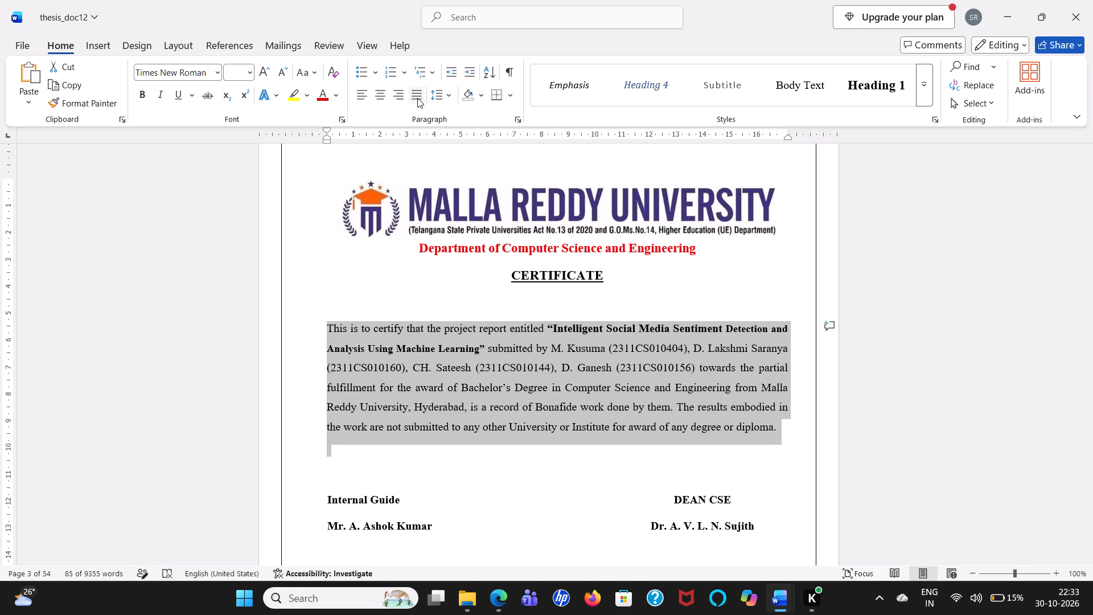
click(417, 98)
click(417, 98)
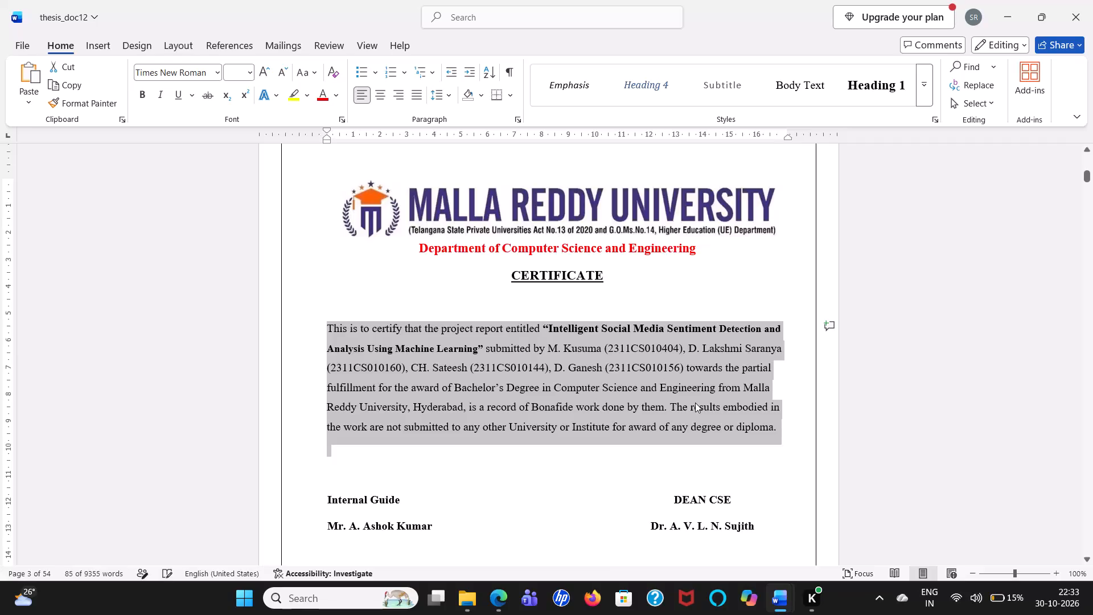
scroll(695, 403, down, 1)
scroll(695, 403, up, 1)
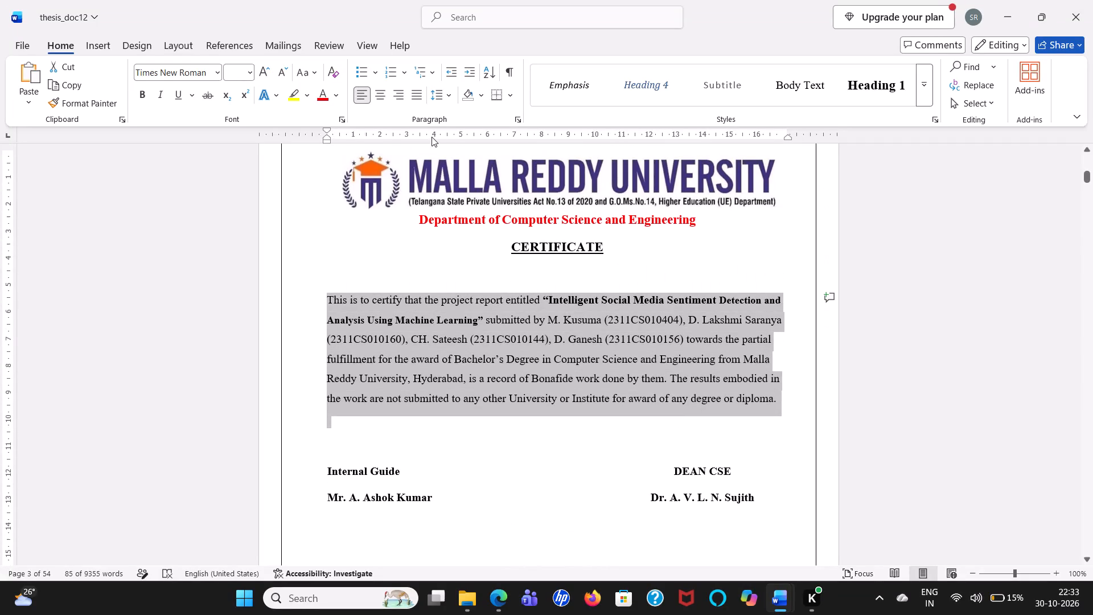
click(417, 97)
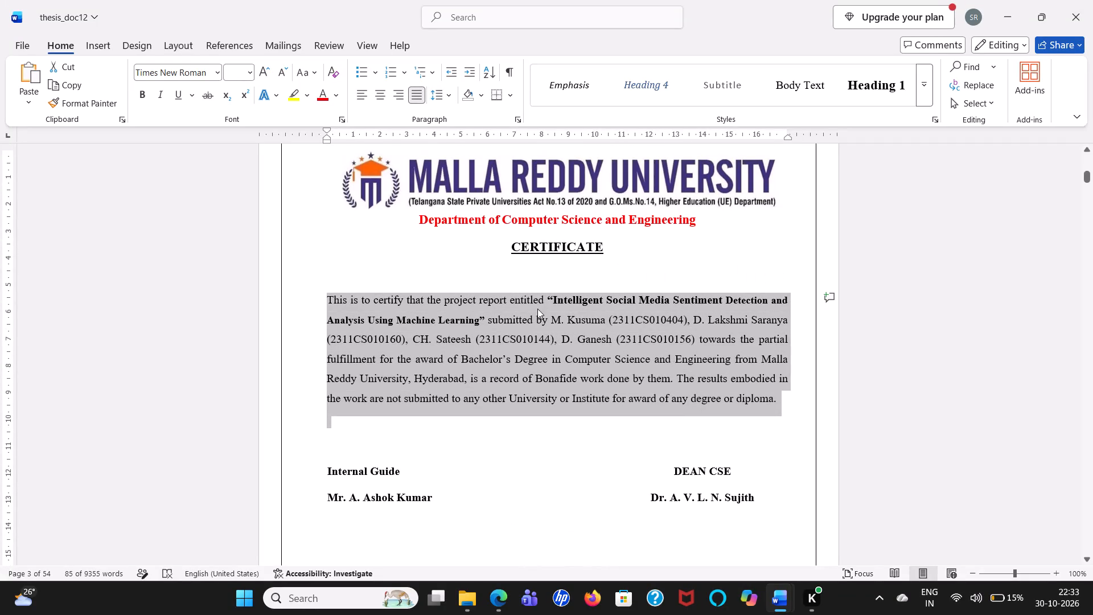
click(767, 455)
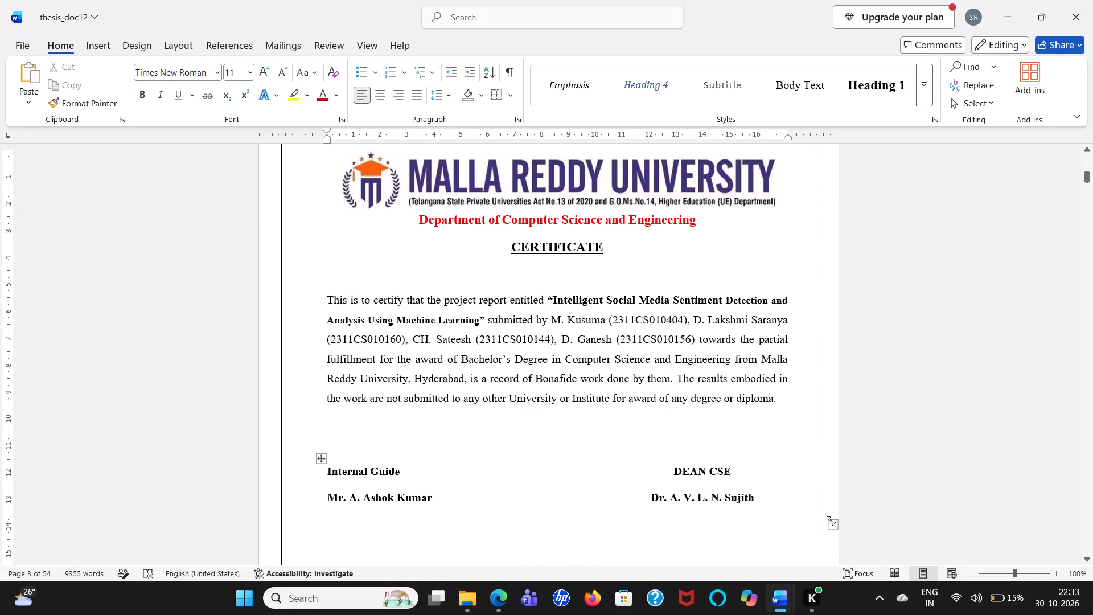
Resize the signature table slightly narrower to end near the page's right border, and make it taller.
drag(831, 524, 822, 542)
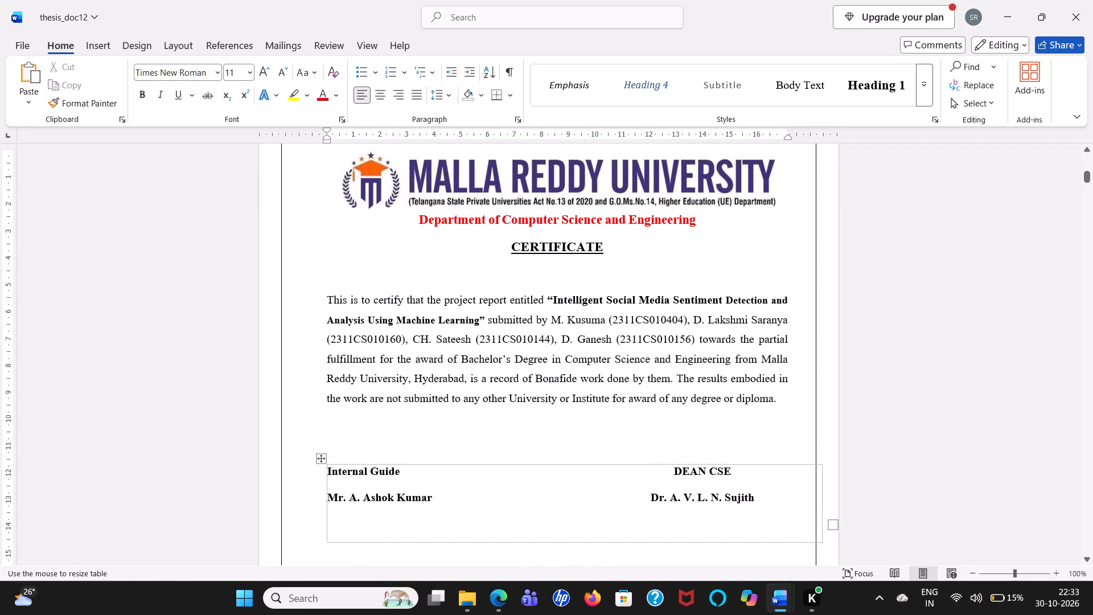
drag(822, 542, 813, 546)
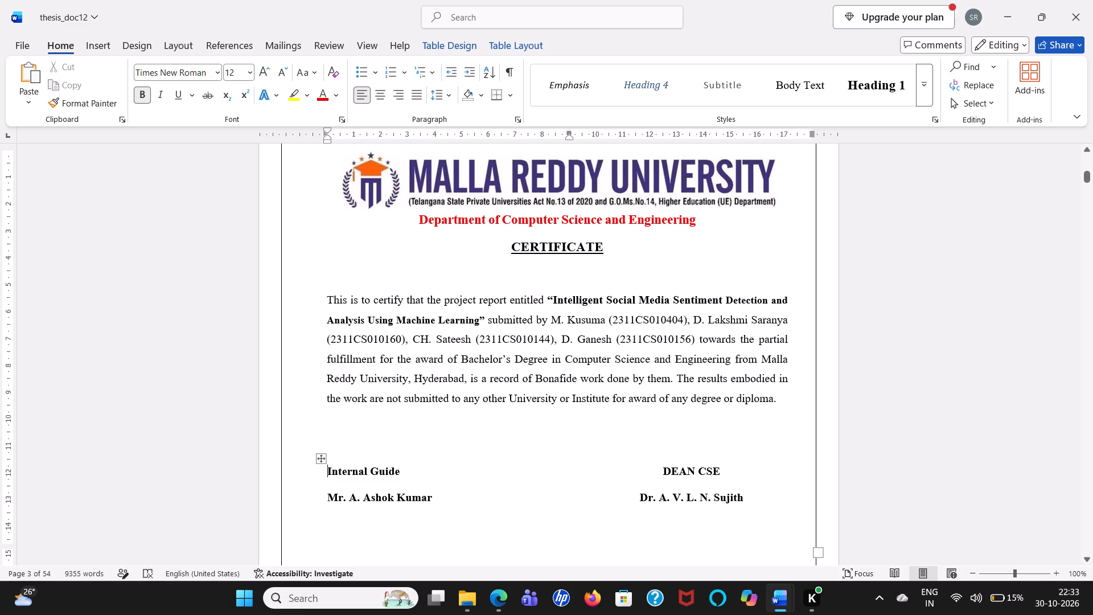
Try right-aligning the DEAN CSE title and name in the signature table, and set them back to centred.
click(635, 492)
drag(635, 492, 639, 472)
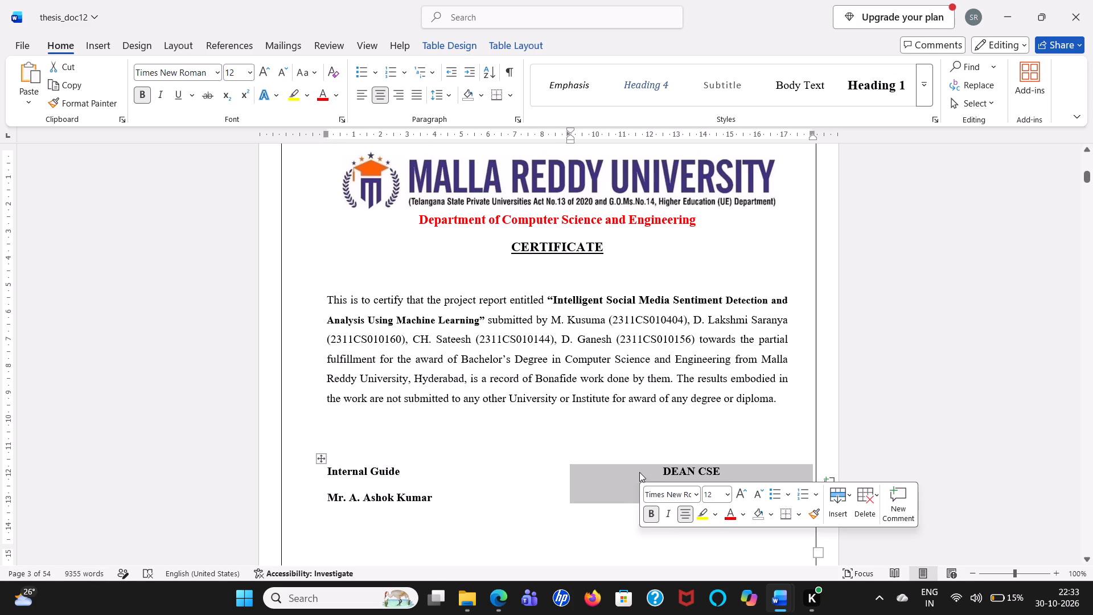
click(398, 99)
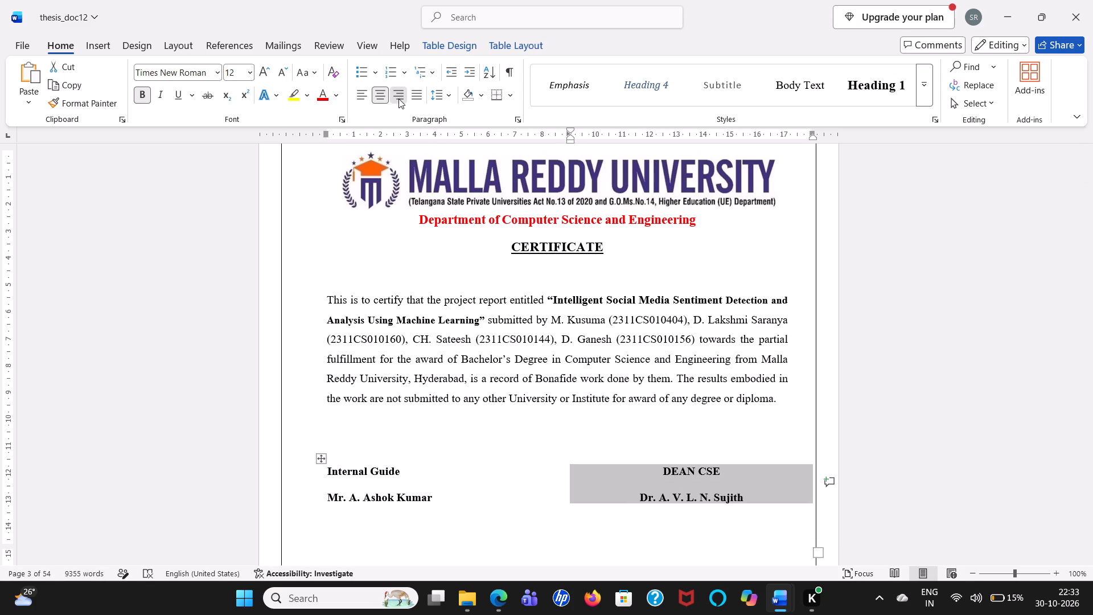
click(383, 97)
Replace the name under Internal Guide in the Certificate's signature table with the thesis's own guide's initials and name, keeping the title before it.
click(368, 474)
scroll(515, 461, down, 2)
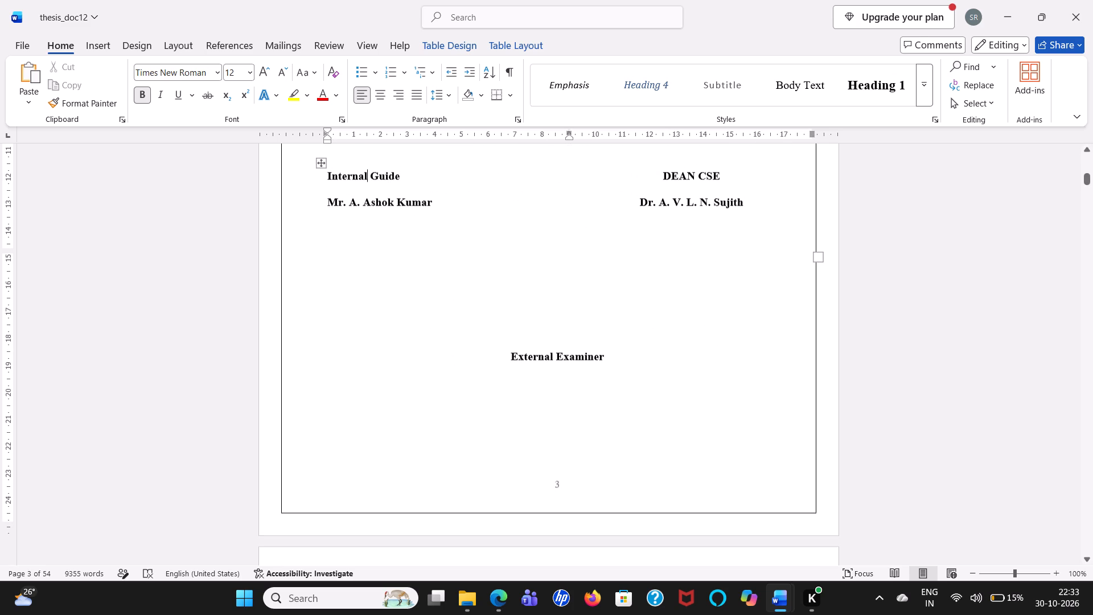
click(439, 202)
key(BackSpace)
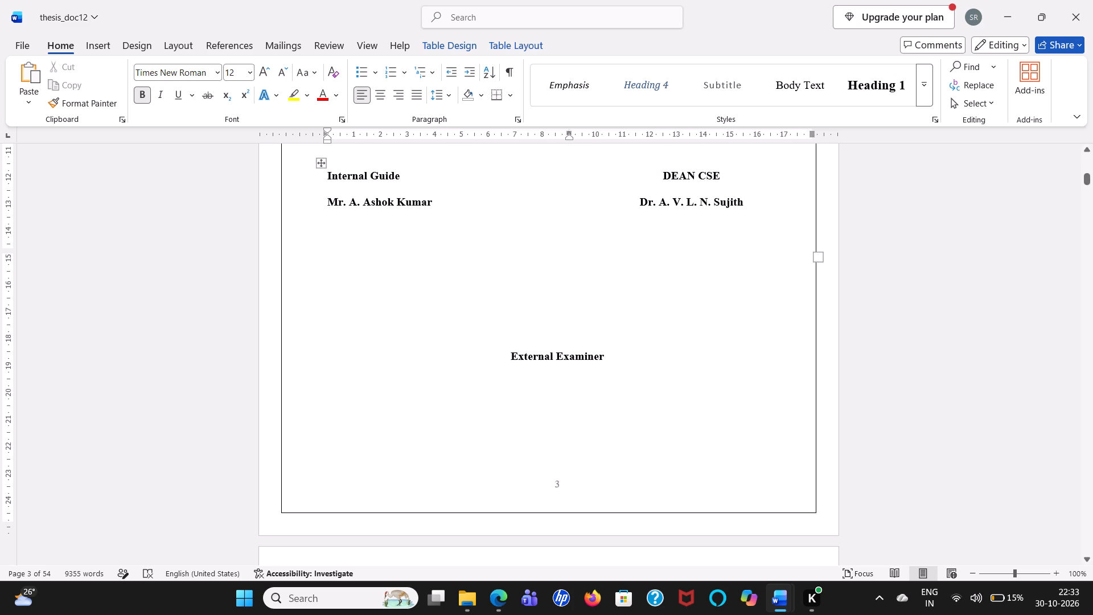
key(BackSpace)
key(BackSpace)
key(BackSpace)
key(BackSpace)
key(BackSpace)
key(BackSpace)
key(BackSpace)
key(BackSpace)
key(BackSpace)
key(BackSpace)
key(BackSpace)
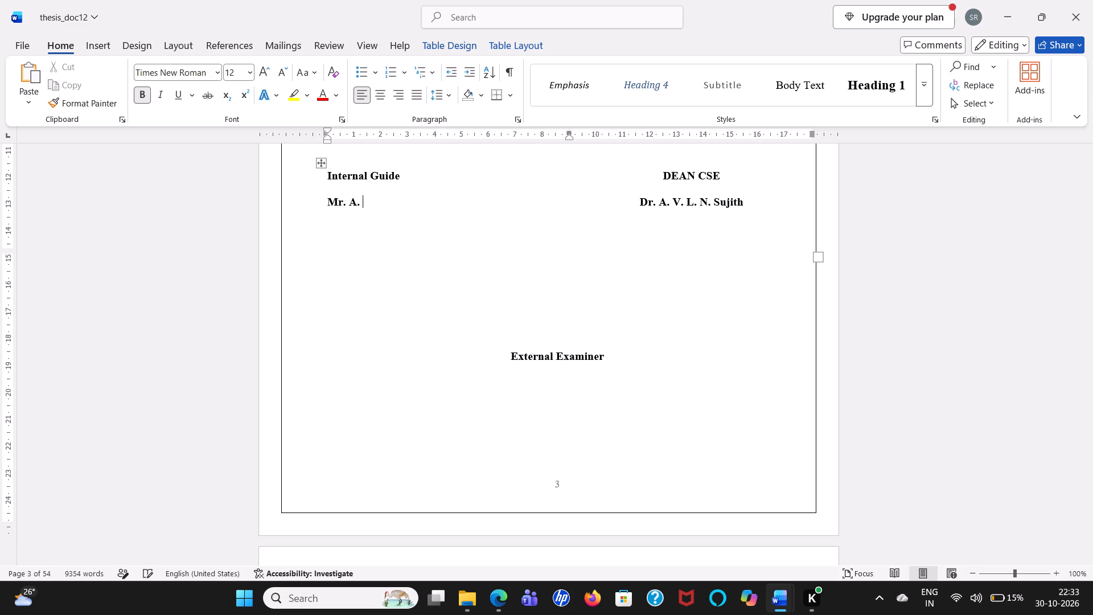
key(BackSpace)
key(BackSpace)
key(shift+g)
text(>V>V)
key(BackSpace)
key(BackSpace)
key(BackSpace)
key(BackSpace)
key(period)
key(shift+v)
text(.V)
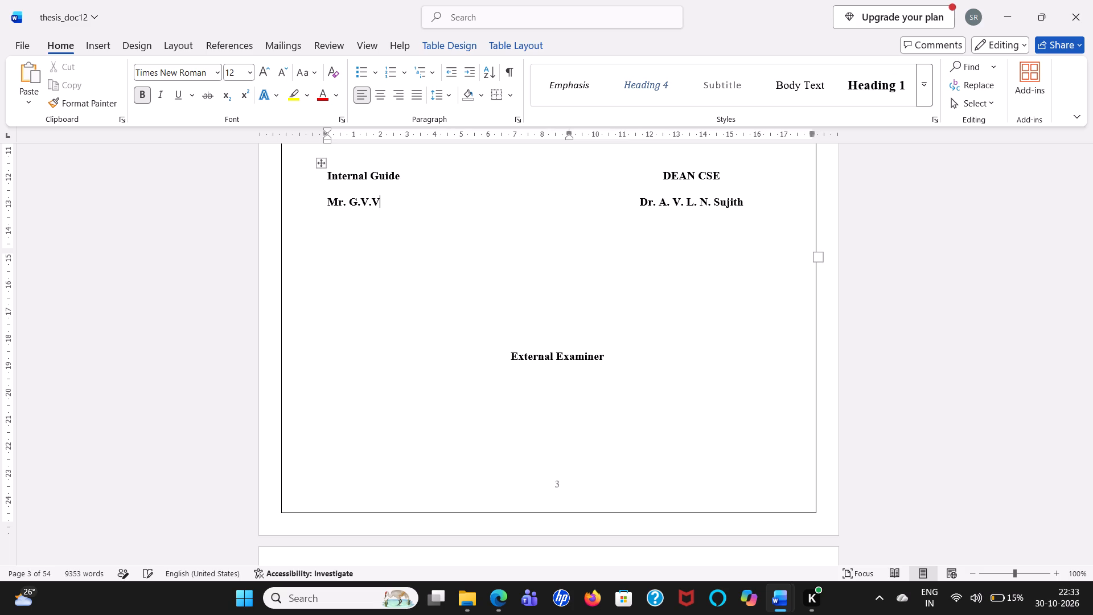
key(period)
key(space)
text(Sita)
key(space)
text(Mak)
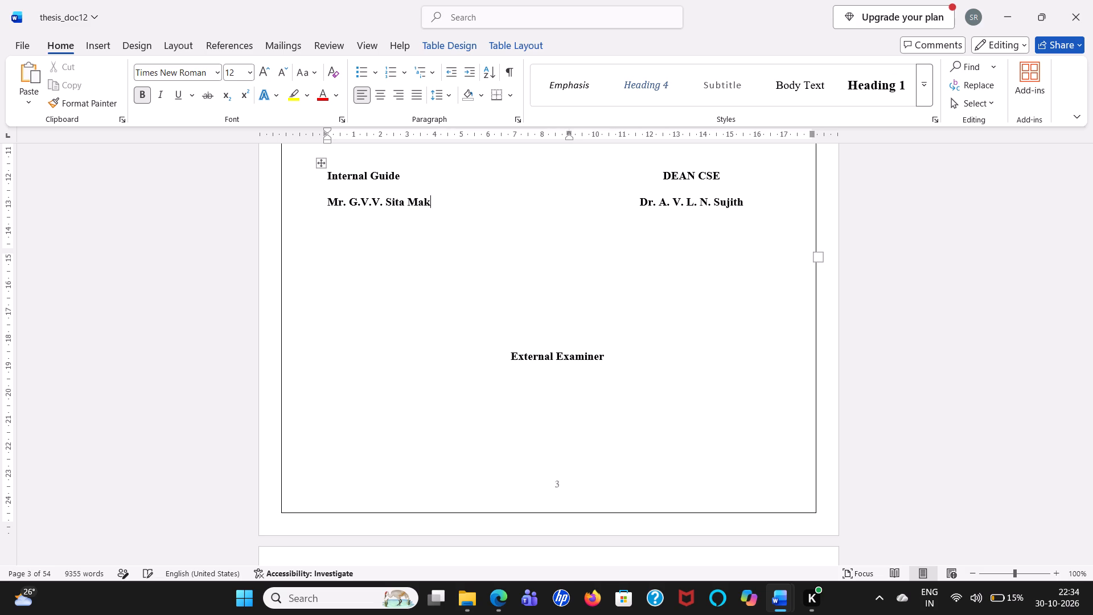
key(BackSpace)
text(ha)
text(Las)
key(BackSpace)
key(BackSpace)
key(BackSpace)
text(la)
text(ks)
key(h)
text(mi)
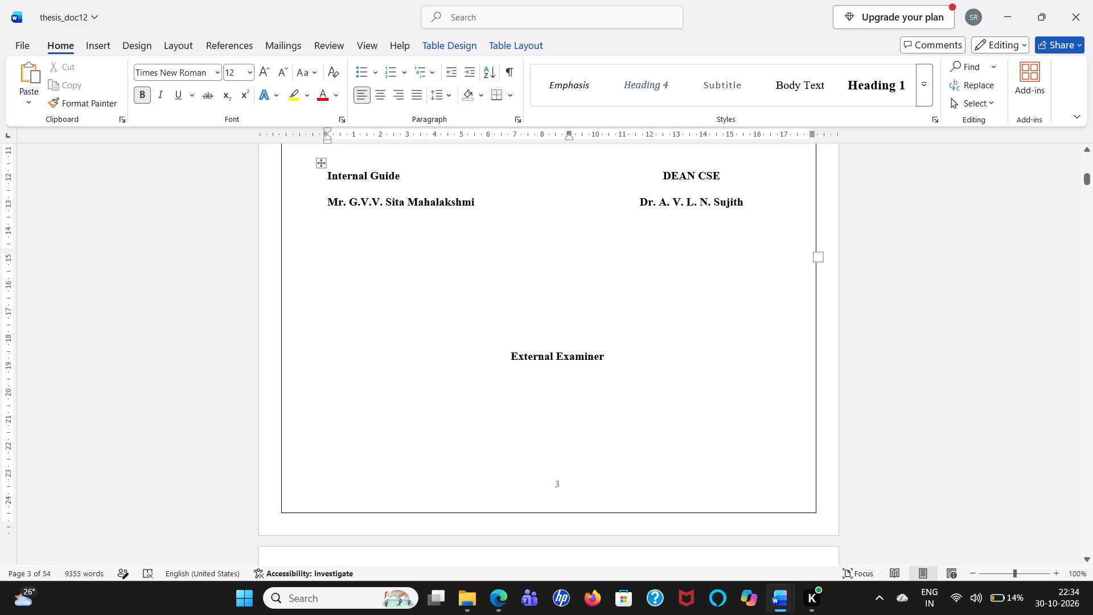
Change the internal guide's title in the signature table to "Mrs." and check over the Certificate page.
click(343, 204)
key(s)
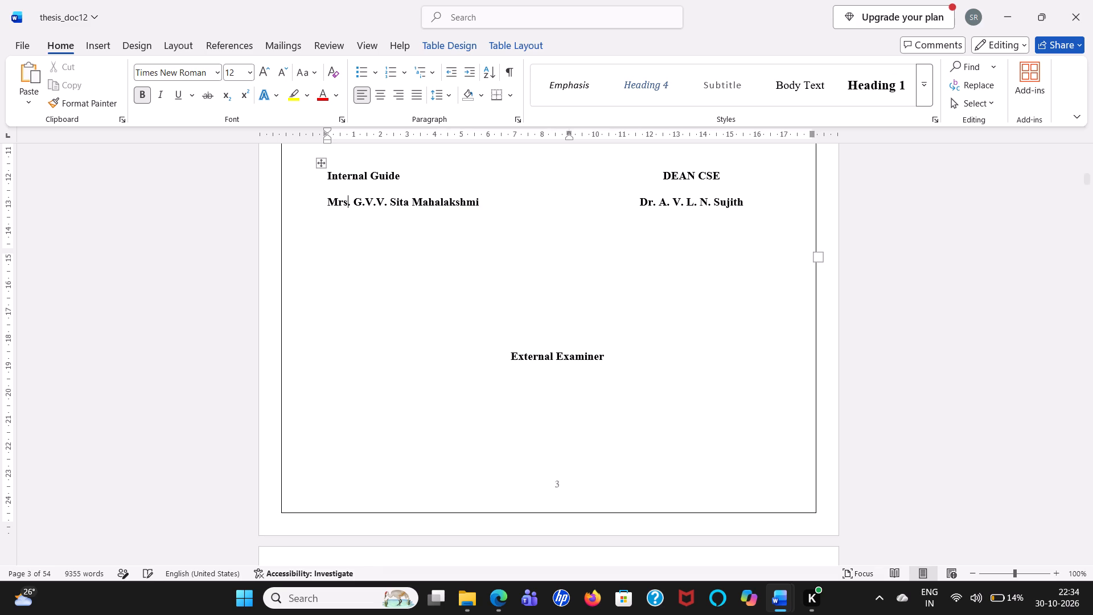
scroll(416, 291, up, 4)
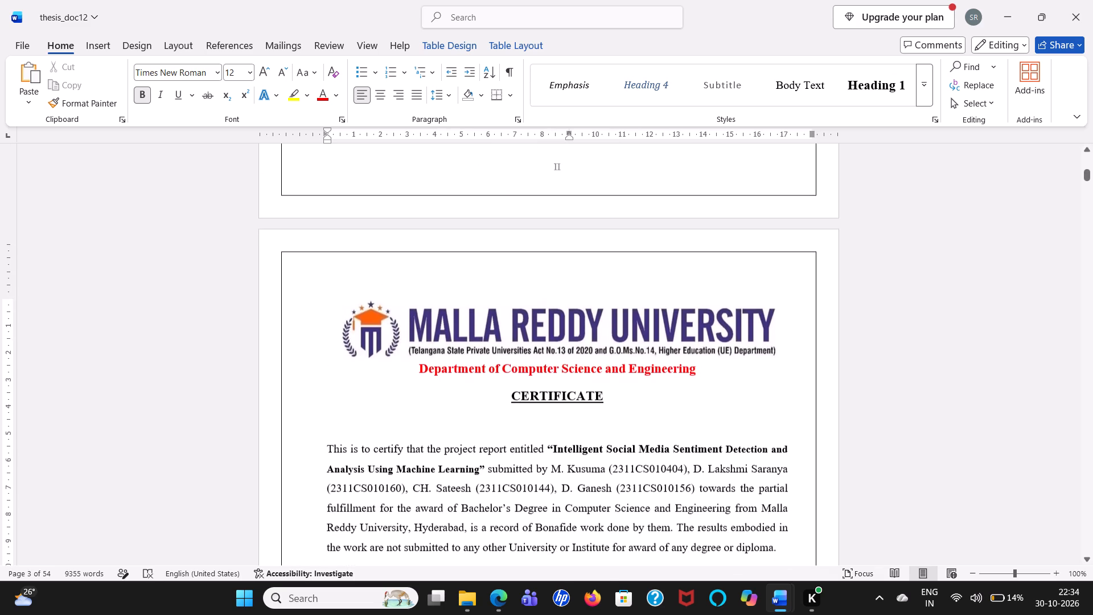
scroll(416, 291, down, 1)
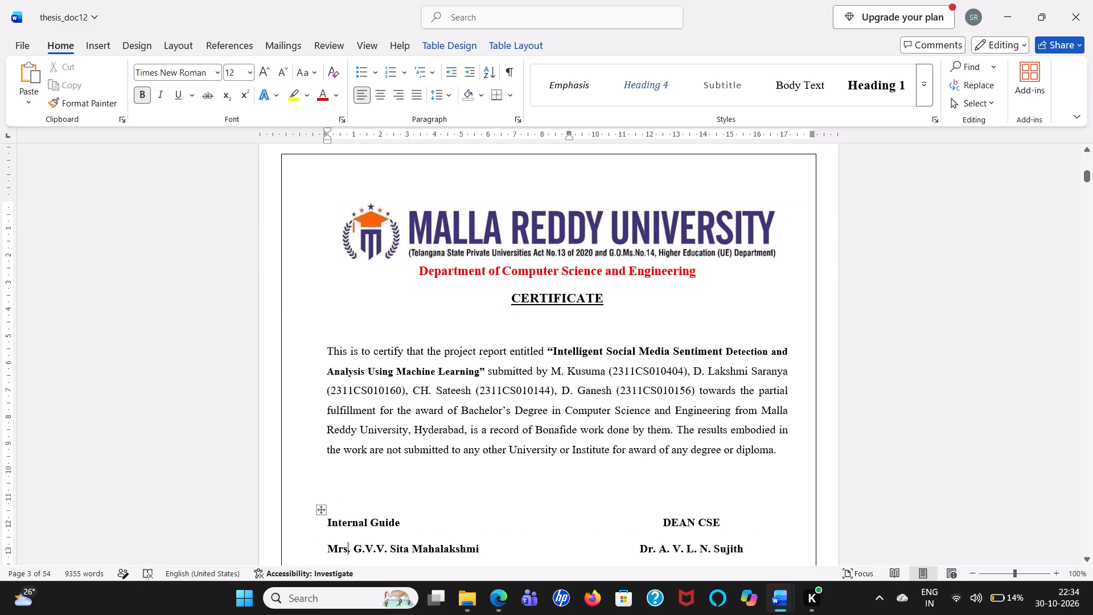
scroll(532, 387, down, 1)
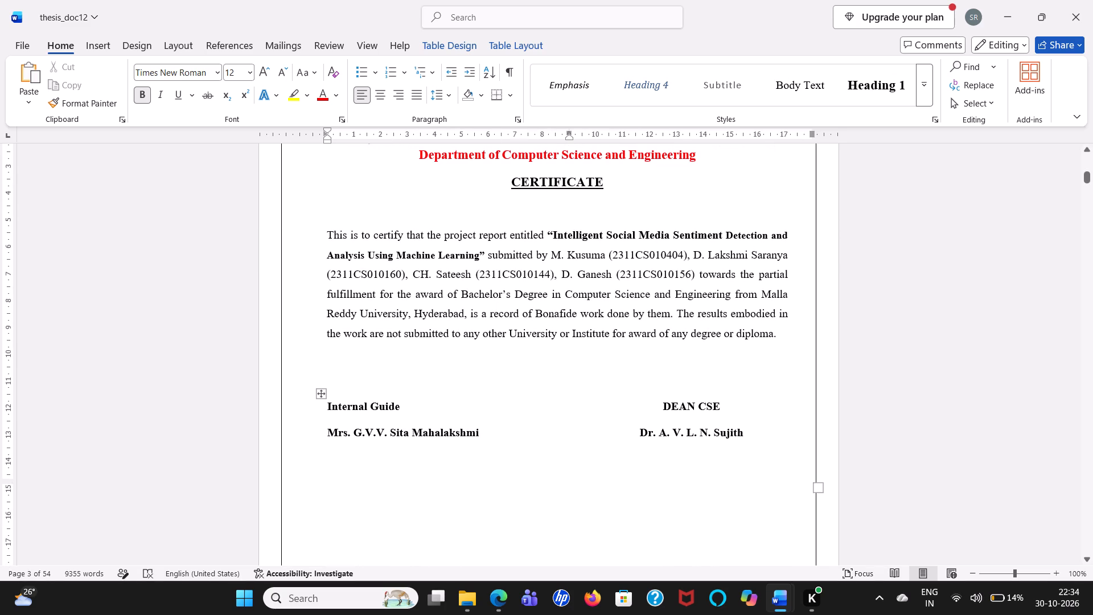
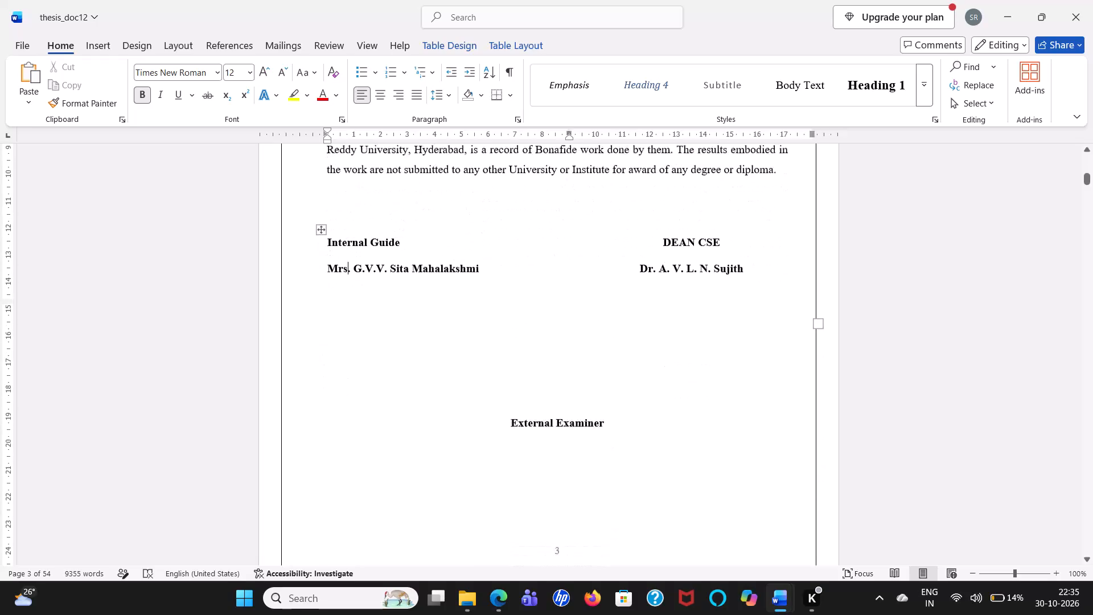
Check the student and guide details on the inner title page against those on the Certificate page.
scroll(522, 388, up, 3)
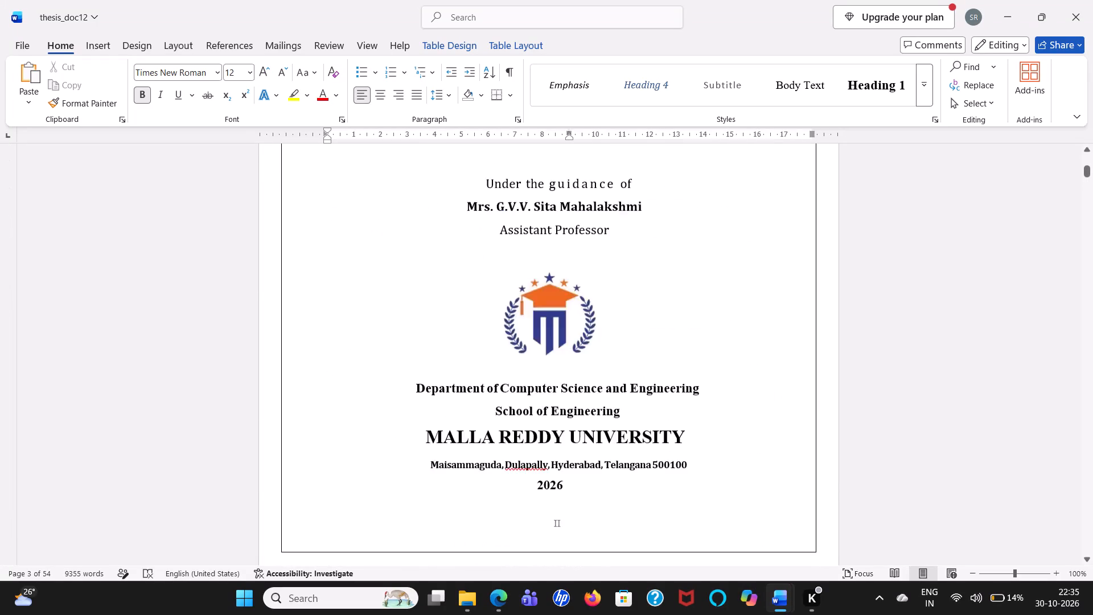
scroll(522, 388, up, 4)
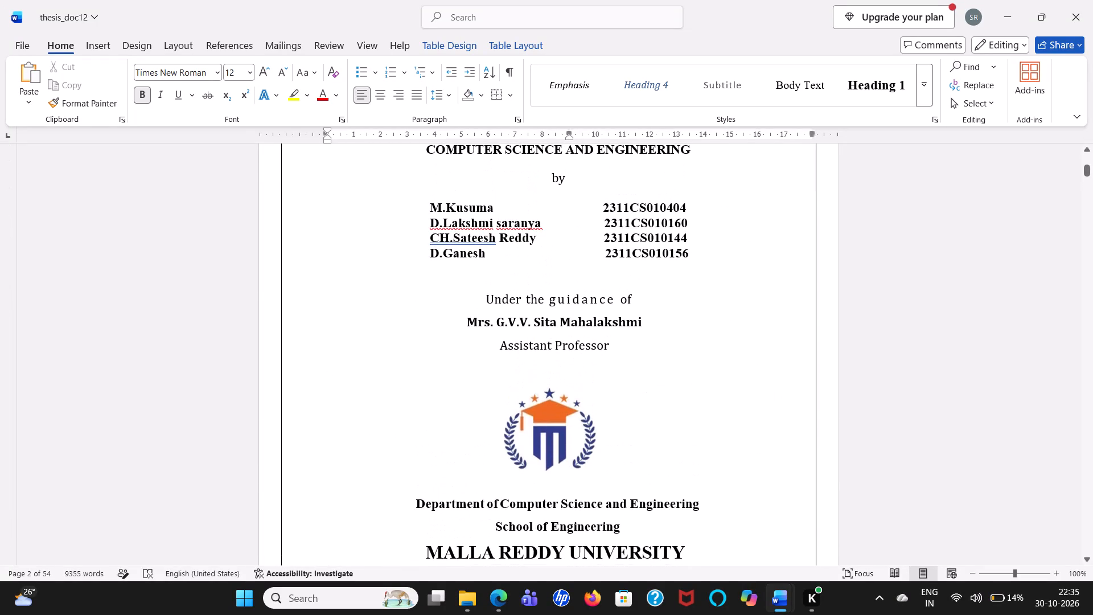
scroll(662, 317, down, 1)
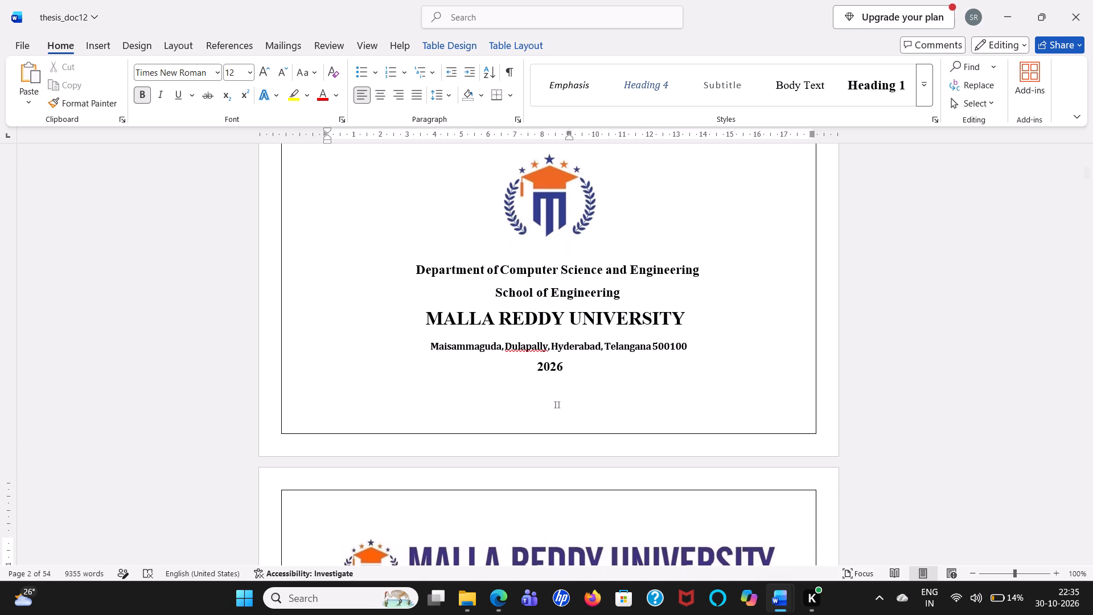
scroll(662, 317, up, 1)
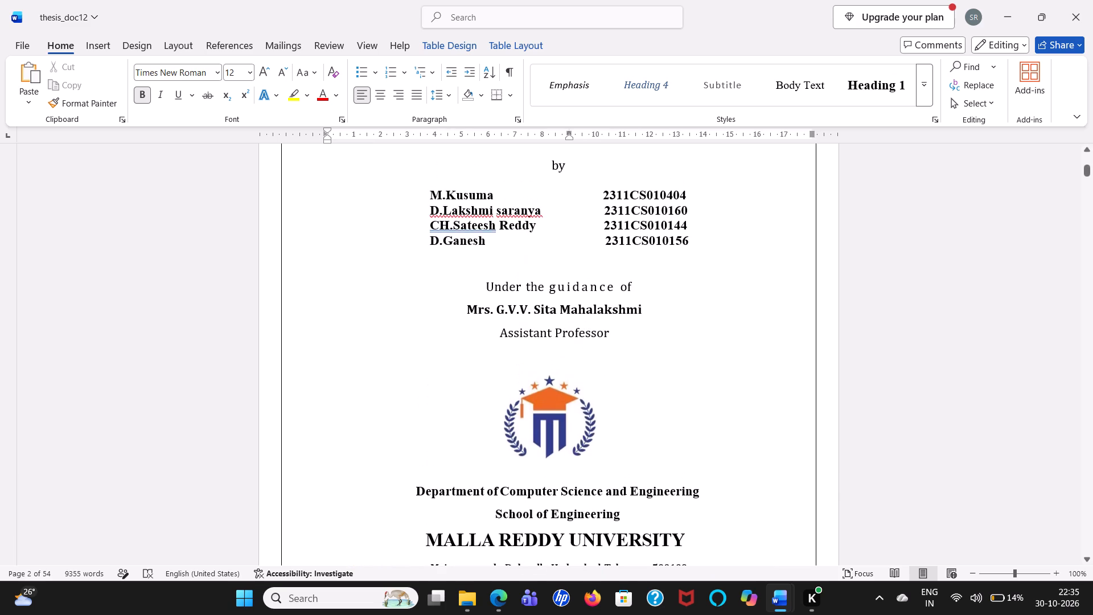
scroll(662, 317, down, 6)
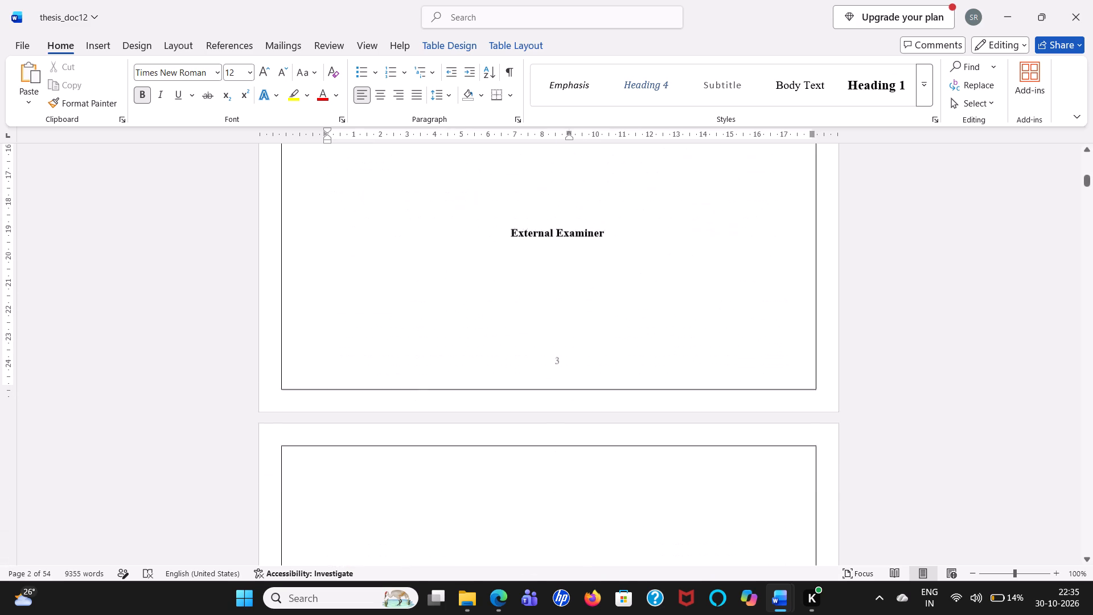
scroll(662, 317, down, 6)
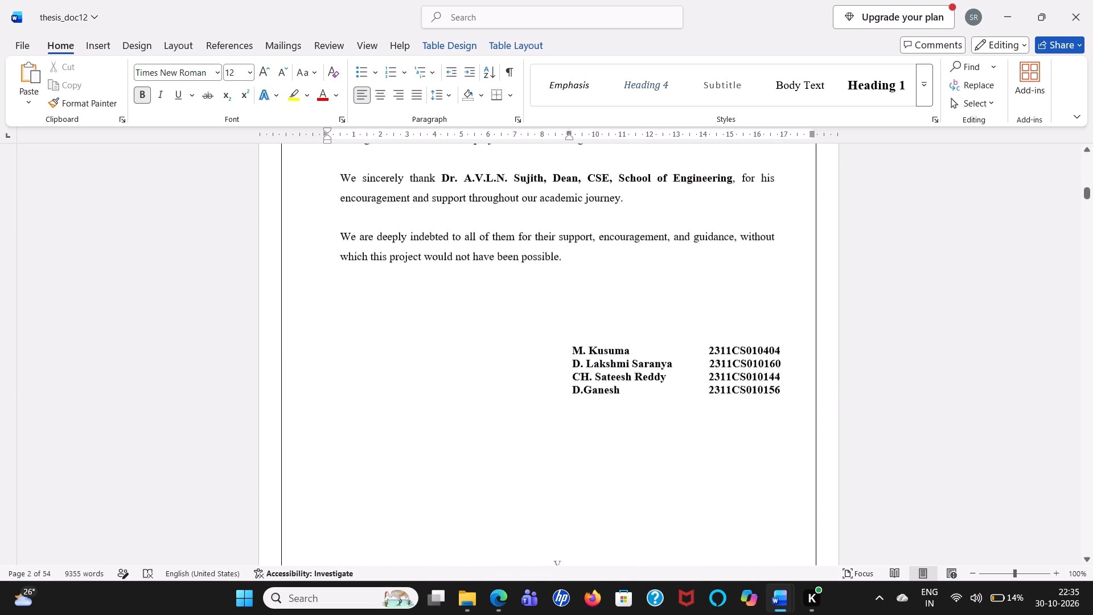
scroll(662, 317, down, 4)
scroll(662, 317, up, 9)
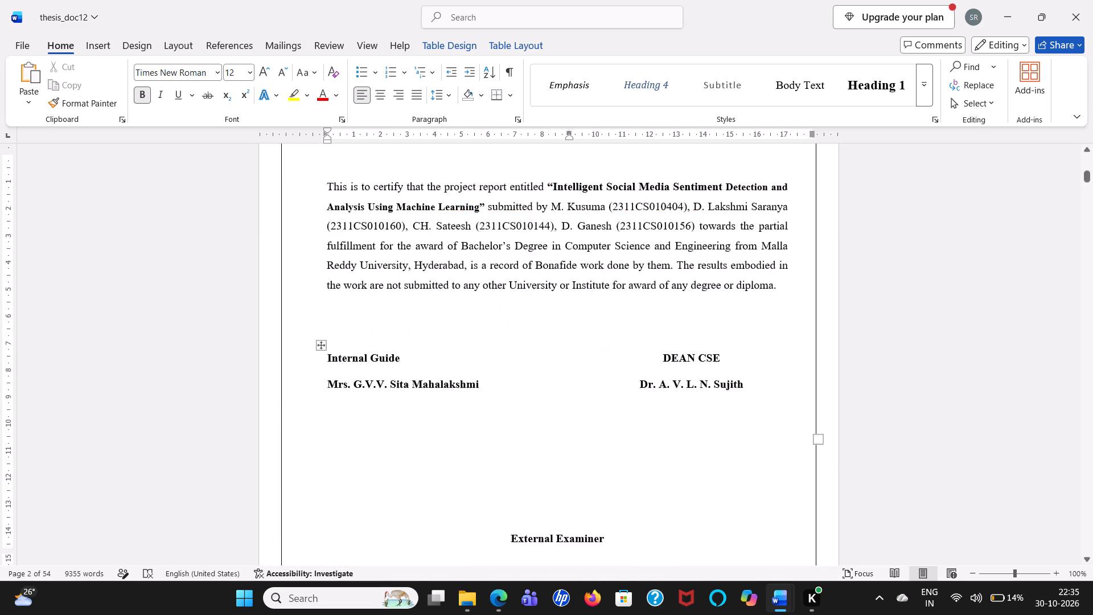
scroll(662, 317, up, 2)
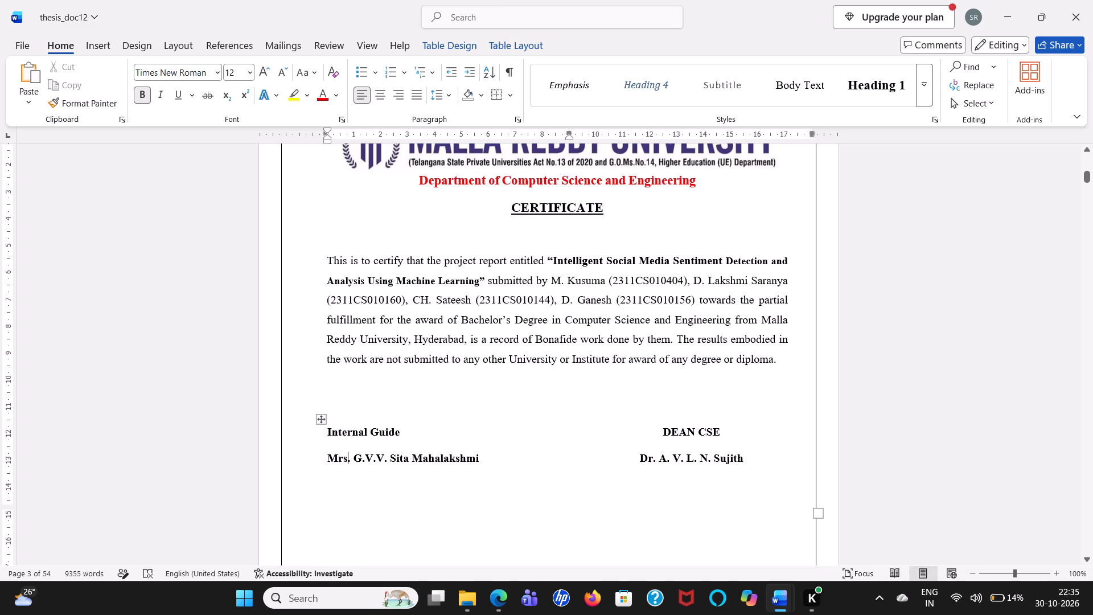
click(439, 475)
Review both title pages, the Declaration and the Acknowledgement for consistency with the Certificate page's title, student and guide details.
scroll(489, 434, up, 8)
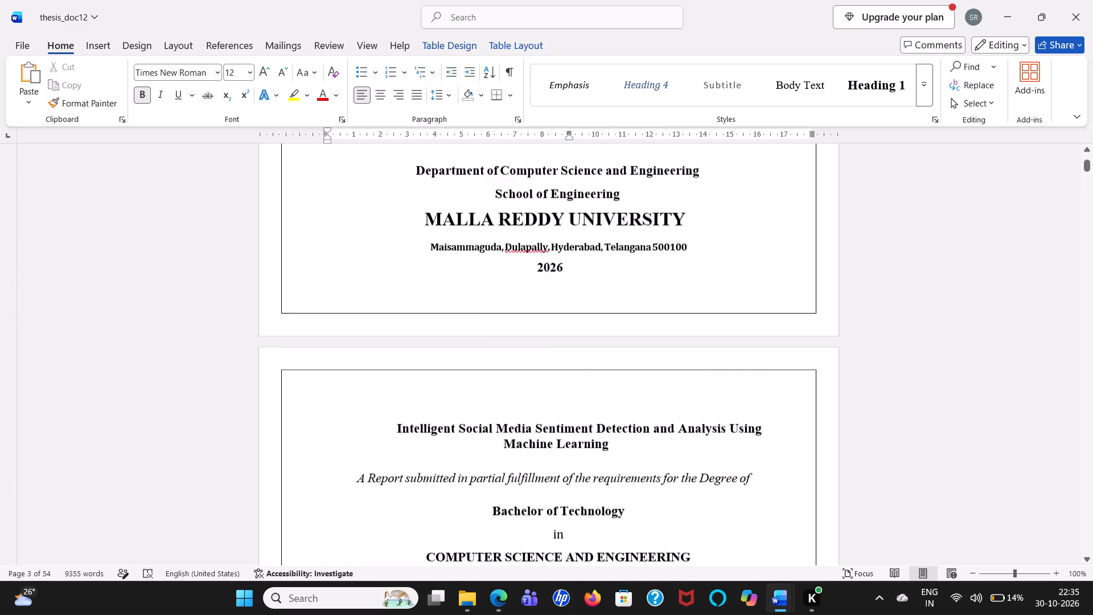
scroll(489, 434, up, 2)
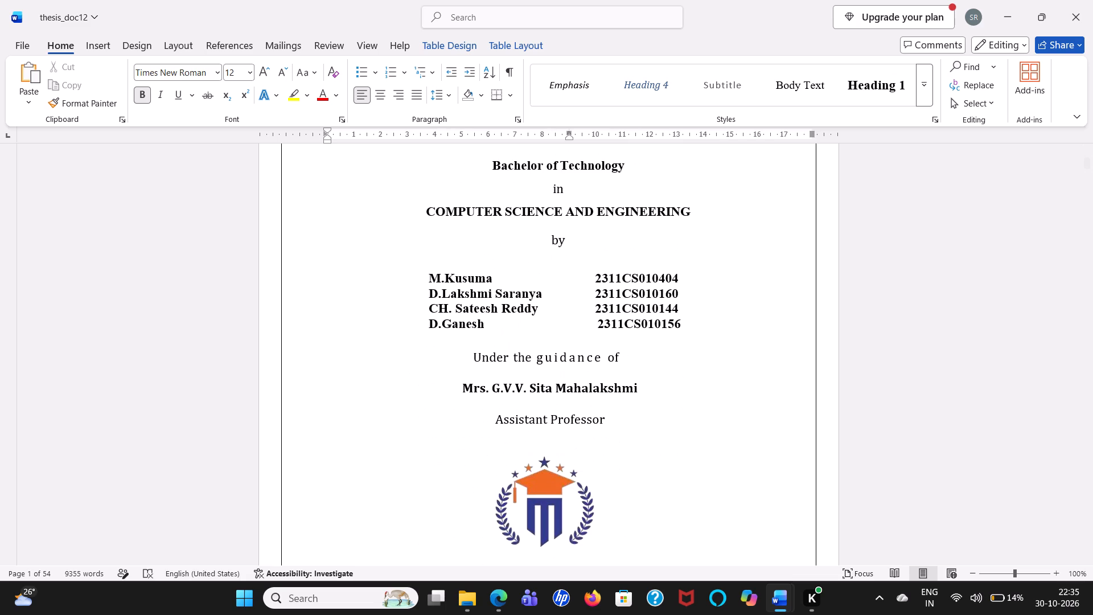
scroll(656, 419, down, 6)
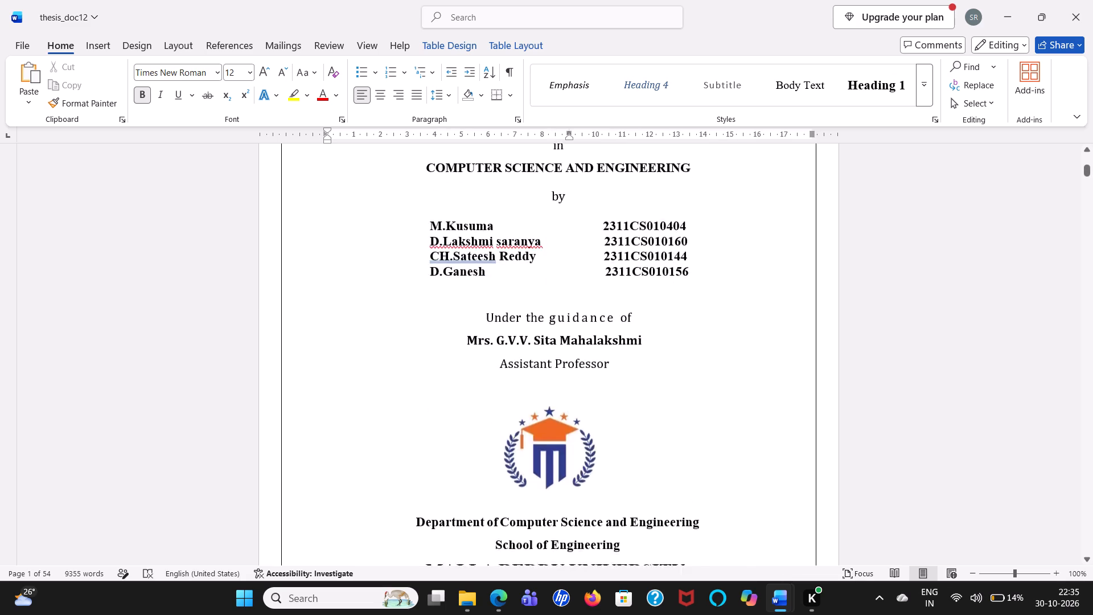
scroll(656, 419, down, 9)
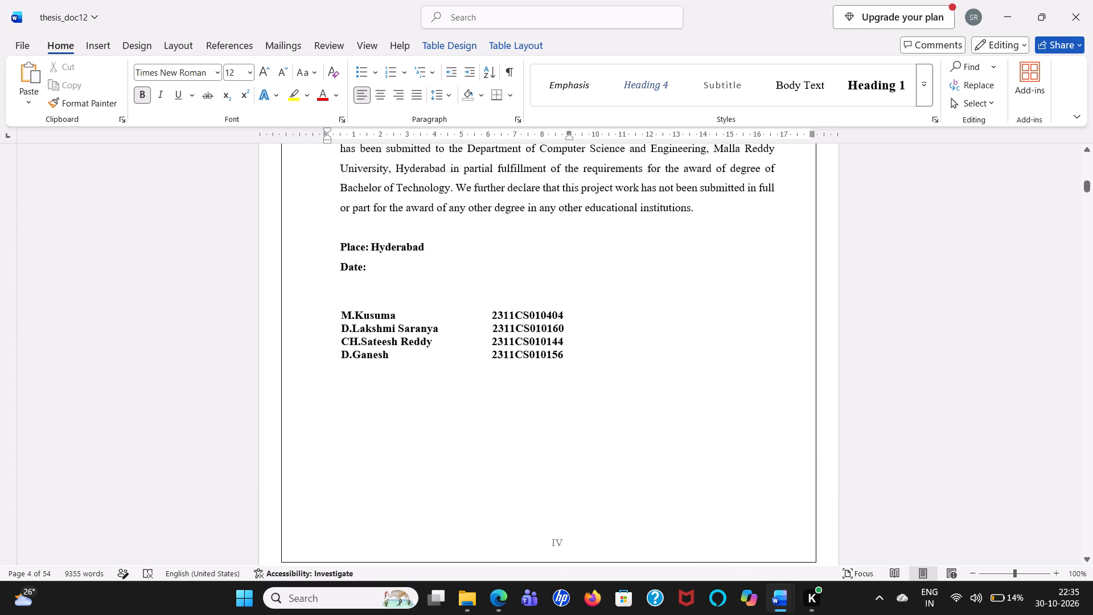
scroll(656, 419, down, 2)
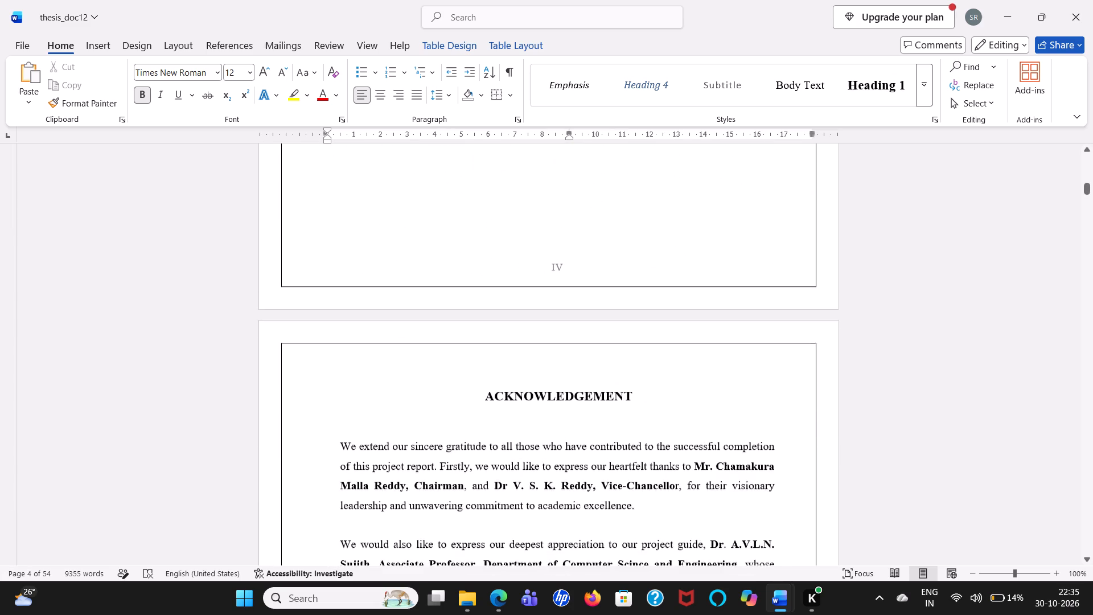
scroll(656, 419, down, 1)
scroll(656, 419, up, 5)
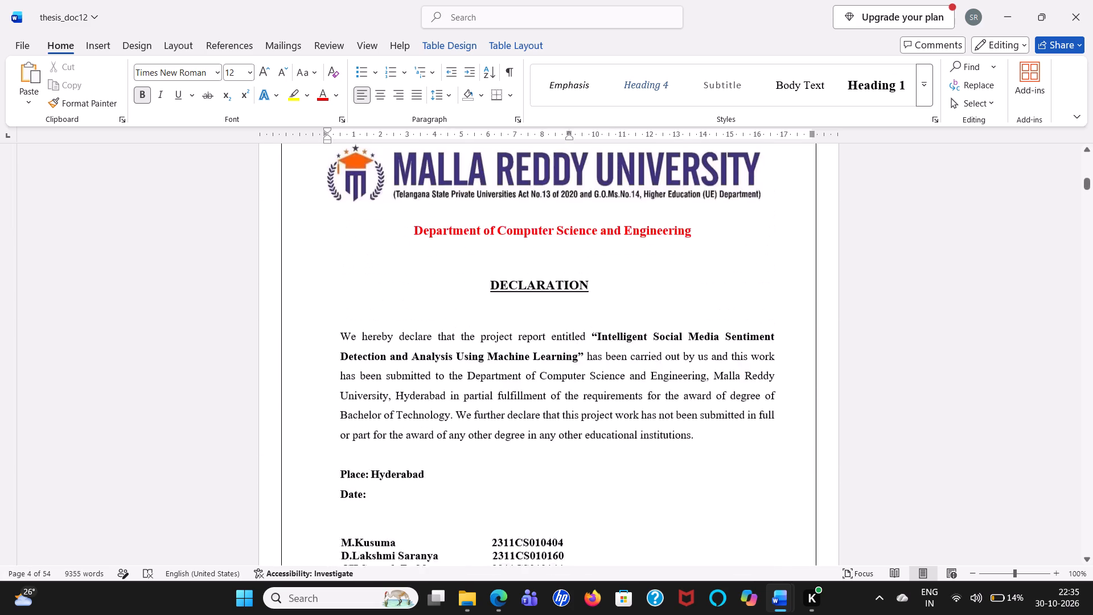
scroll(656, 419, up, 6)
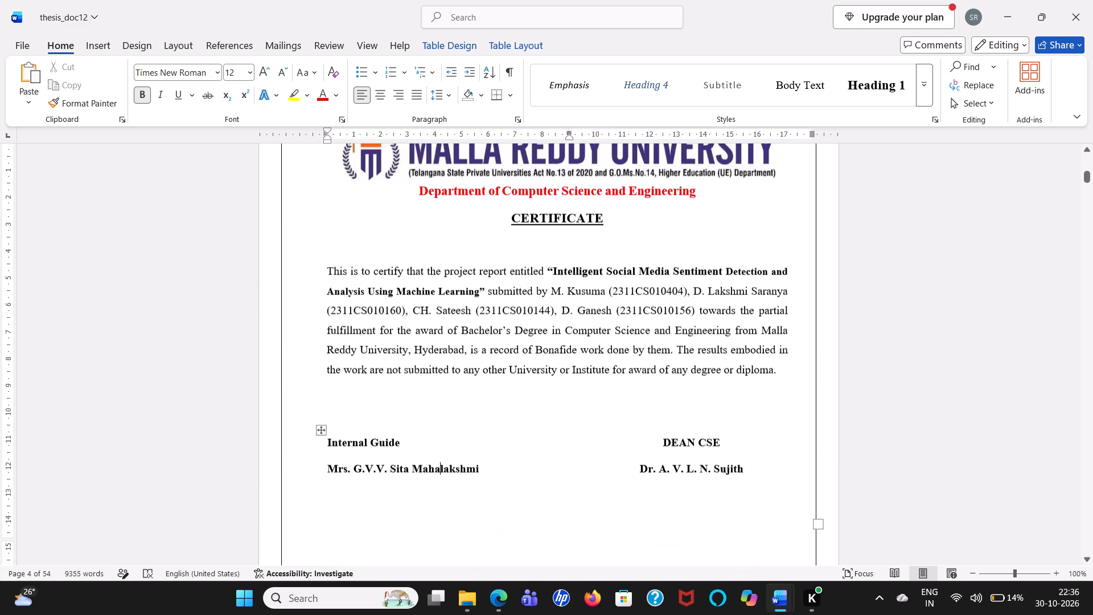
scroll(656, 419, up, 1)
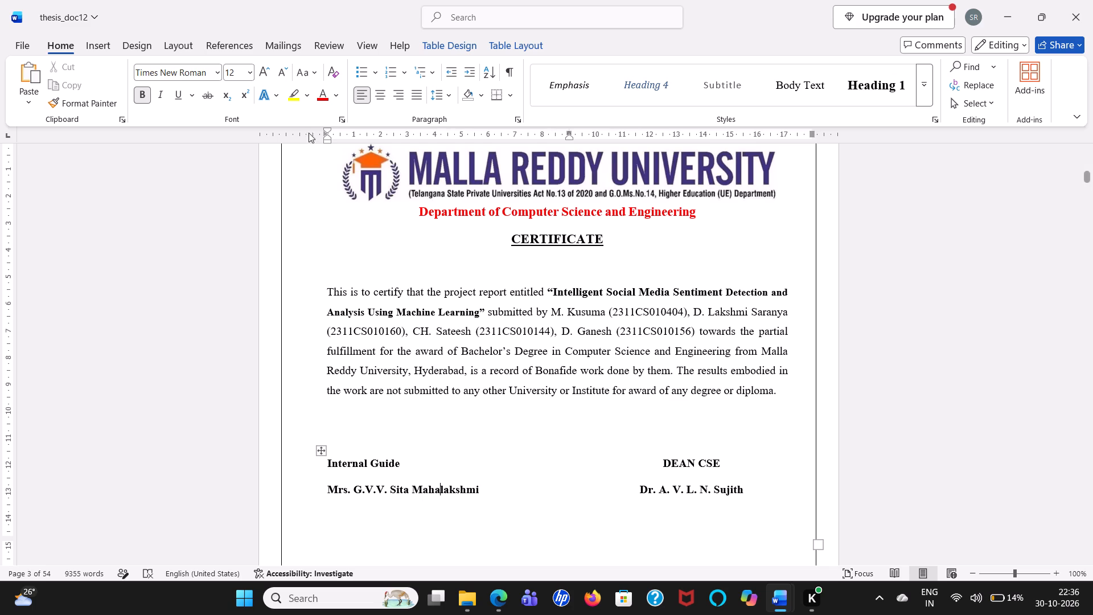
Print all pages of the thesis with Microsoft Print to PDF, saving over Batch-130 in the Downloads folder.
click(20, 40)
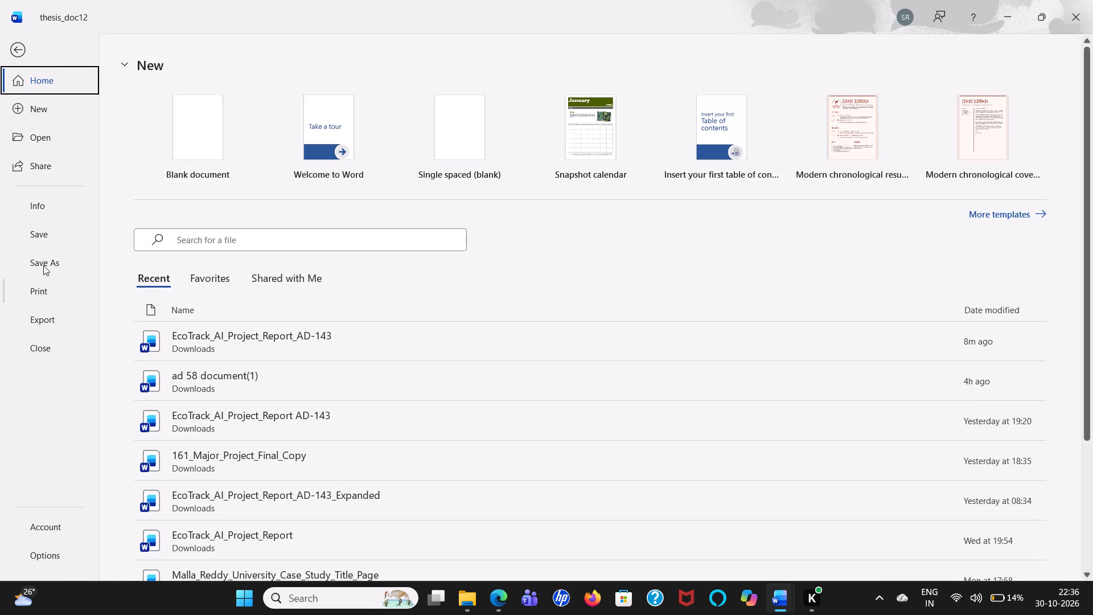
click(33, 290)
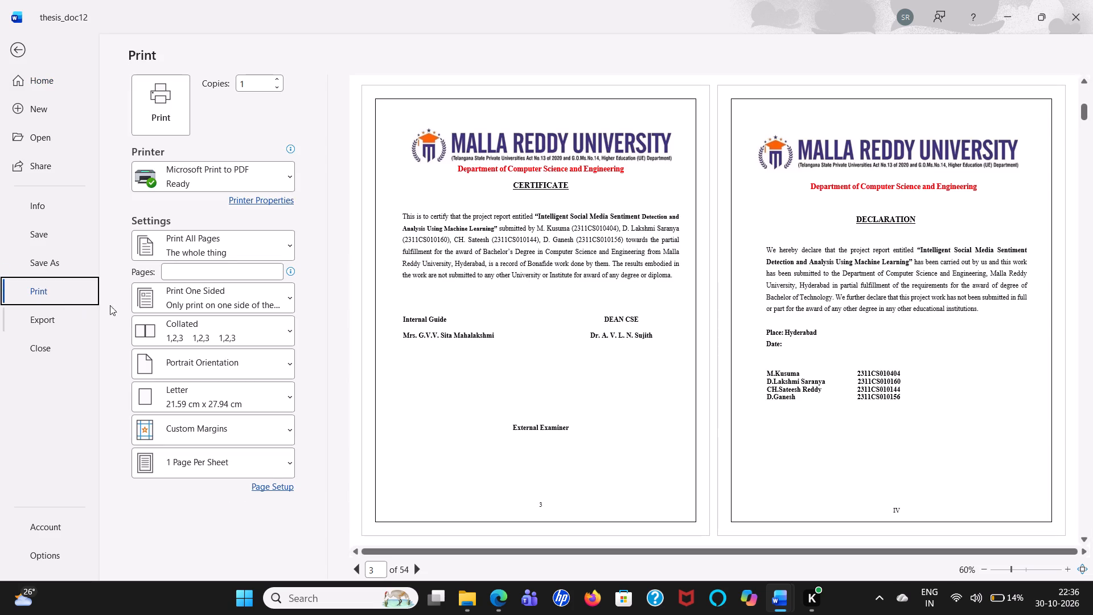
click(151, 105)
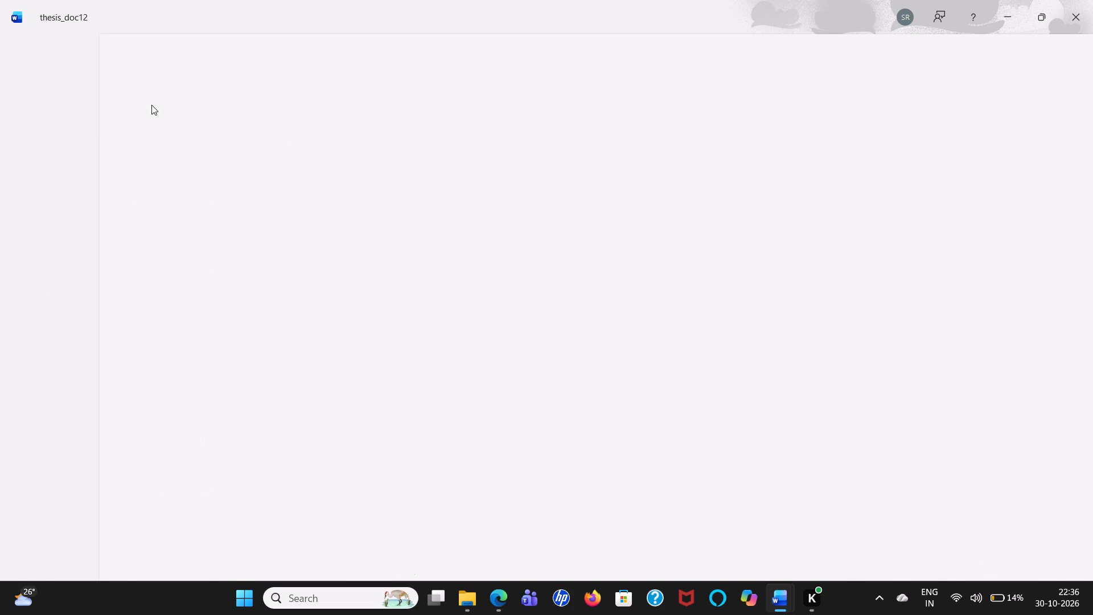
click(287, 262)
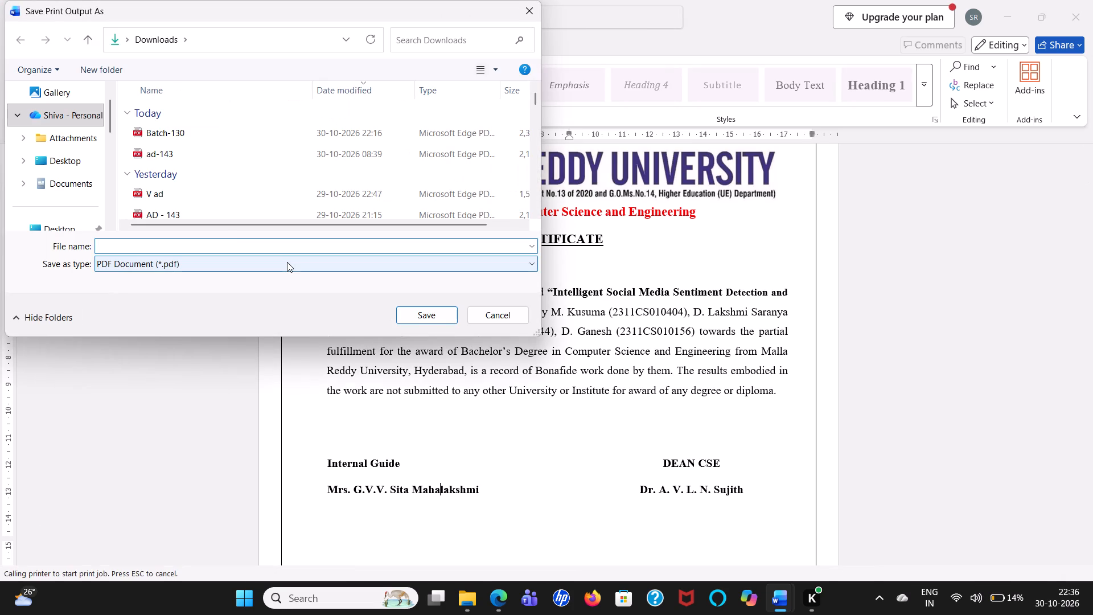
click(178, 126)
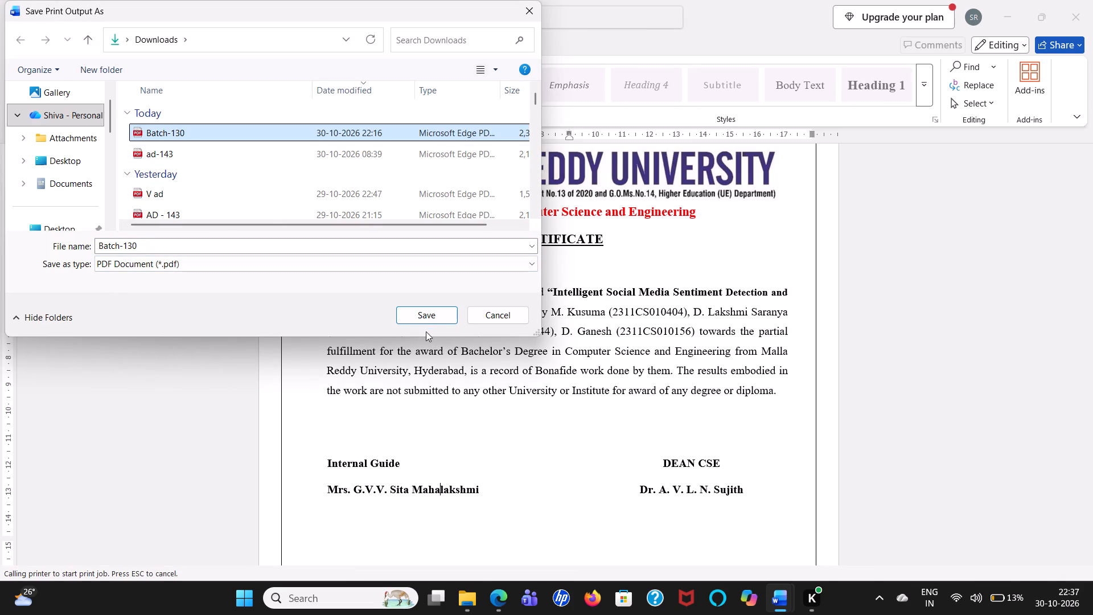
click(426, 317)
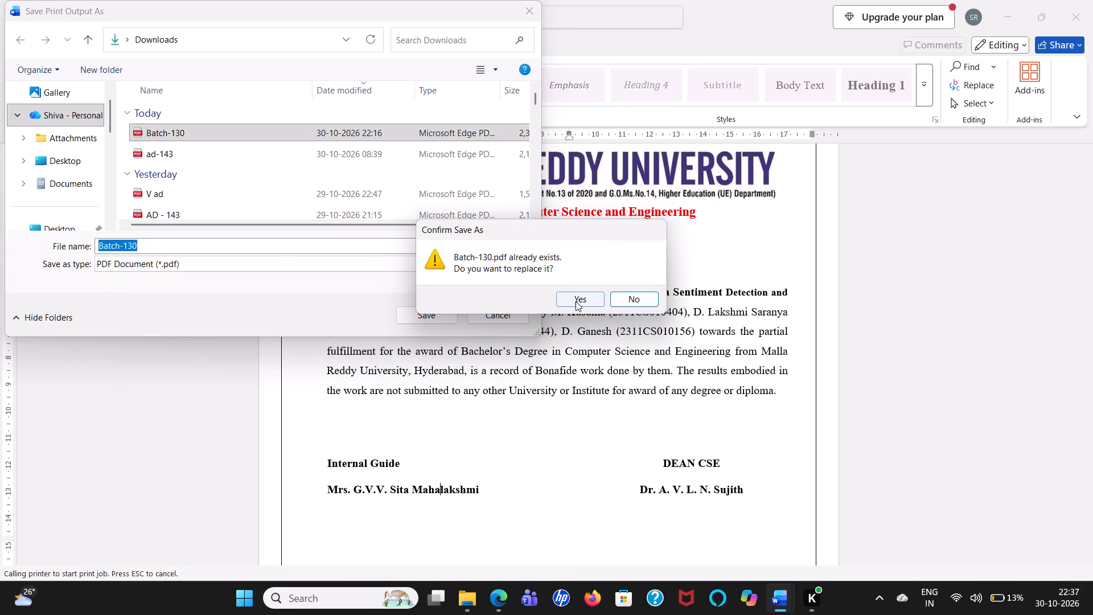
click(576, 301)
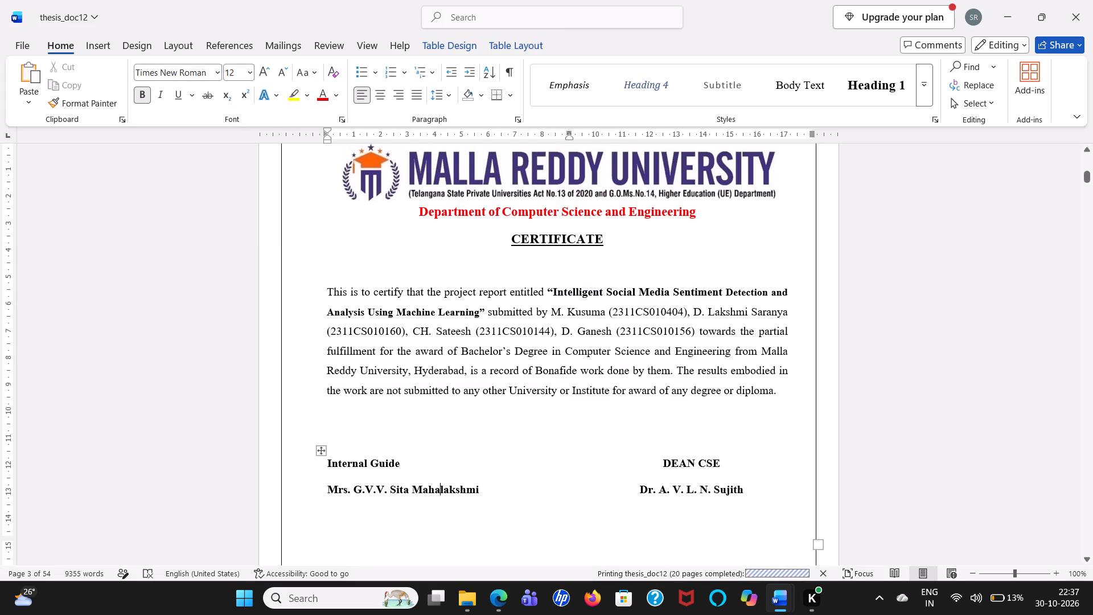
scroll(576, 301, down, 1)
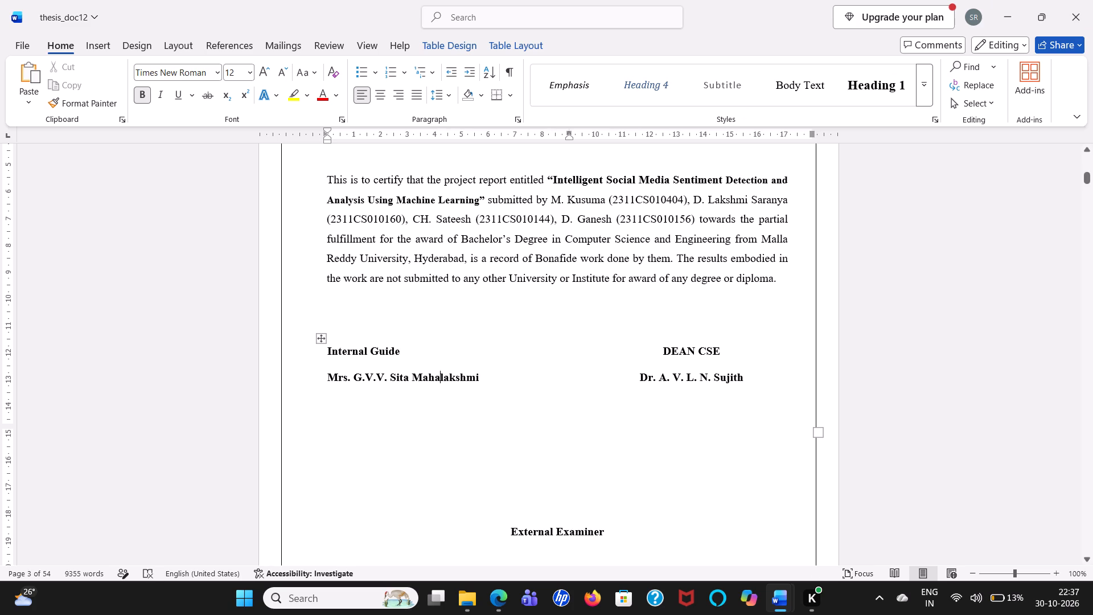
Close the outdated Batch-130 PDF in Edge and switch to the Downloads folder in File Explorer.
click(494, 600)
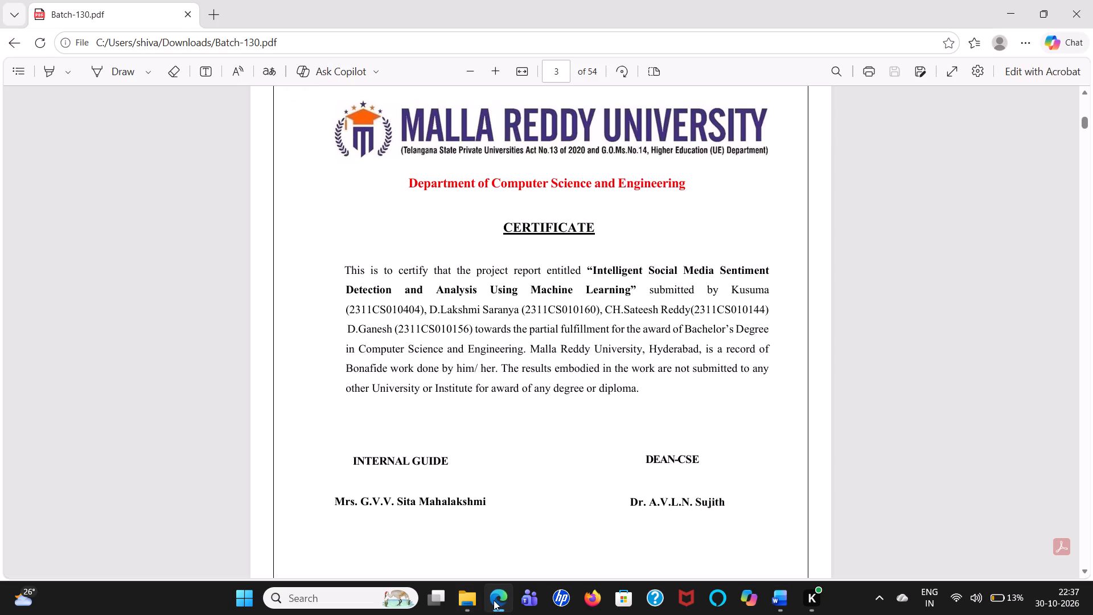
click(1092, 0)
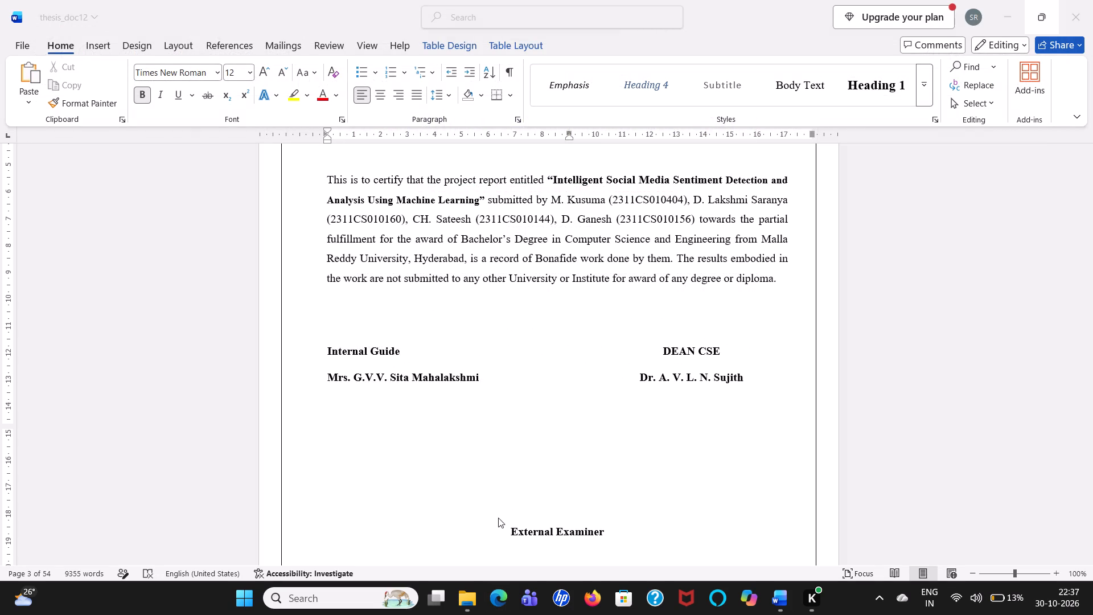
click(454, 601)
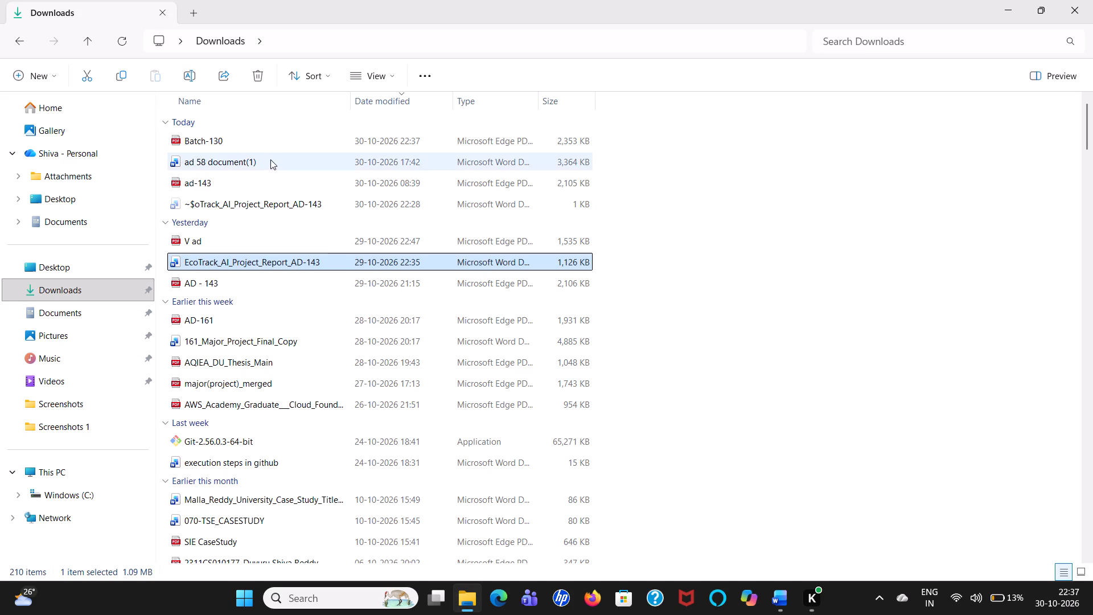
Open the newly exported Batch-130 PDF from Downloads, check the Certificate page and those around it, and close it.
double_click(232, 139)
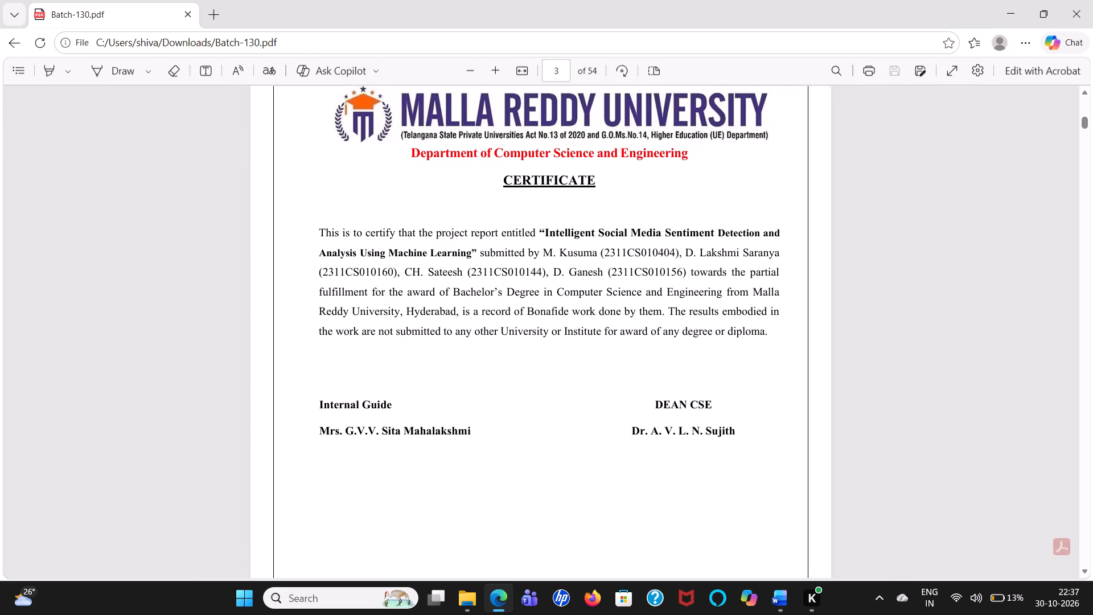
scroll(469, 418, down, 4)
scroll(469, 418, up, 20)
click(1092, 0)
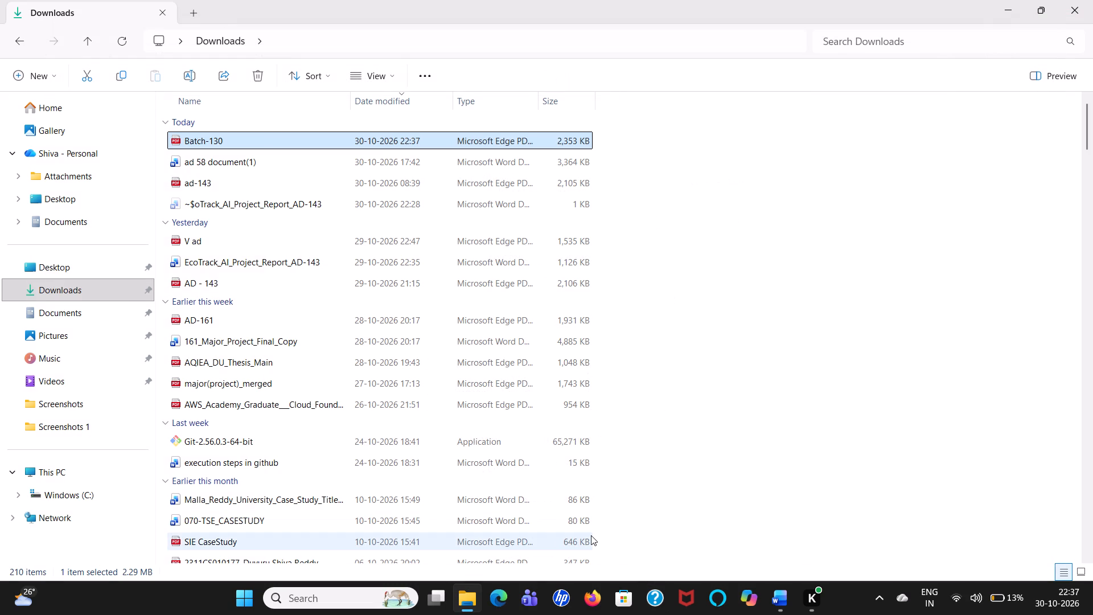
Launch WhatsApp for sharing the Batch-130 PDF.
click(339, 594)
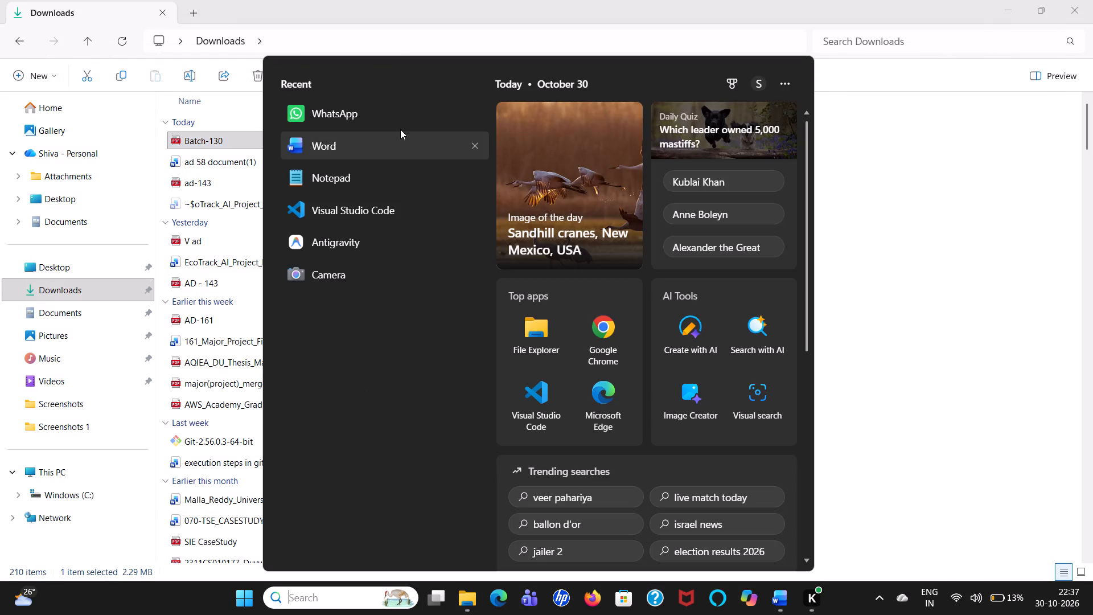
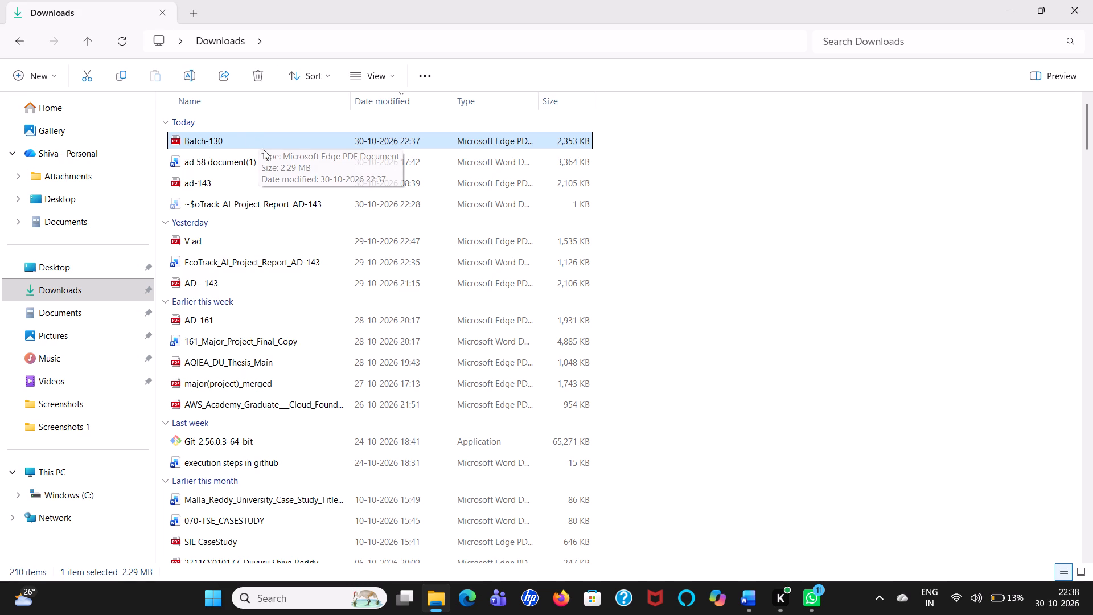
Copy the Batch-130 PDF in the Downloads folder to the clipboard.
click(125, 74)
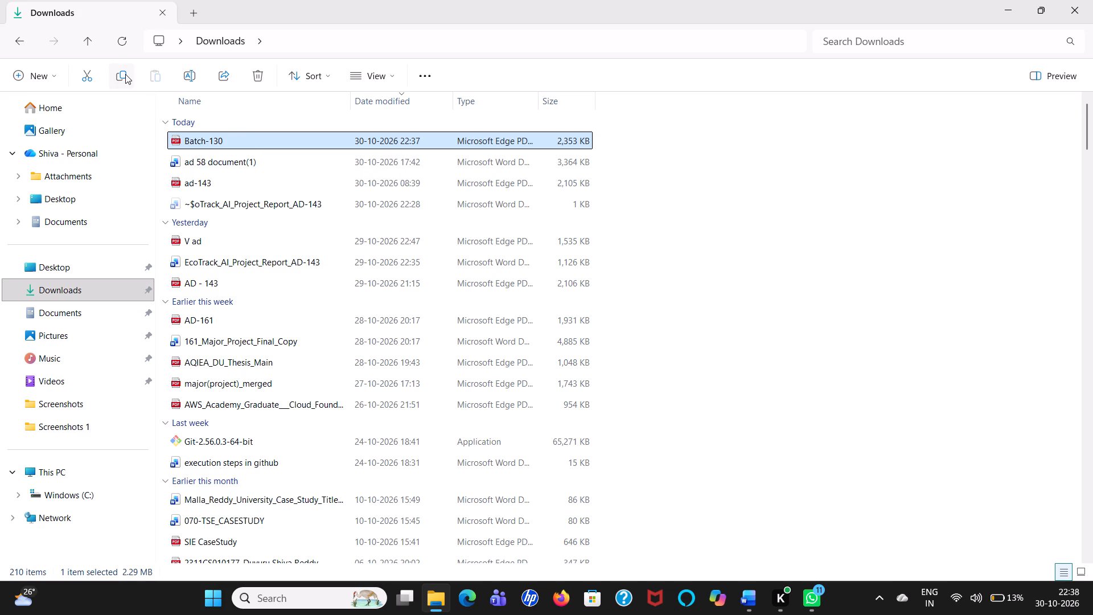
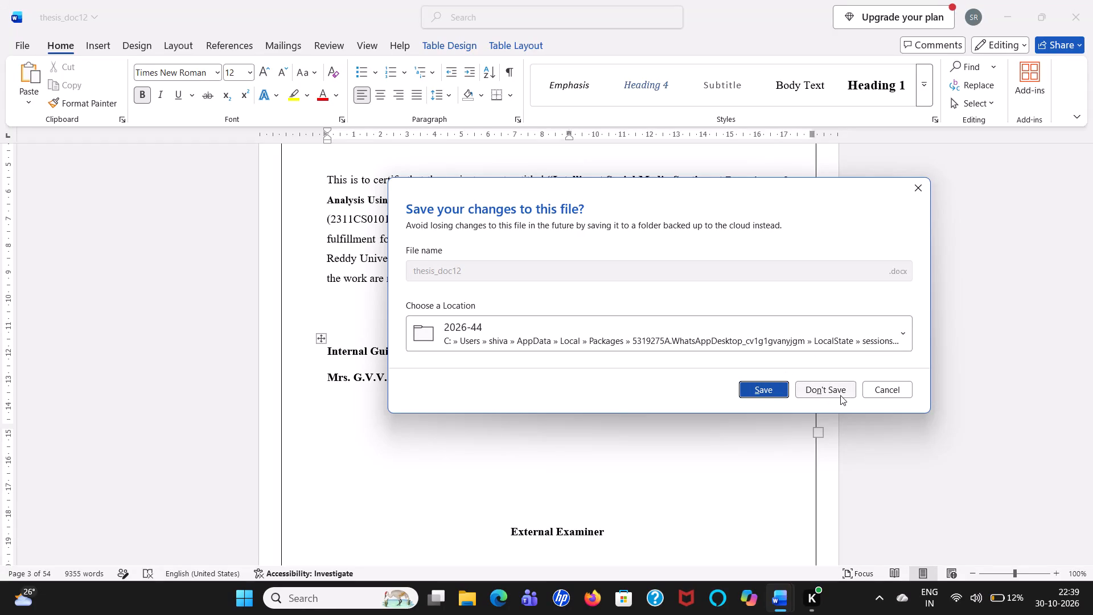
Save the changes to thesis_doc12 in the 2026-44 folder and close the remaining EcoTrack_AI_Project_Report_AD-143 document.
click(762, 391)
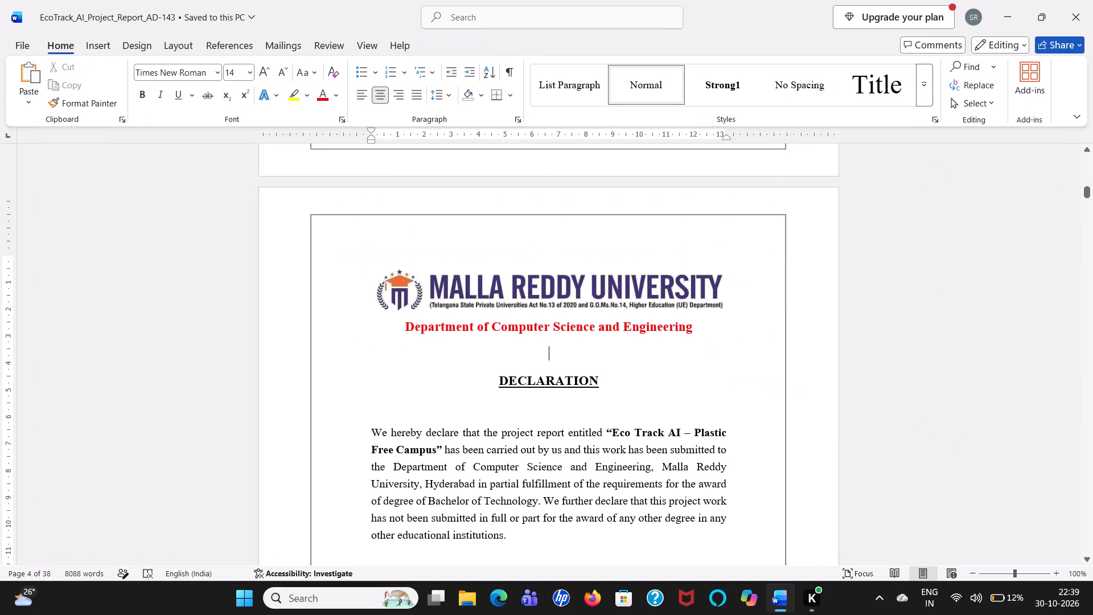
click(1091, 0)
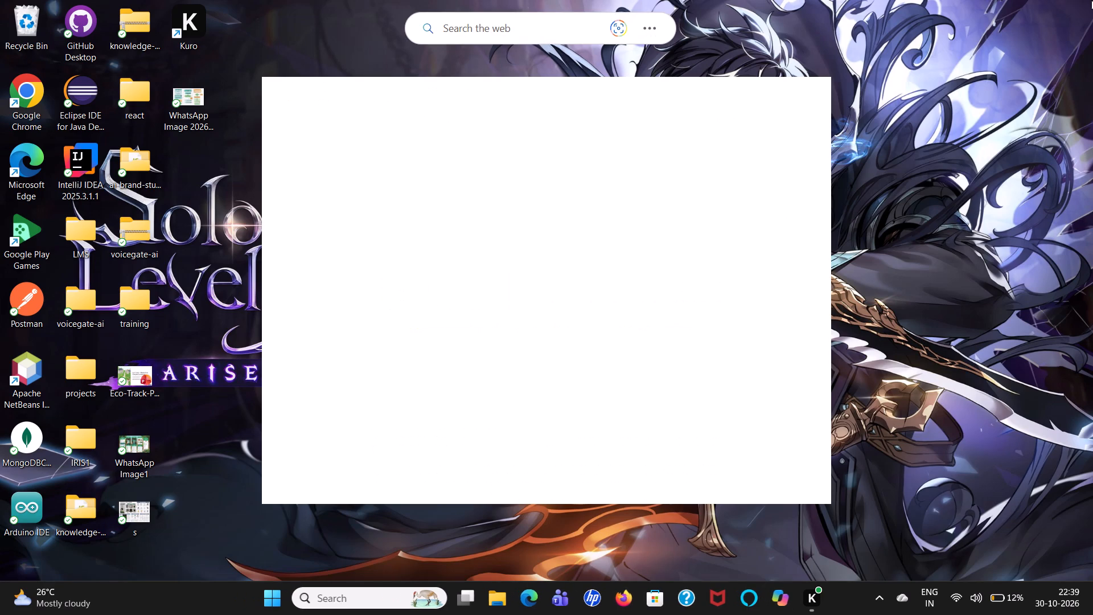